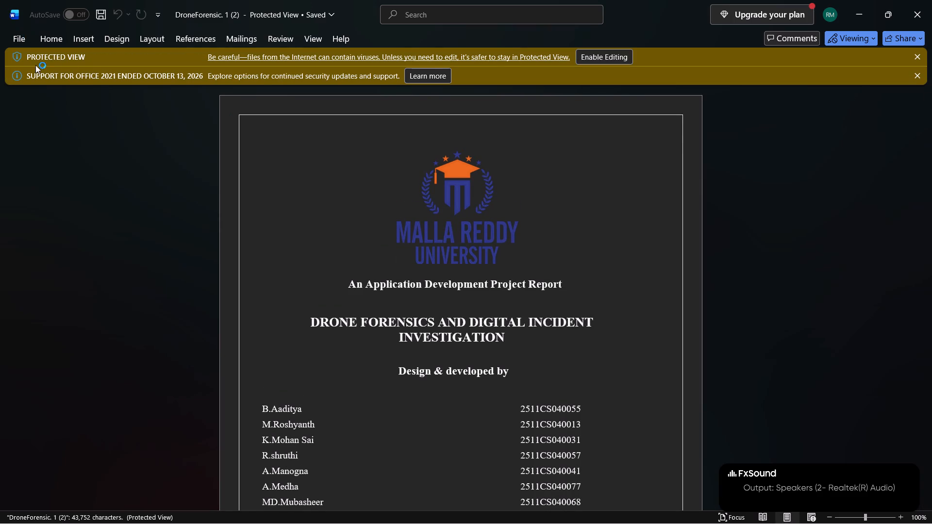
Reduce the maximized DroneForensic. 1 (2) document window to a smaller floating window over the Downloads folder.
click(882, 10)
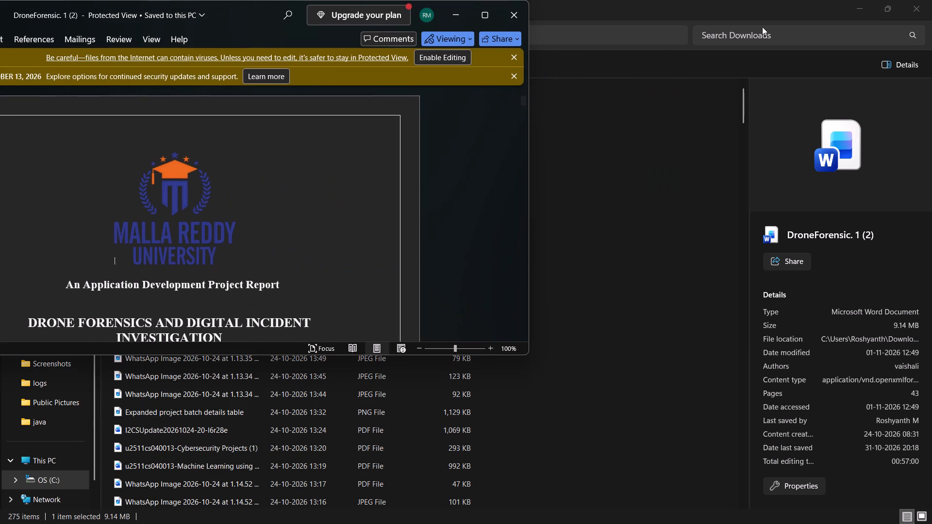
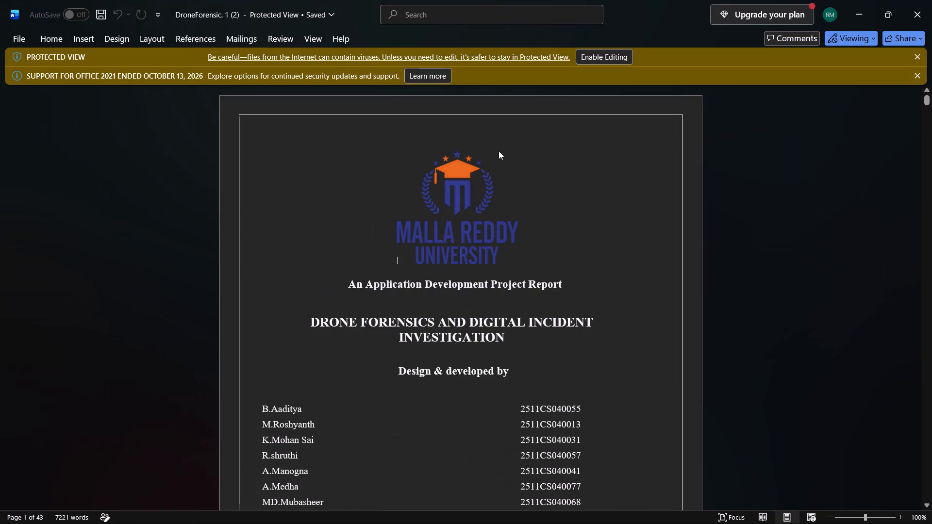
Look through the report from the cover page past the certificate, declaration, acknowledgement and abstract into the chapter pages.
scroll(472, 361, down, 7)
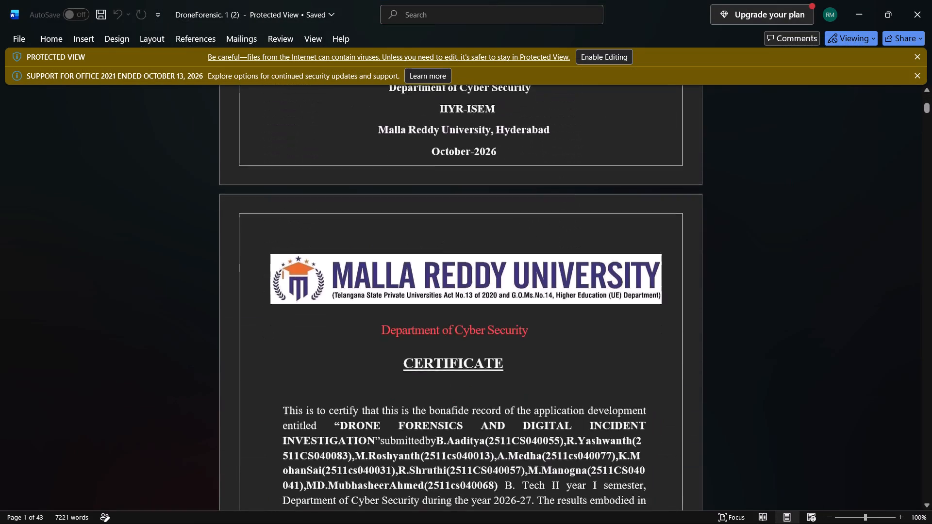
scroll(472, 361, down, 6)
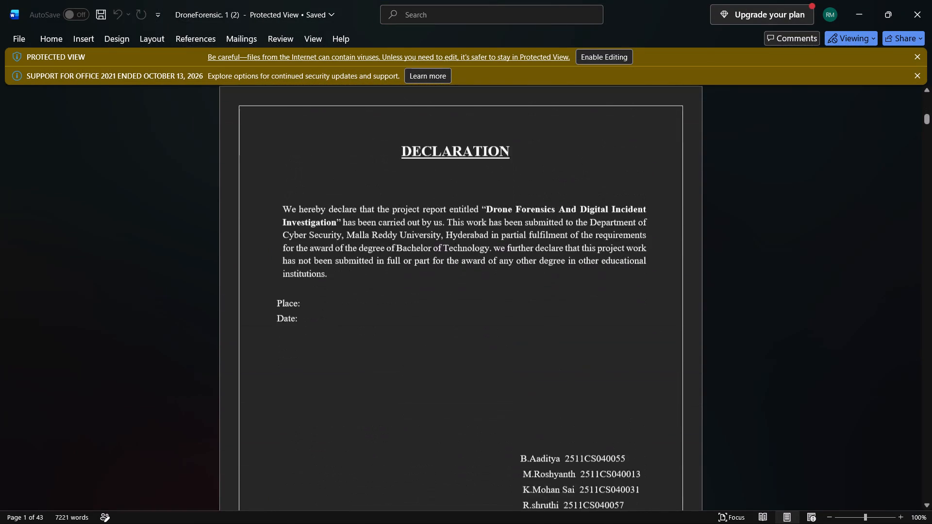
scroll(472, 361, down, 2)
click(472, 361)
scroll(472, 361, down, 3)
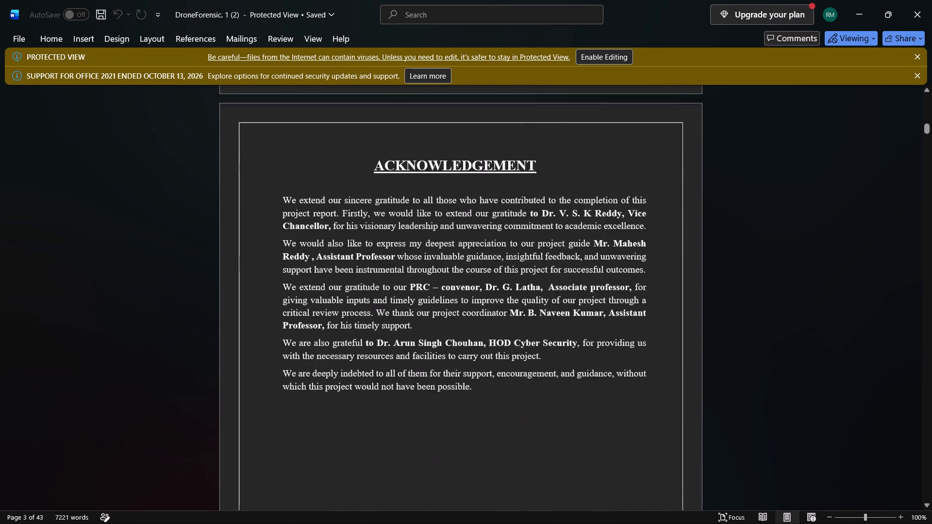
scroll(472, 361, down, 9)
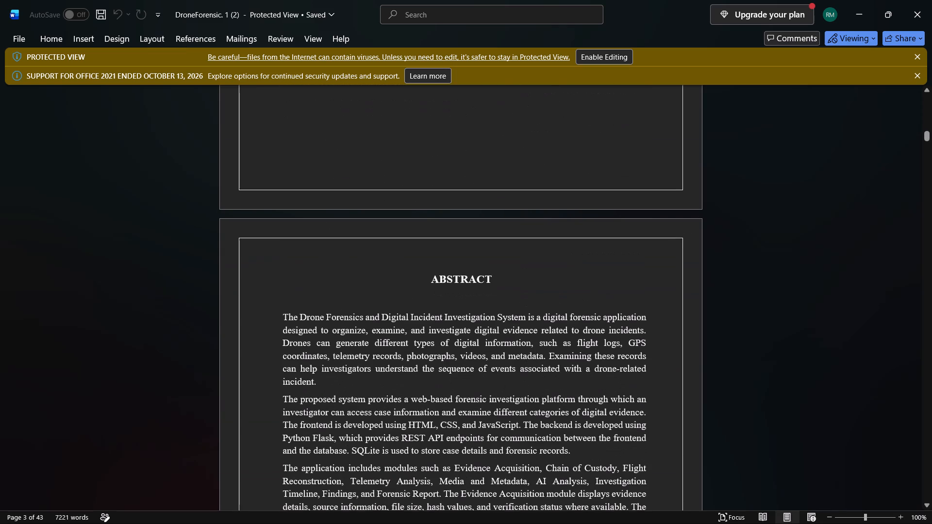
scroll(472, 361, down, 15)
scroll(472, 361, down, 15)
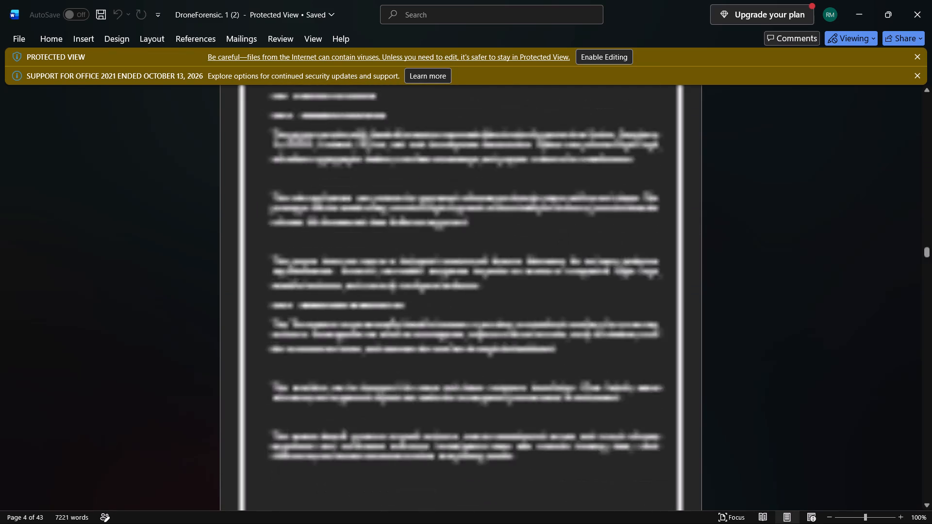
Review the report backwards from the chapter pages through the table of contents, abstract keywords and abstract to the cover page.
scroll(472, 361, up, 12)
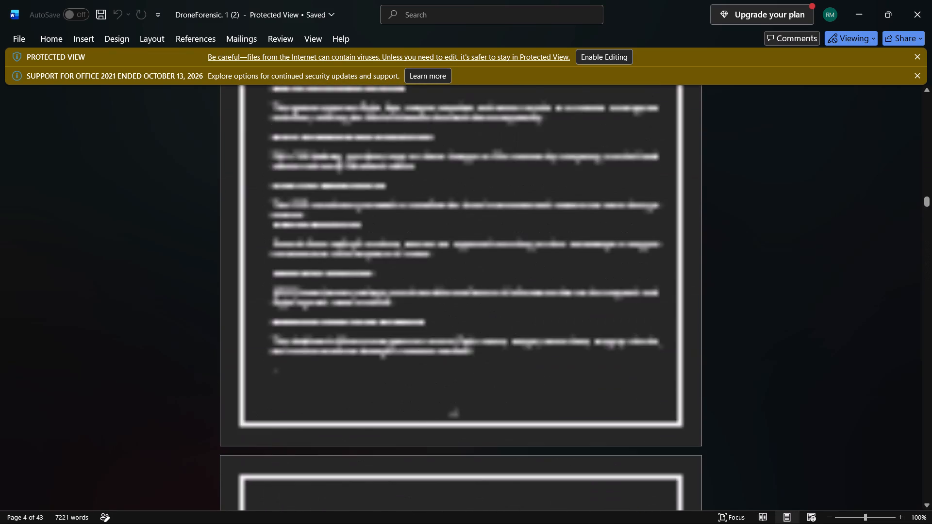
scroll(472, 361, up, 1)
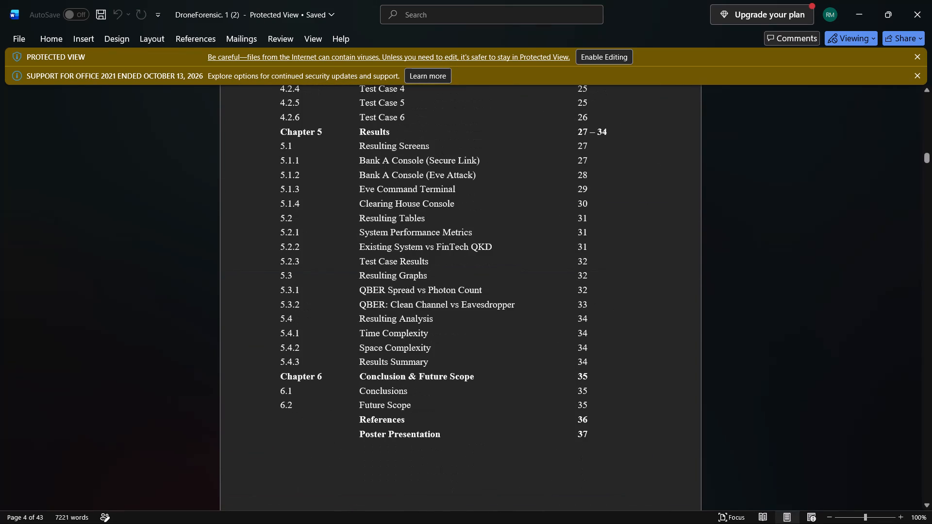
scroll(472, 361, up, 5)
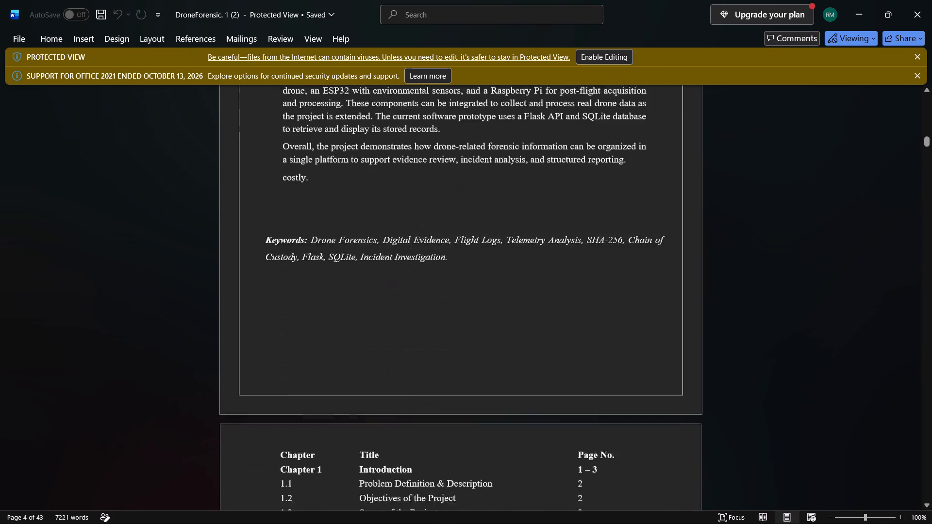
scroll(472, 361, up, 3)
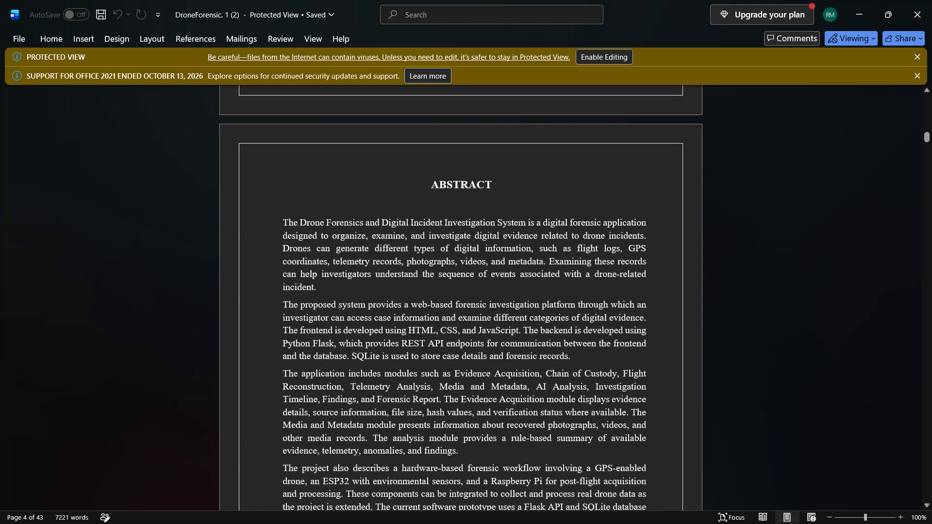
scroll(472, 361, up, 2)
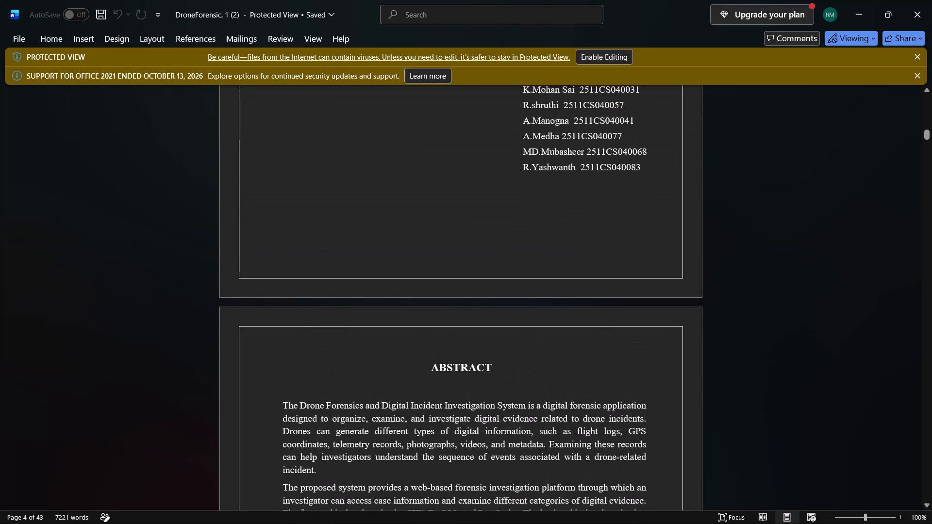
scroll(472, 361, down, 5)
scroll(472, 361, up, 2)
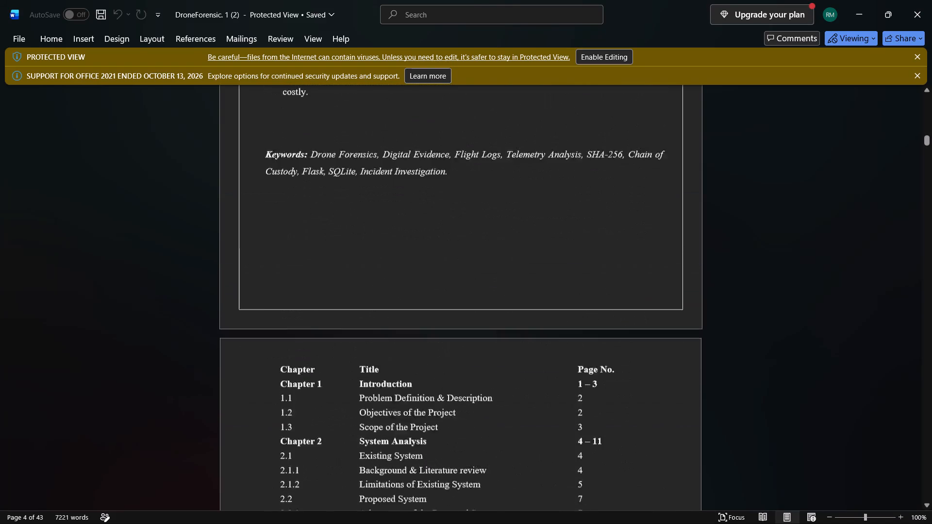
scroll(472, 361, up, 6)
scroll(472, 361, up, 17)
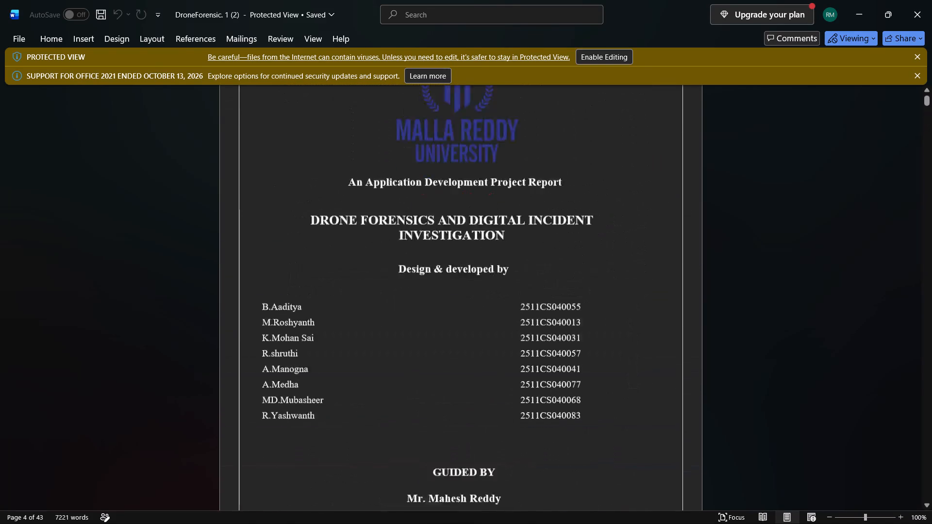
scroll(472, 361, up, 12)
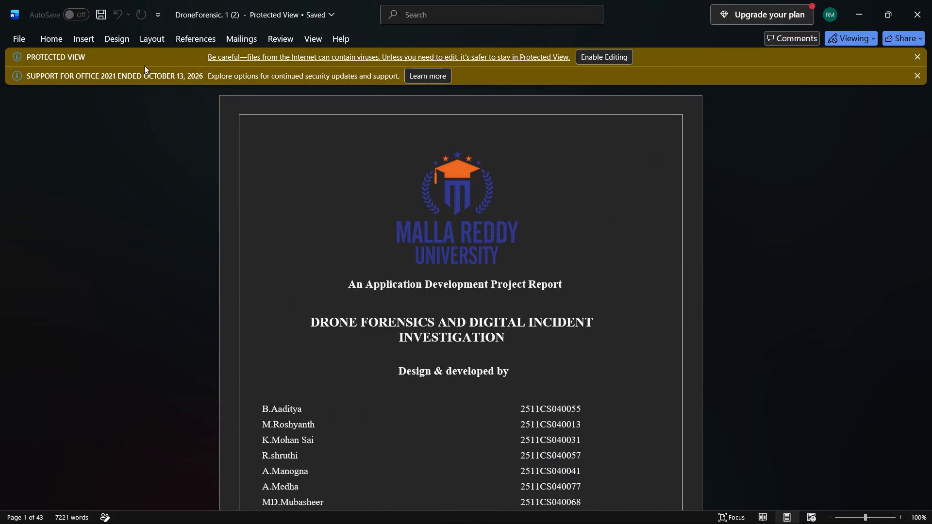
Dismiss the Office 2021 support notice and the Protected View warning above the document.
click(140, 20)
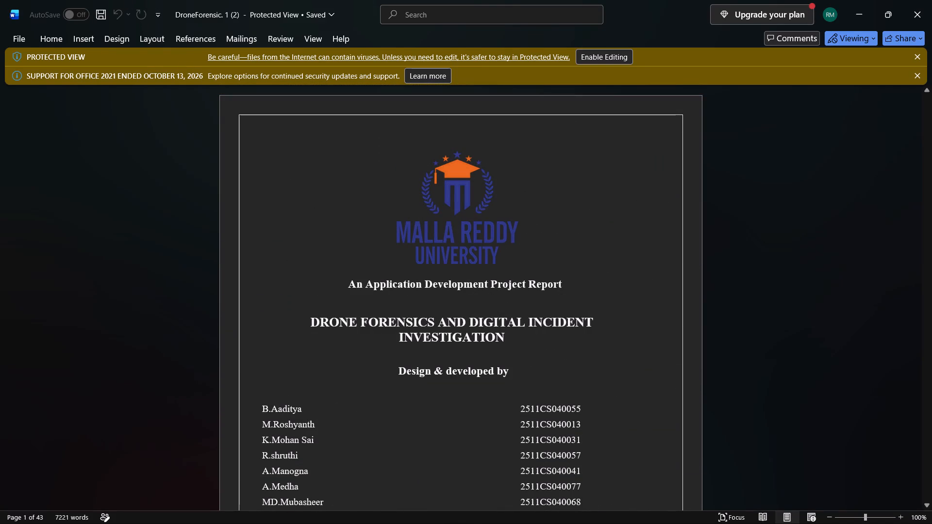
click(929, 76)
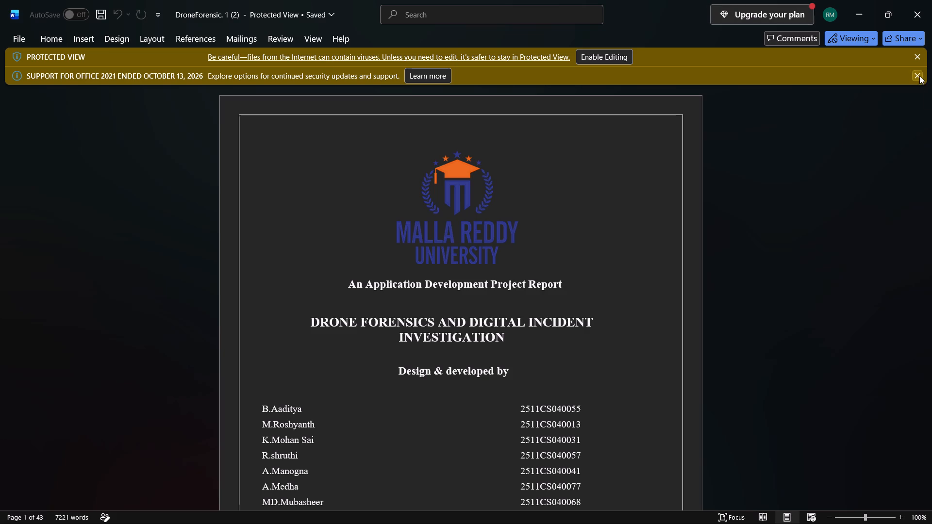
click(918, 75)
click(918, 52)
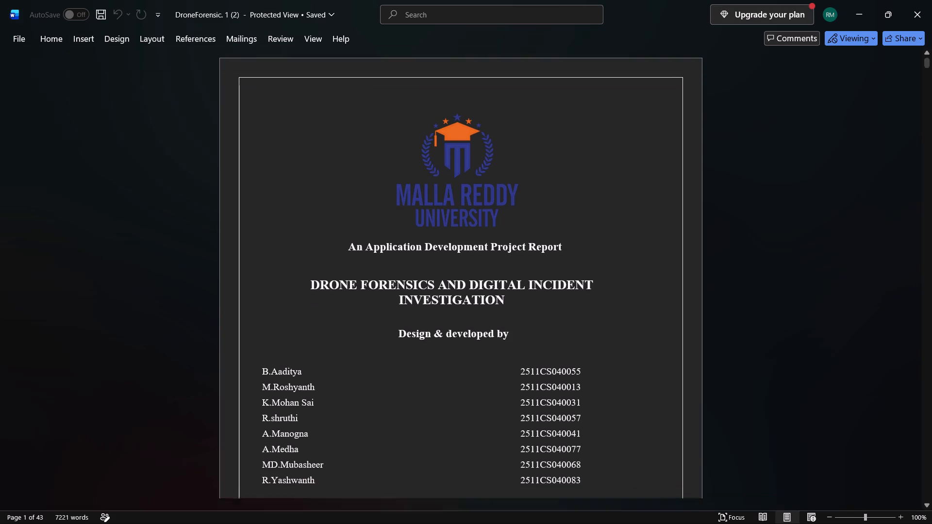
Examine the report's certificate page, including its signatory section, and continue towards the declaration.
scroll(776, 237, down, 6)
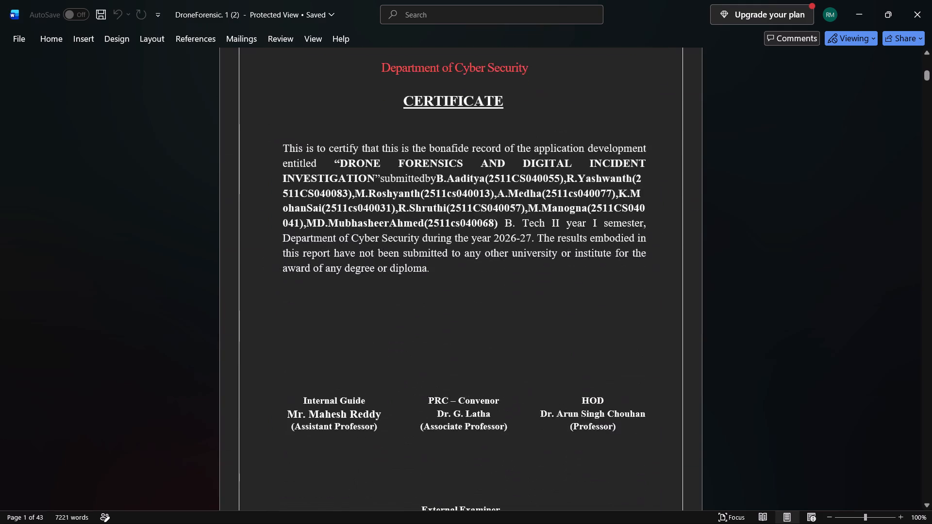
scroll(776, 237, down, 1)
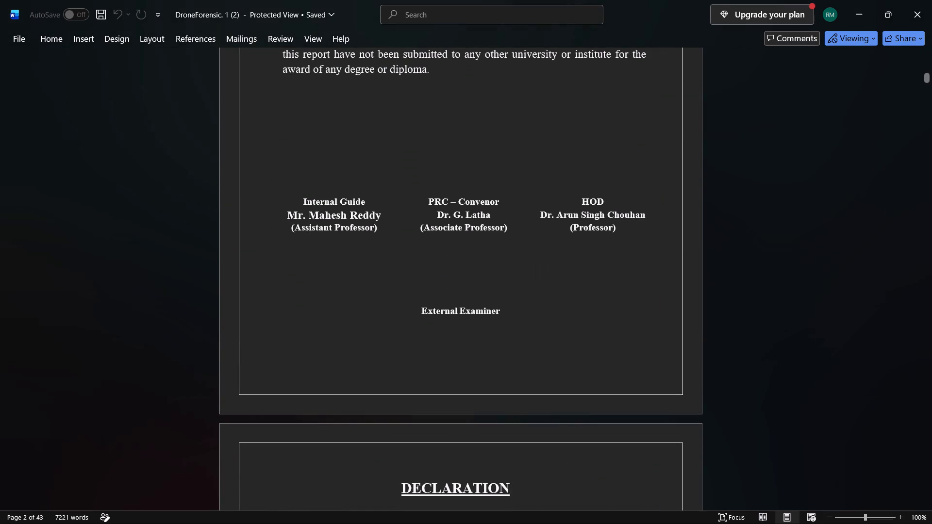
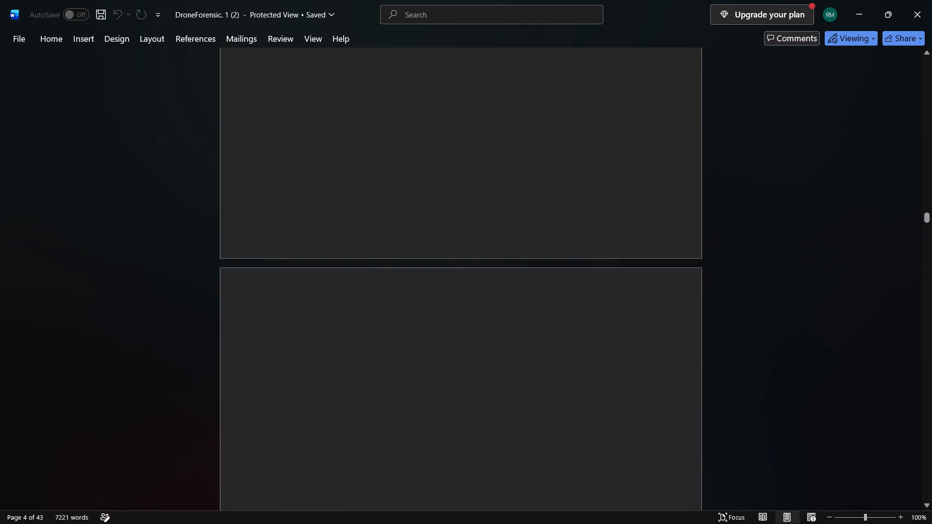
Look through the report's table of contents and its lists of diagrams, screenshots, resultant tables and graphs.
scroll(597, 446, up, 7)
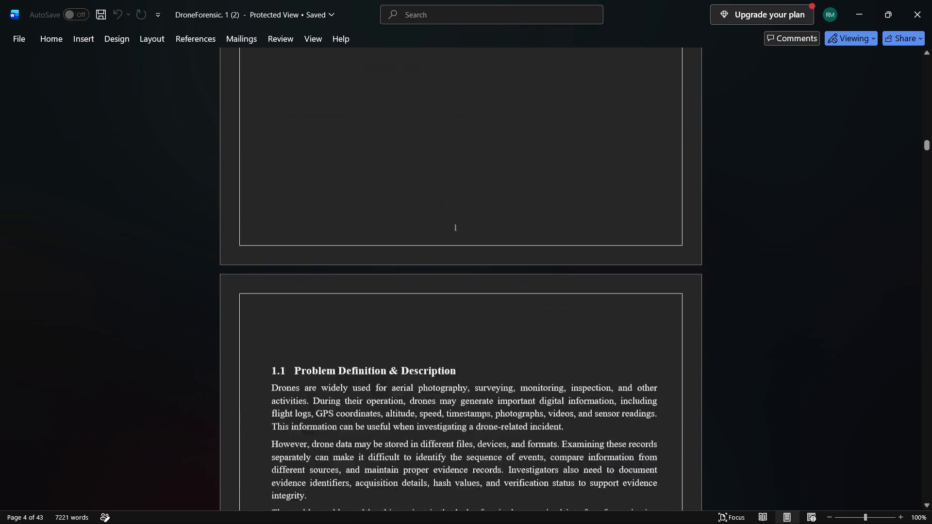
scroll(597, 446, up, 3)
scroll(597, 446, down, 3)
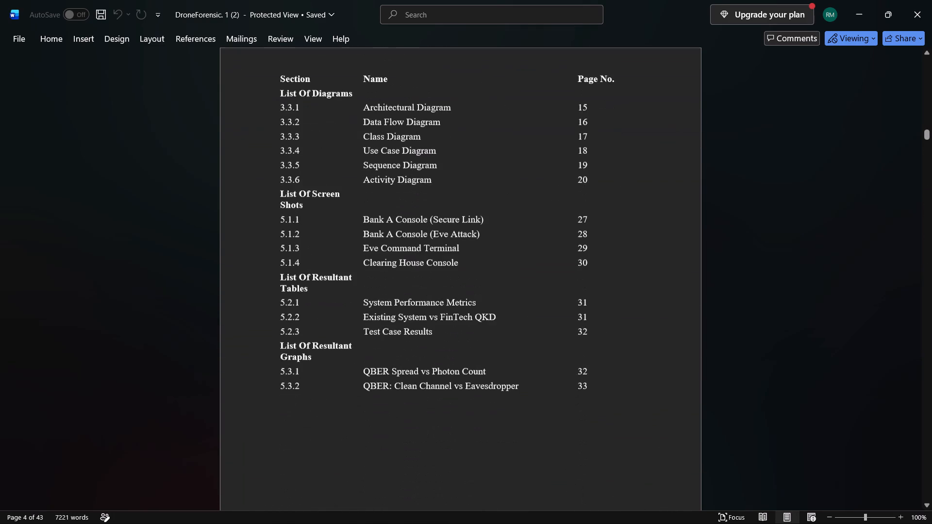
scroll(584, 334, up, 6)
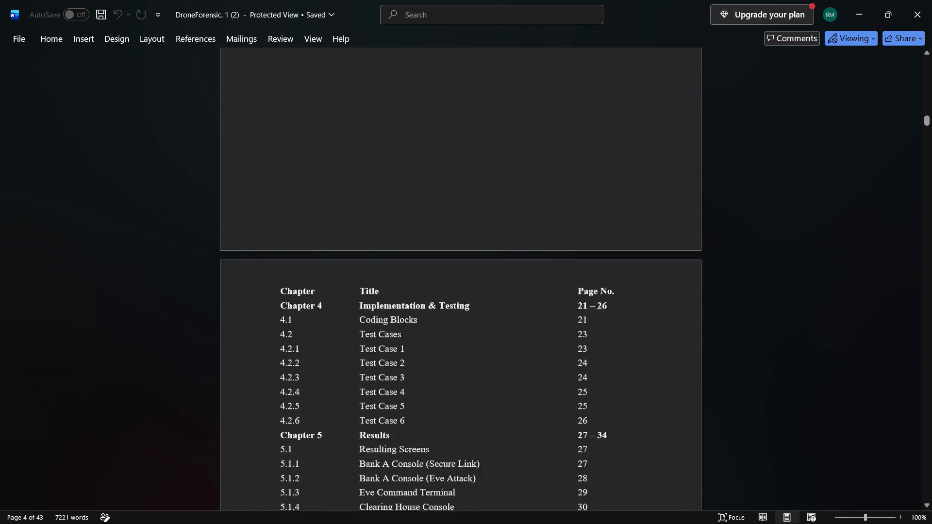
scroll(584, 334, up, 5)
scroll(584, 334, down, 2)
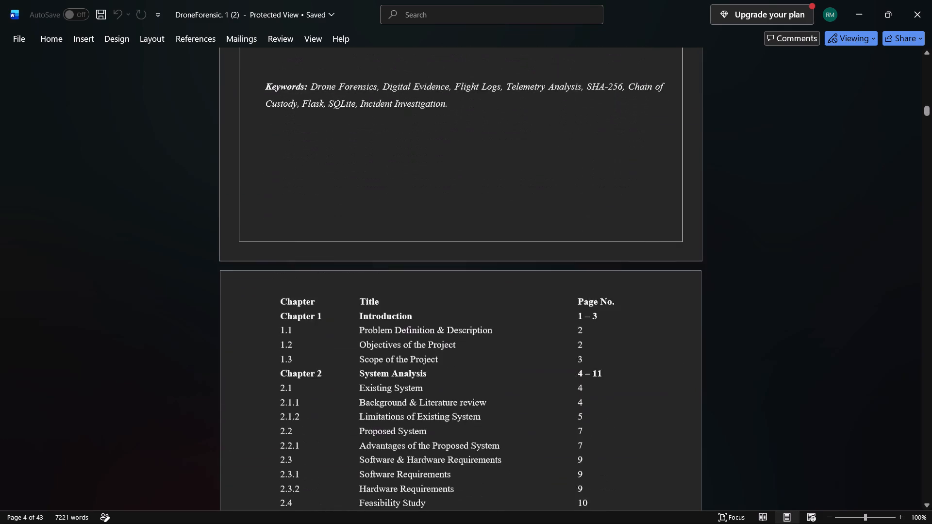
scroll(584, 334, down, 1)
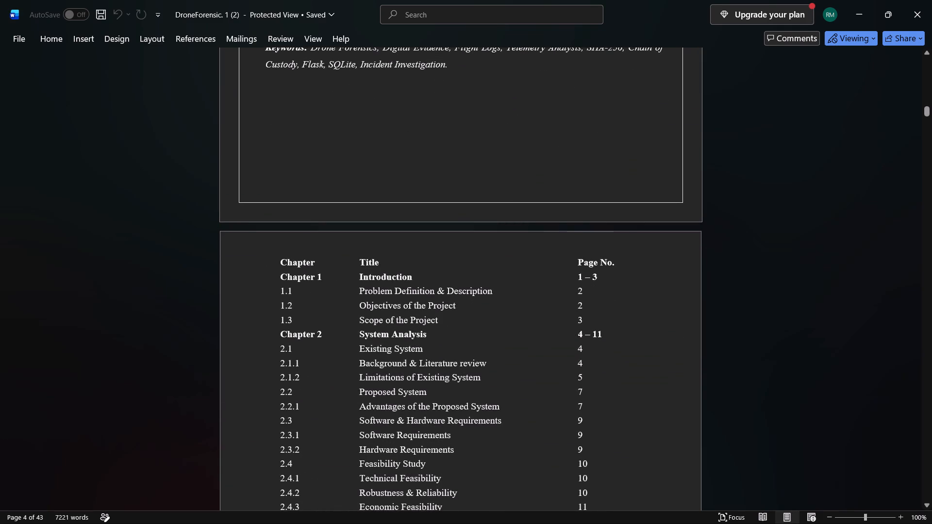
scroll(584, 334, down, 1)
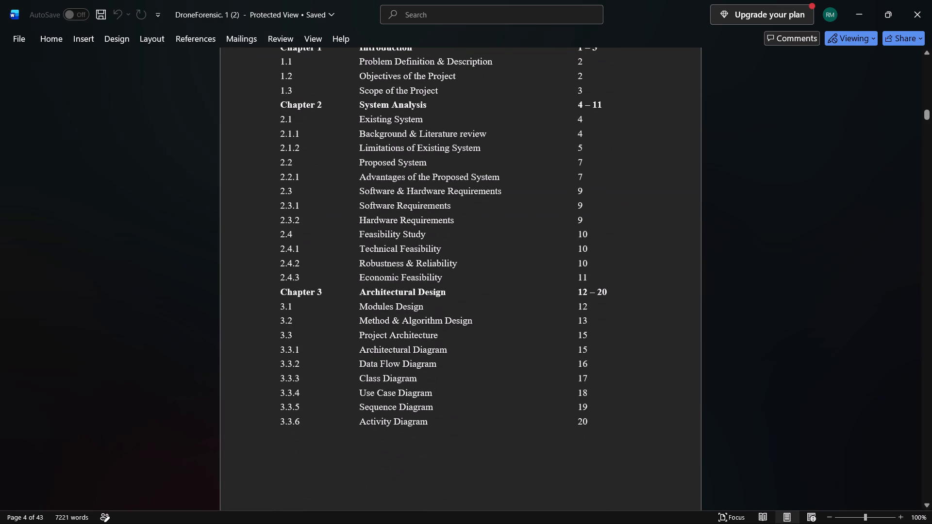
scroll(584, 334, down, 4)
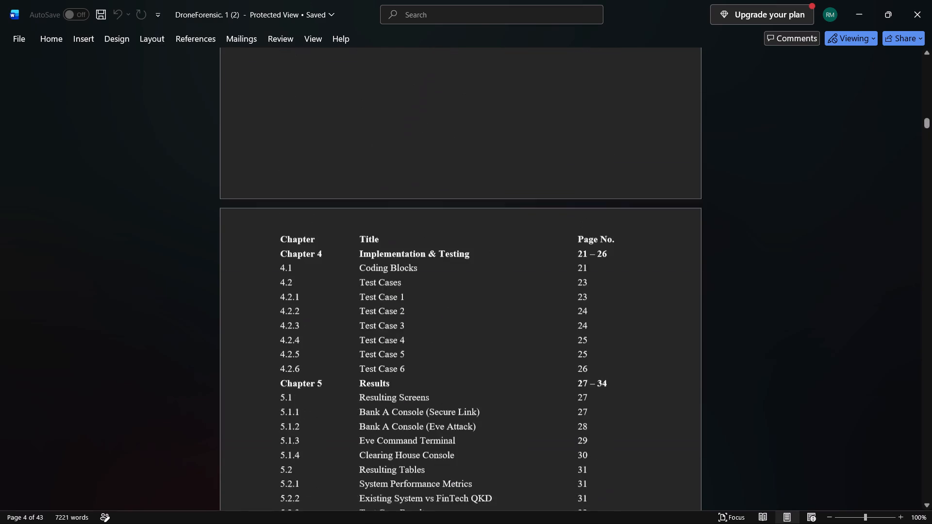
Read Chapter 1 of the report, covering the problem definition, objectives and scope of the project.
scroll(584, 334, down, 6)
scroll(584, 334, up, 2)
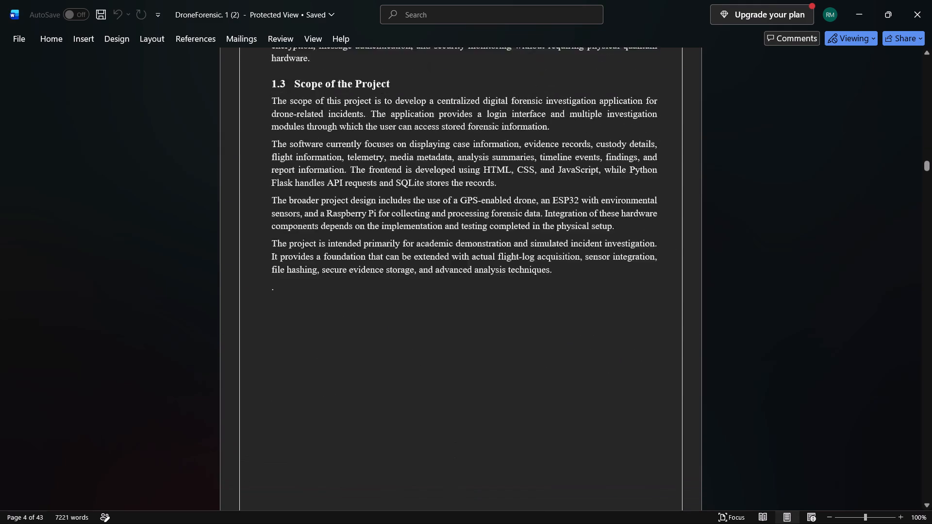
scroll(584, 334, up, 4)
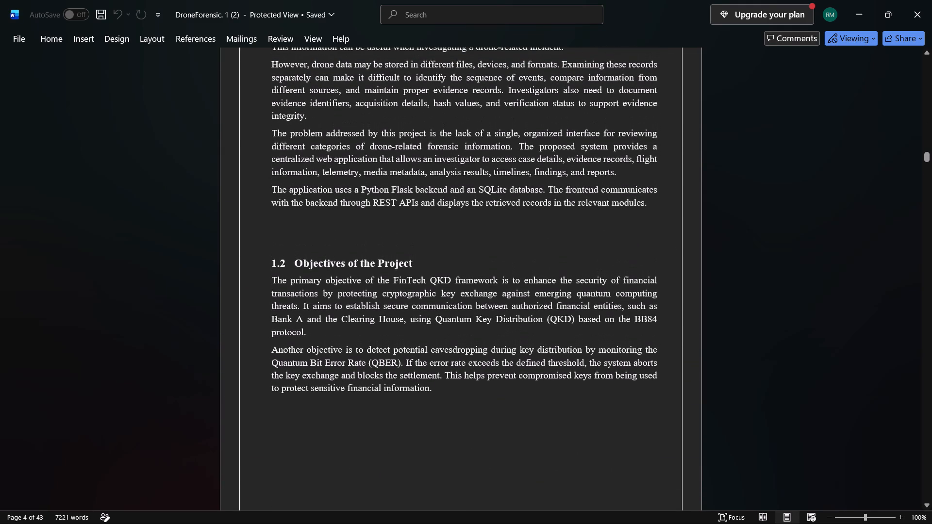
scroll(584, 334, up, 1)
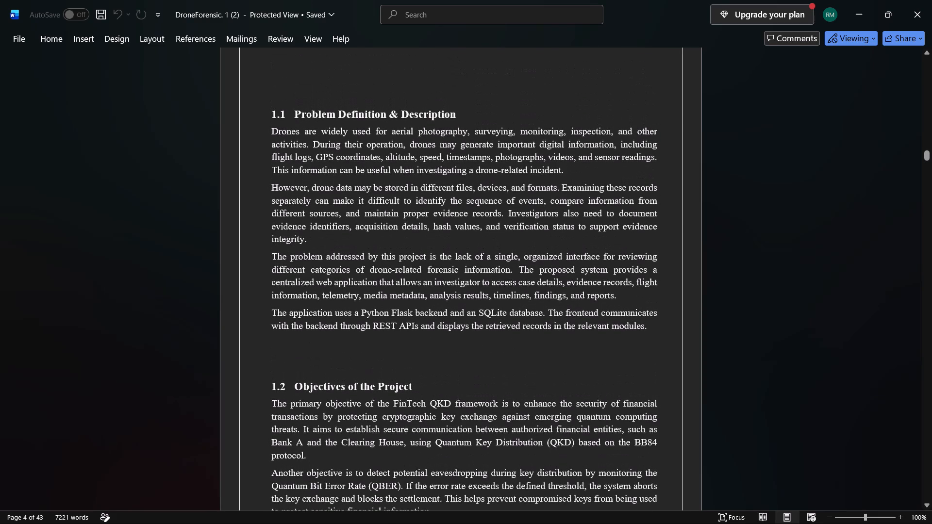
scroll(584, 334, down, 1)
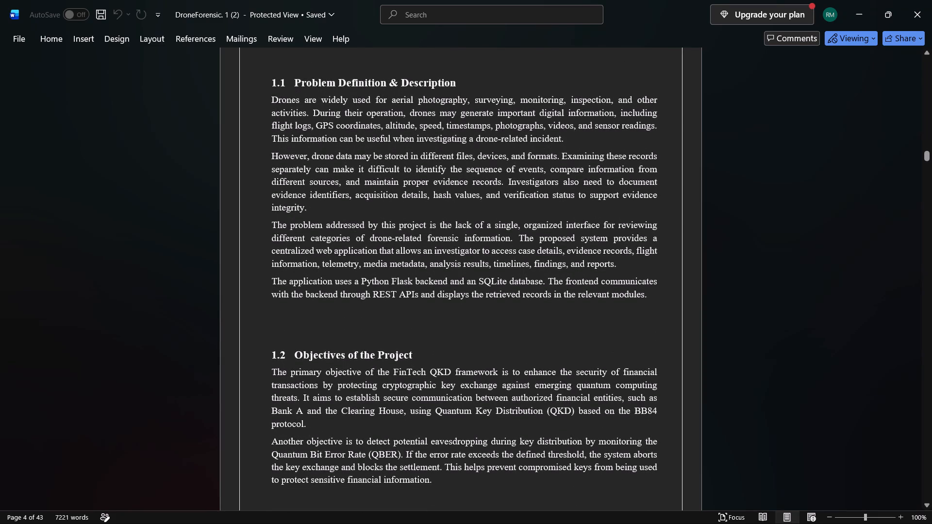
scroll(591, 106, up, 1)
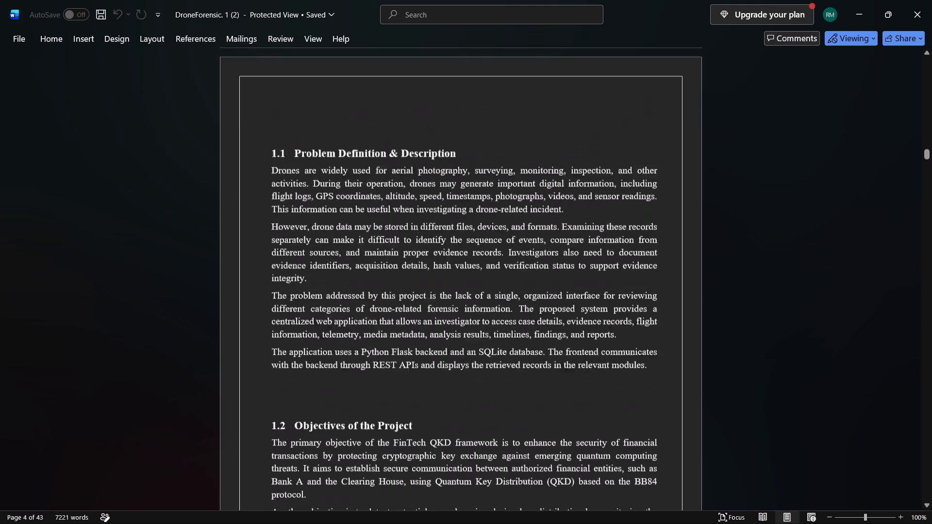
scroll(591, 106, up, 2)
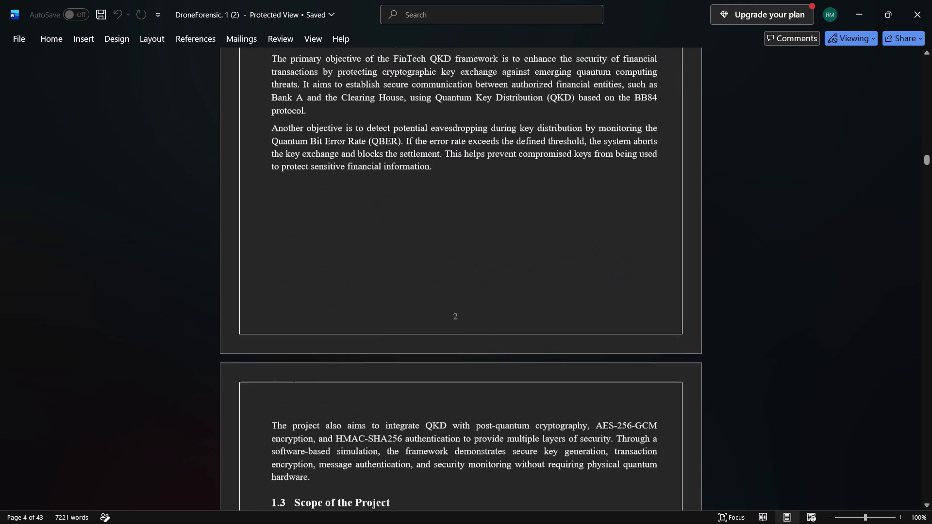
scroll(591, 106, up, 2)
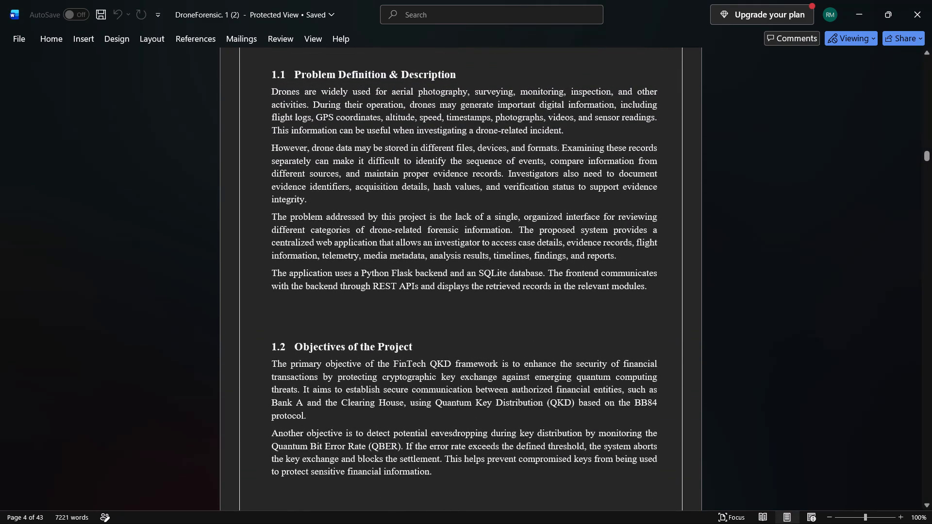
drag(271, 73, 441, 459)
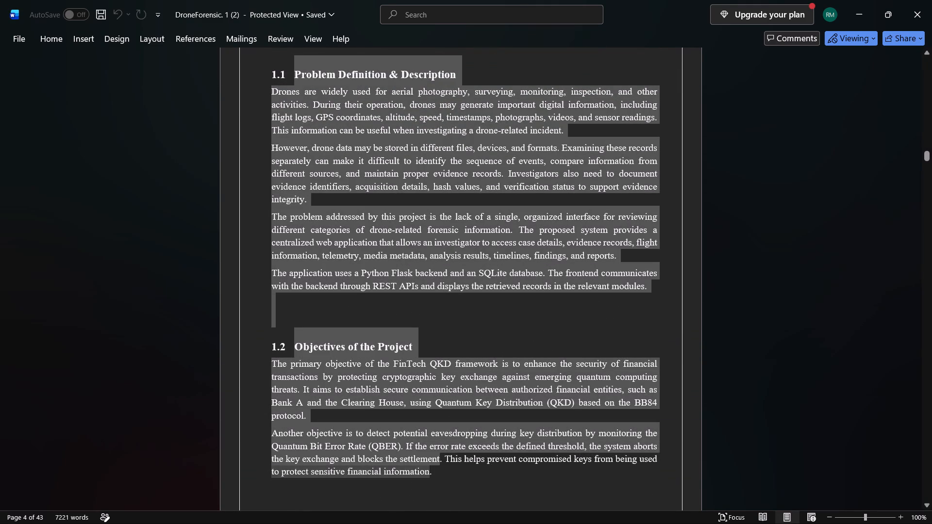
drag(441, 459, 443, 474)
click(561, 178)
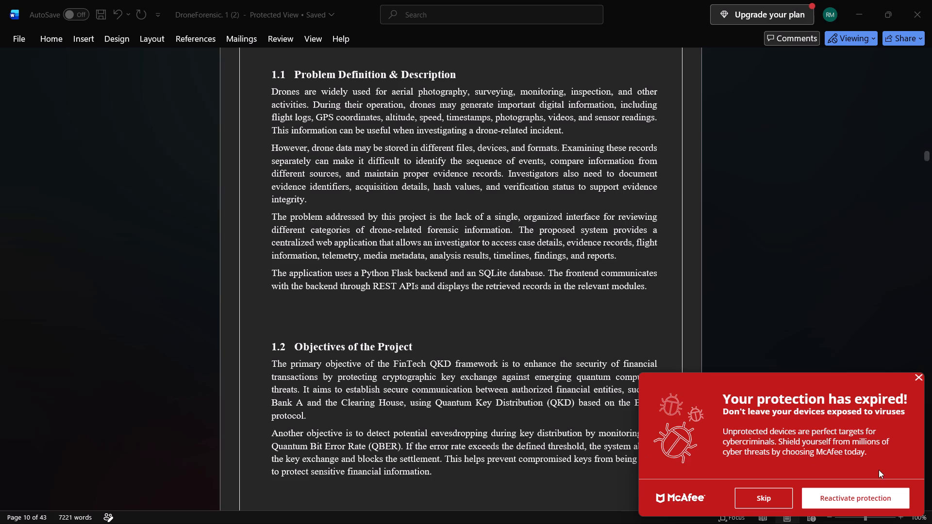
Dismiss the McAfee expired-protection notice.
click(915, 375)
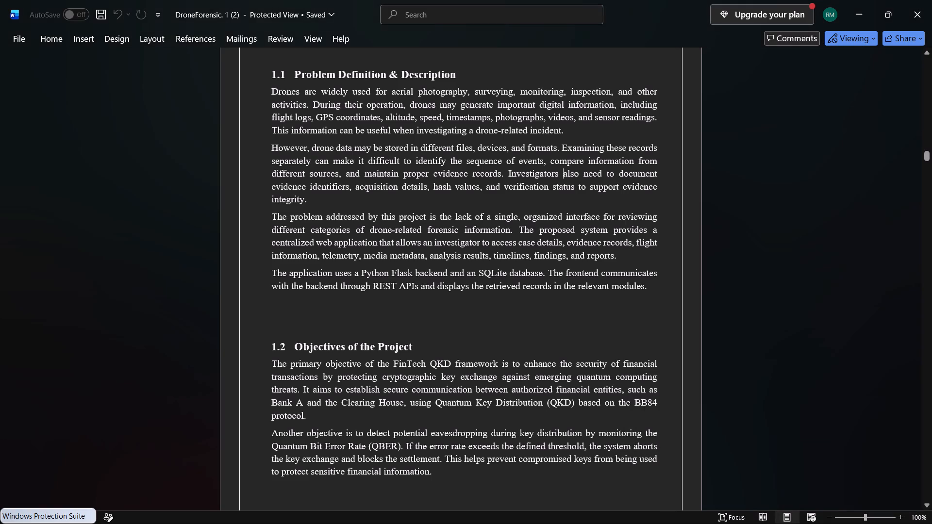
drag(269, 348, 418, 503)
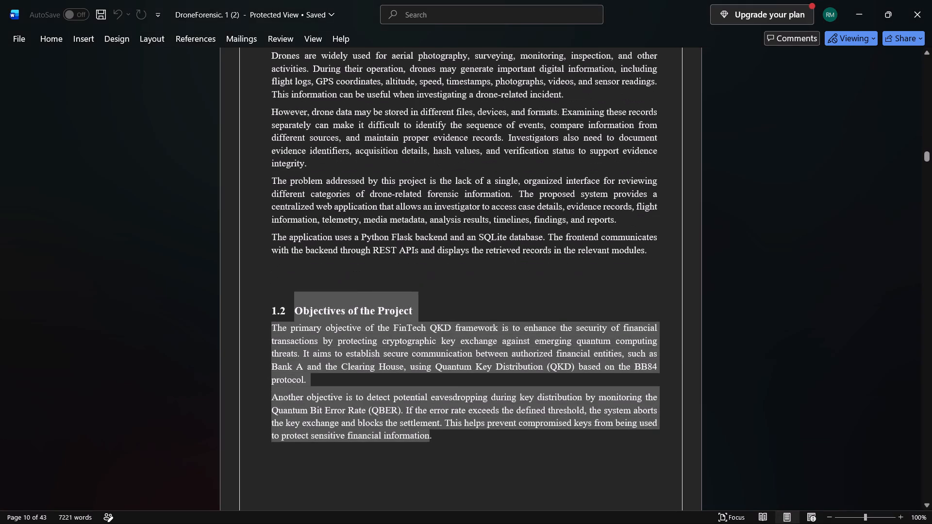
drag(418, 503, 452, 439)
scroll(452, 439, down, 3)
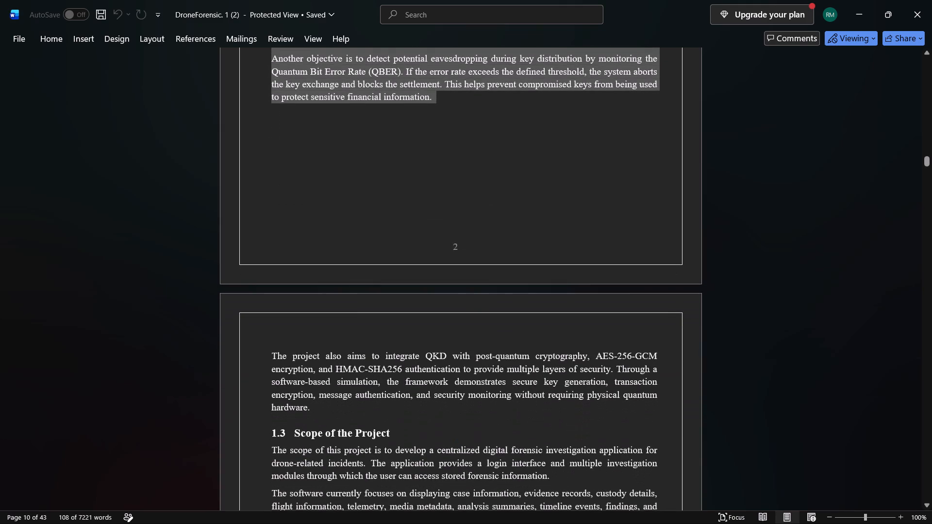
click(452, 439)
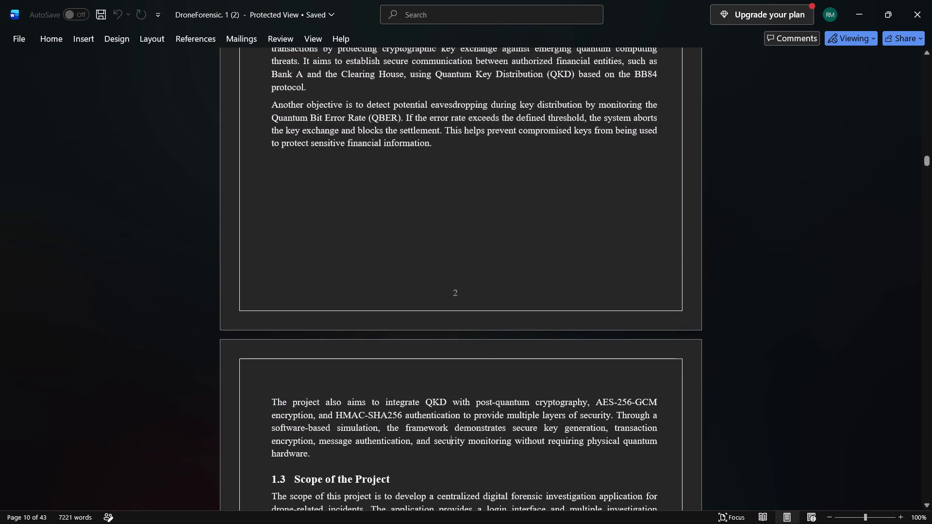
Copy the whole section 1.2 Objectives of the Project, from its heading through the closing paragraph on the following page.
scroll(297, 147, up, 1)
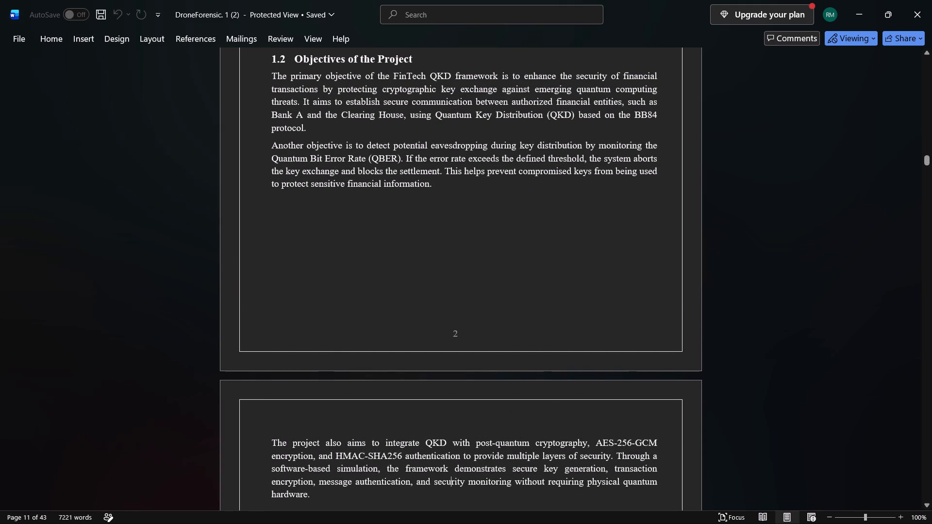
drag(269, 63, 393, 427)
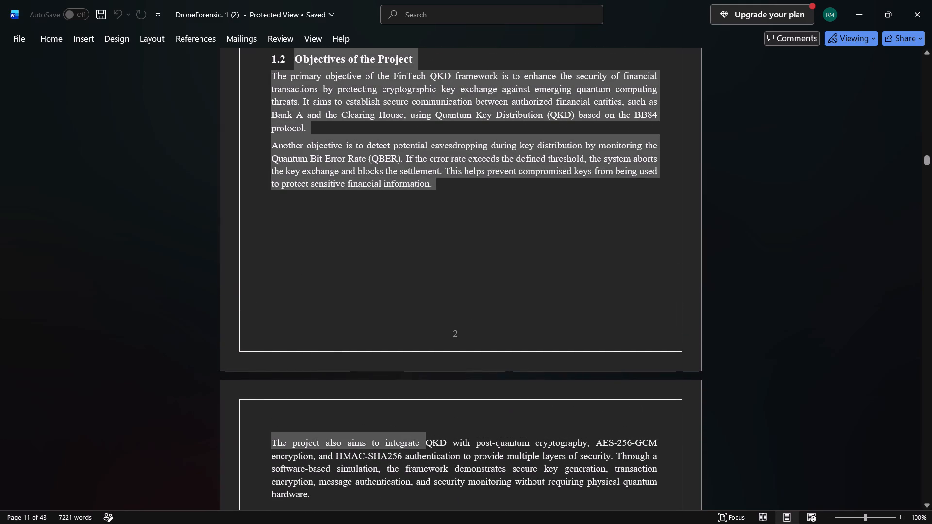
drag(393, 427, 385, 437)
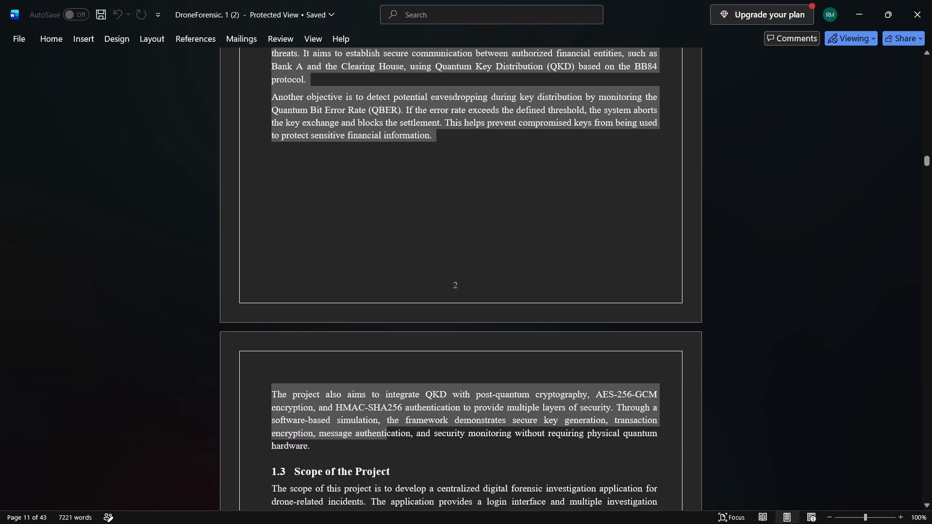
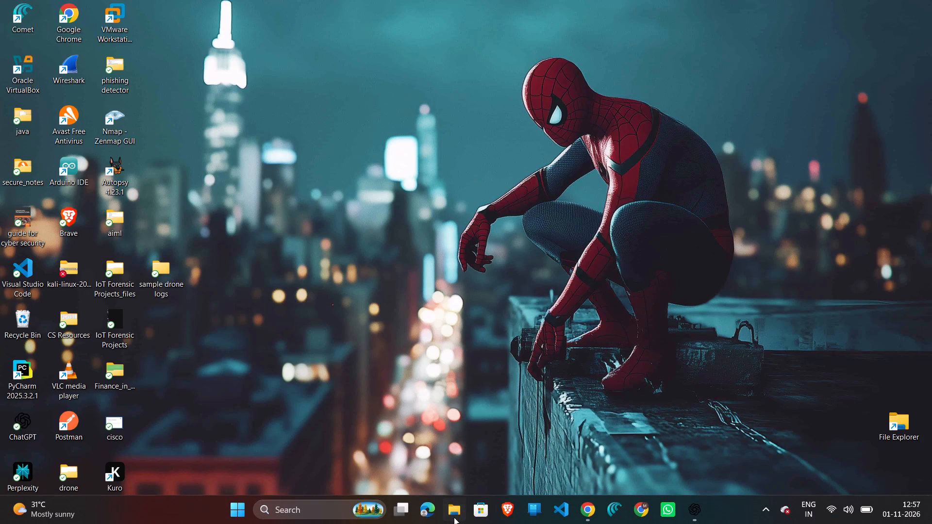
double_click(209, 341)
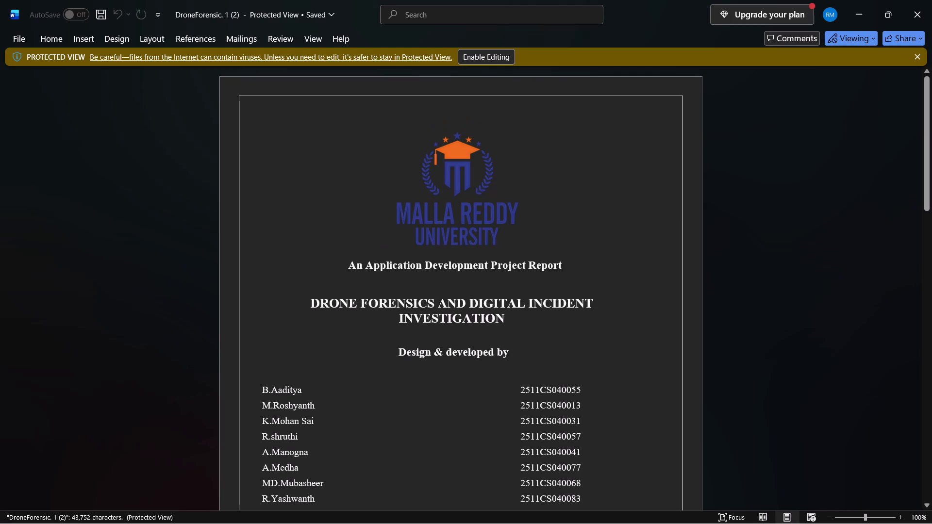
click(499, 64)
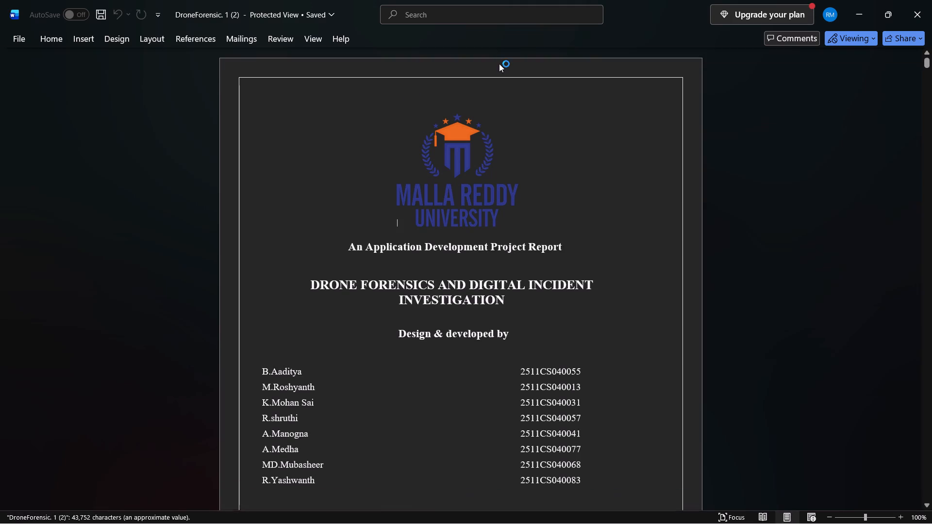
Delete the three FinTech QKD paragraphs under the heading 1.2 Objectives of the Project.
scroll(445, 362, down, 3)
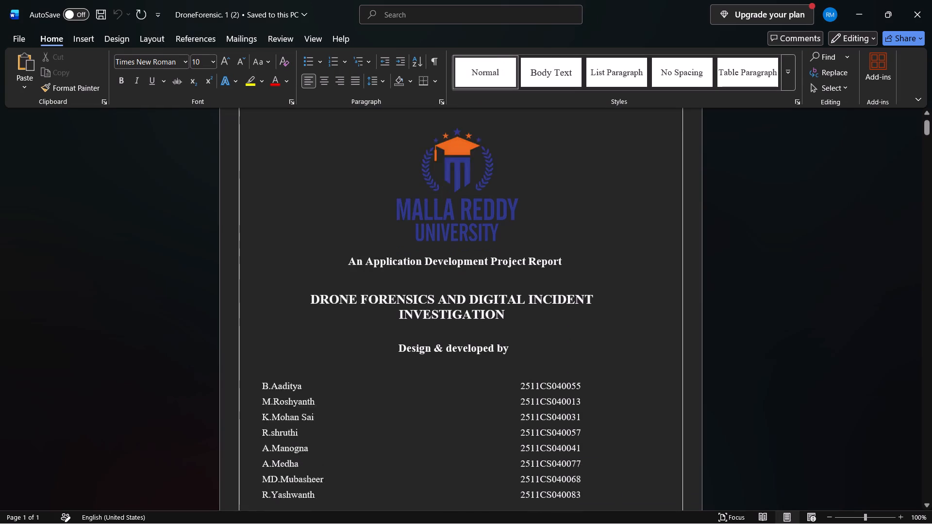
scroll(445, 362, down, 5)
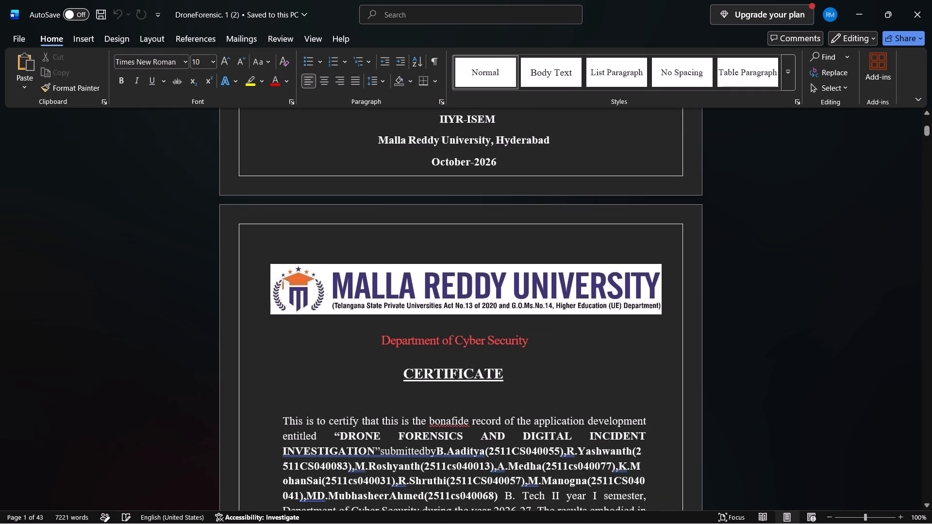
scroll(445, 362, down, 6)
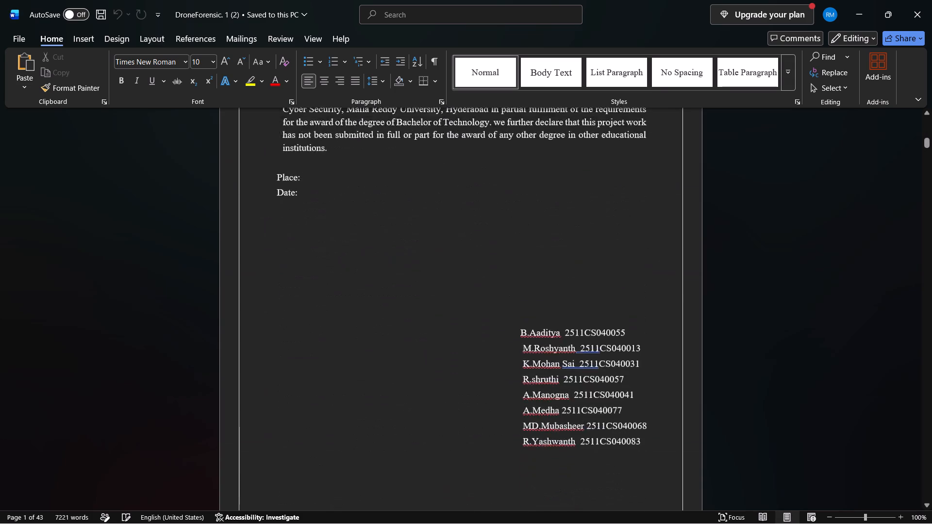
scroll(445, 362, down, 7)
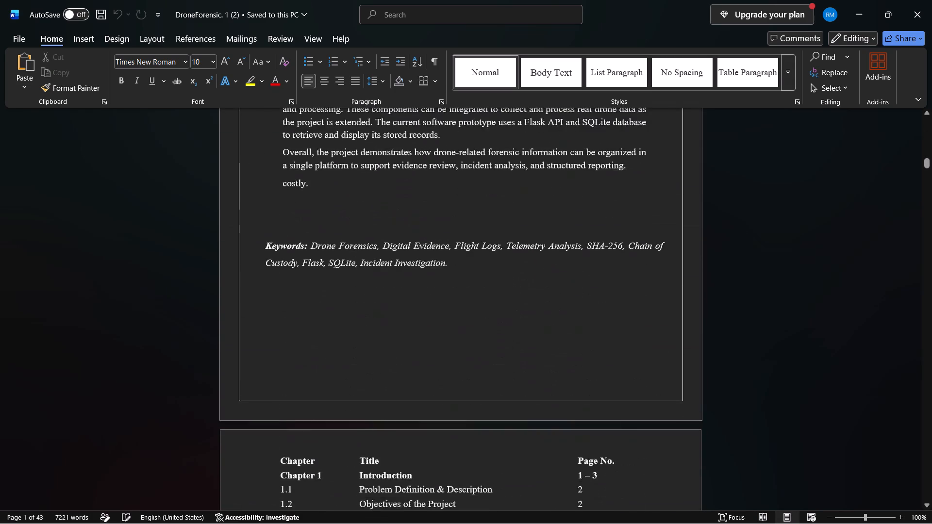
scroll(445, 362, down, 4)
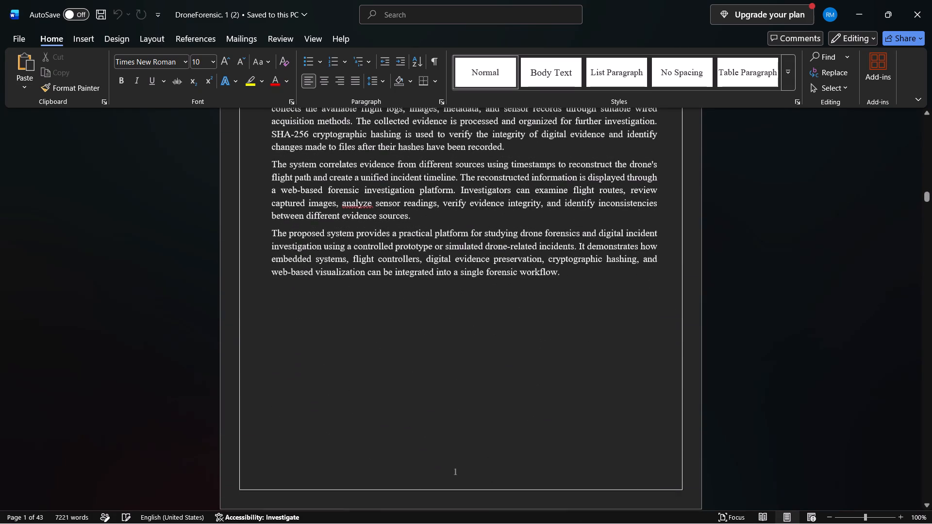
scroll(445, 362, down, 1)
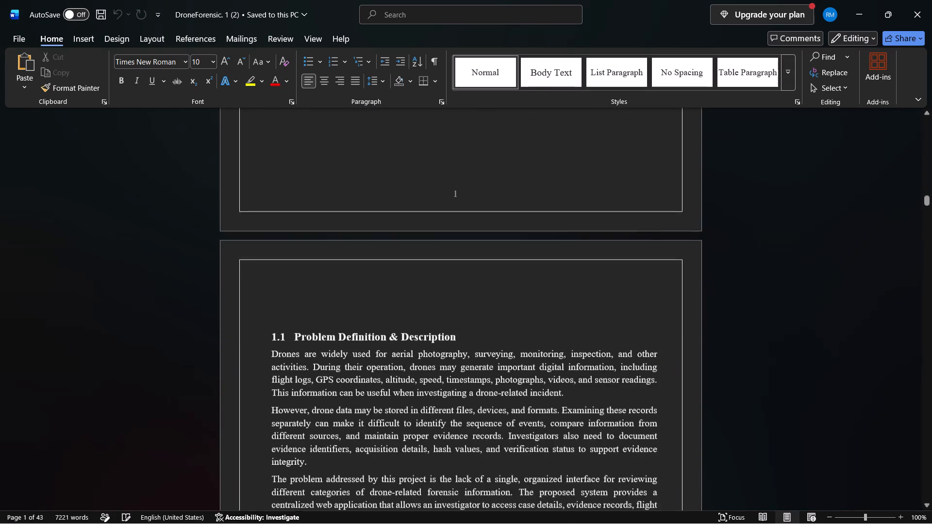
scroll(445, 362, down, 1)
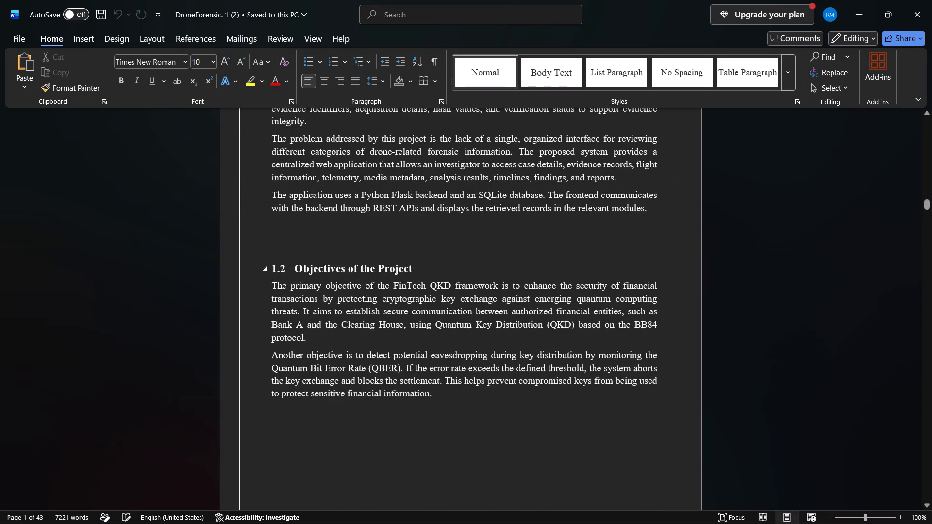
drag(272, 290, 311, 326)
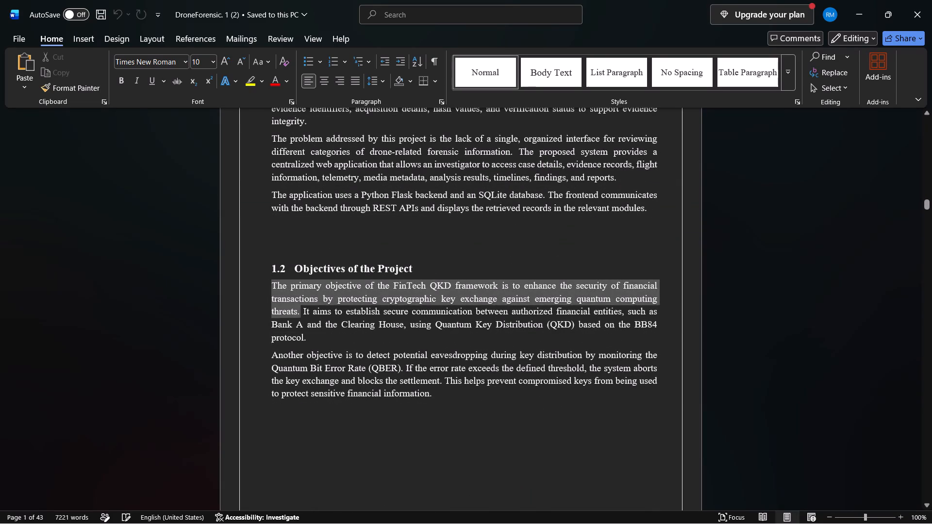
drag(311, 326, 471, 519)
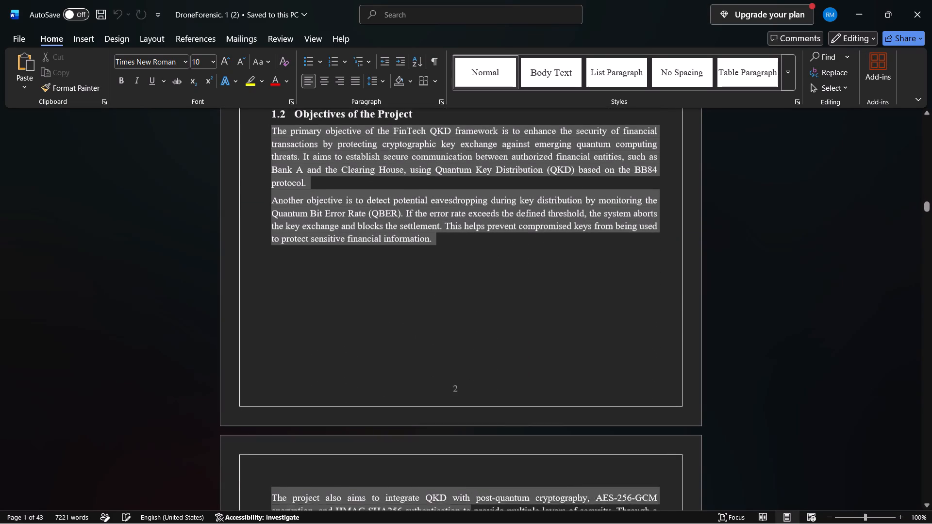
drag(471, 519, 473, 484)
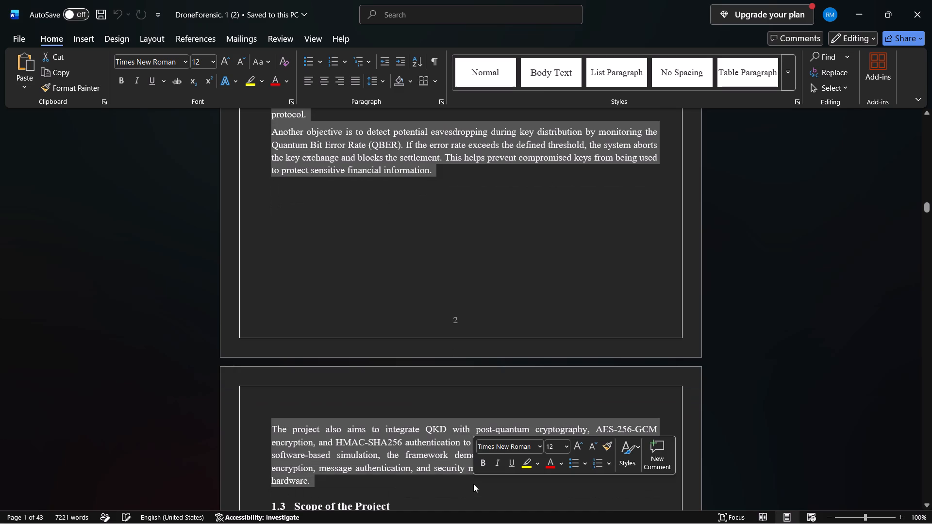
key(BackSpace)
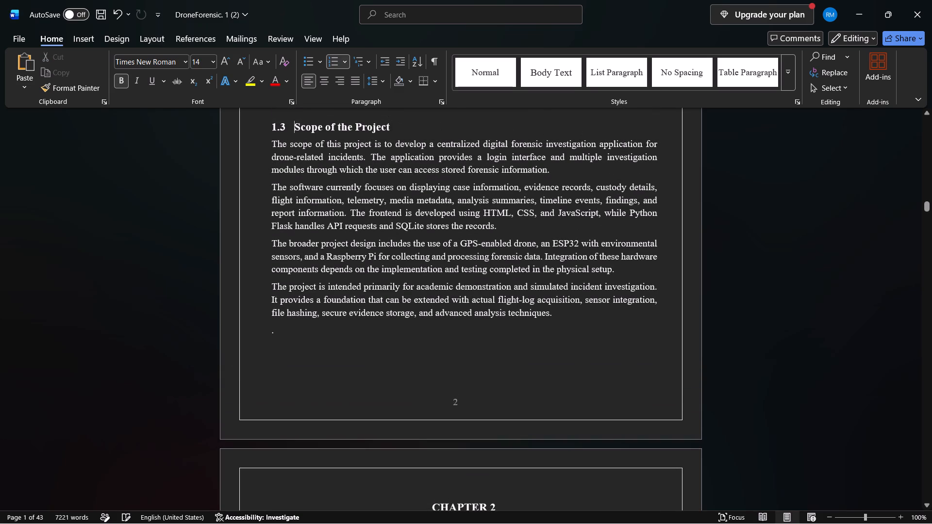
Paste the copied Objectives of the Project section after blank lines below the end of 1.3 Scope of the Project.
click(318, 361)
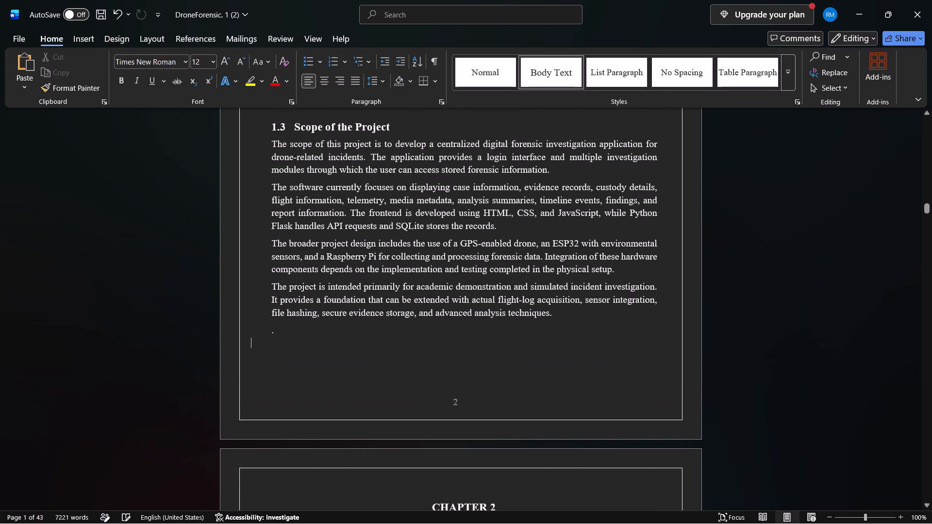
key(Return)
key(Return)
key(Return)
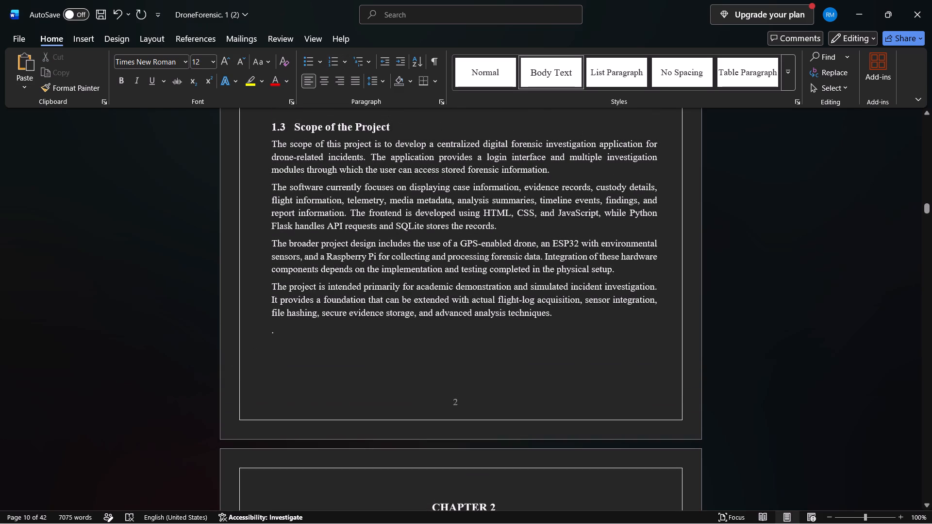
key(ctrl+v)
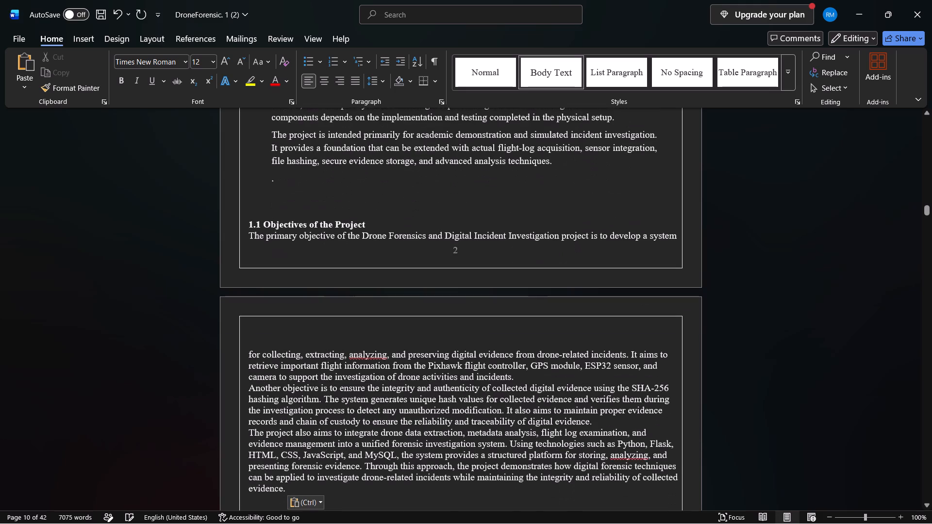
scroll(300, 367, down, 4)
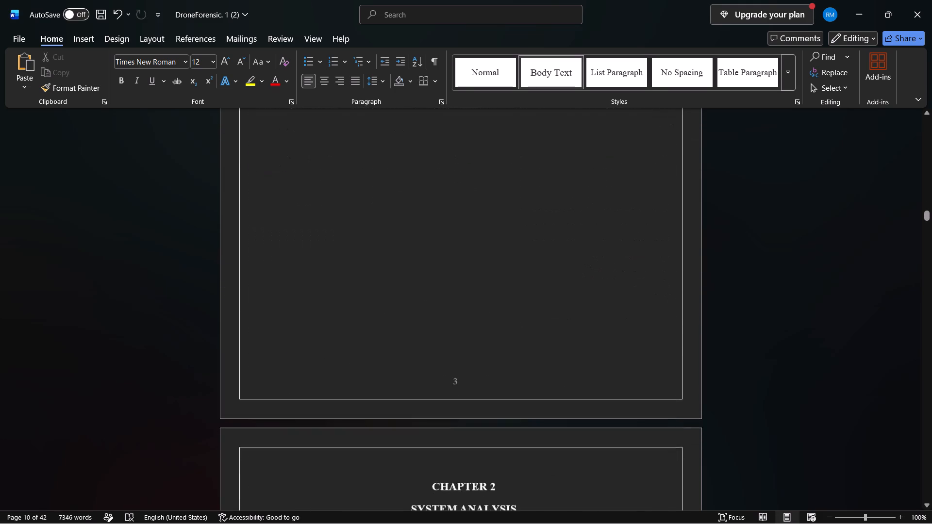
scroll(300, 367, down, 1)
scroll(300, 367, up, 6)
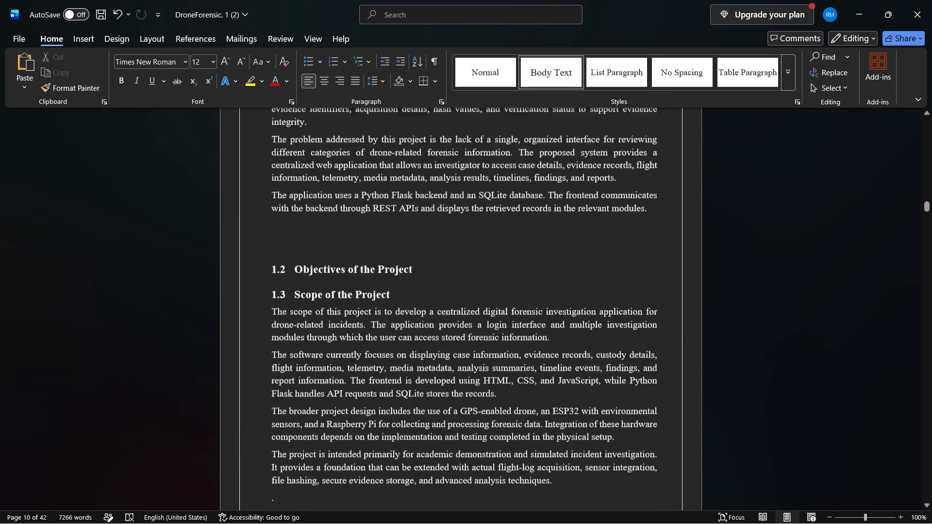
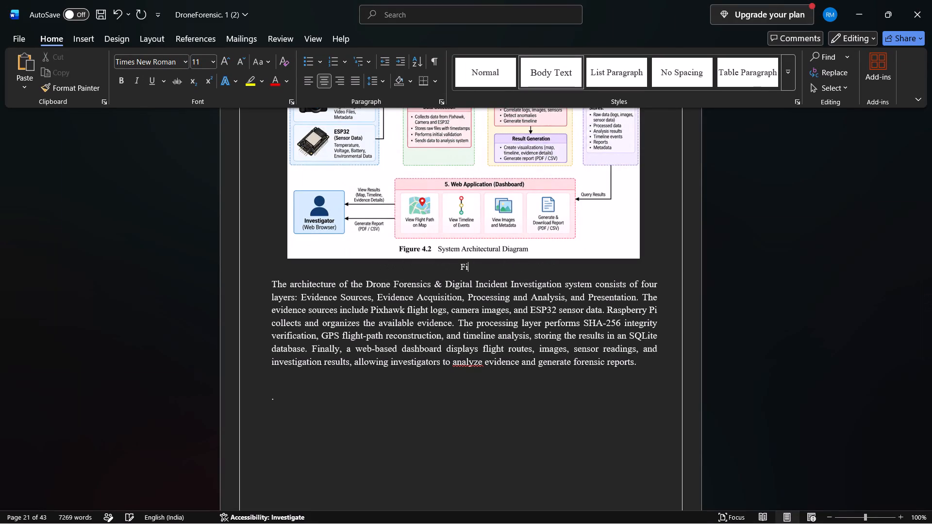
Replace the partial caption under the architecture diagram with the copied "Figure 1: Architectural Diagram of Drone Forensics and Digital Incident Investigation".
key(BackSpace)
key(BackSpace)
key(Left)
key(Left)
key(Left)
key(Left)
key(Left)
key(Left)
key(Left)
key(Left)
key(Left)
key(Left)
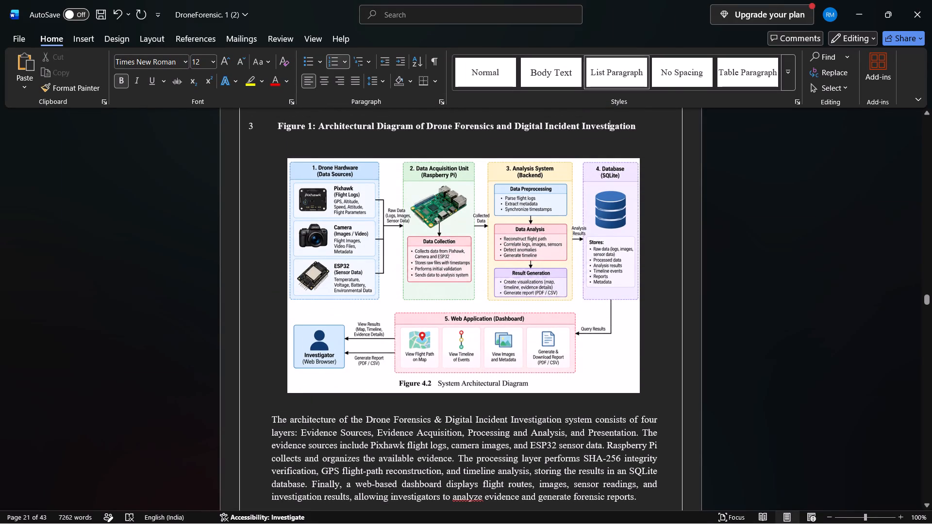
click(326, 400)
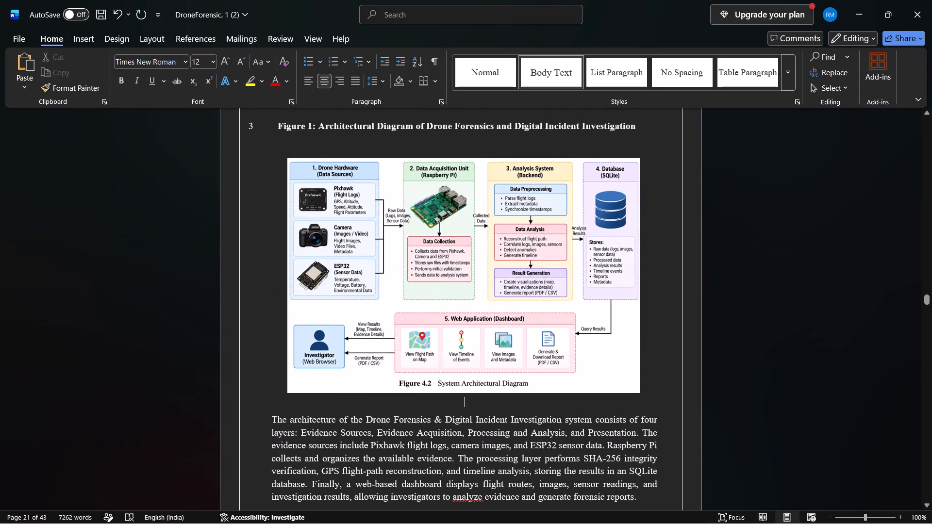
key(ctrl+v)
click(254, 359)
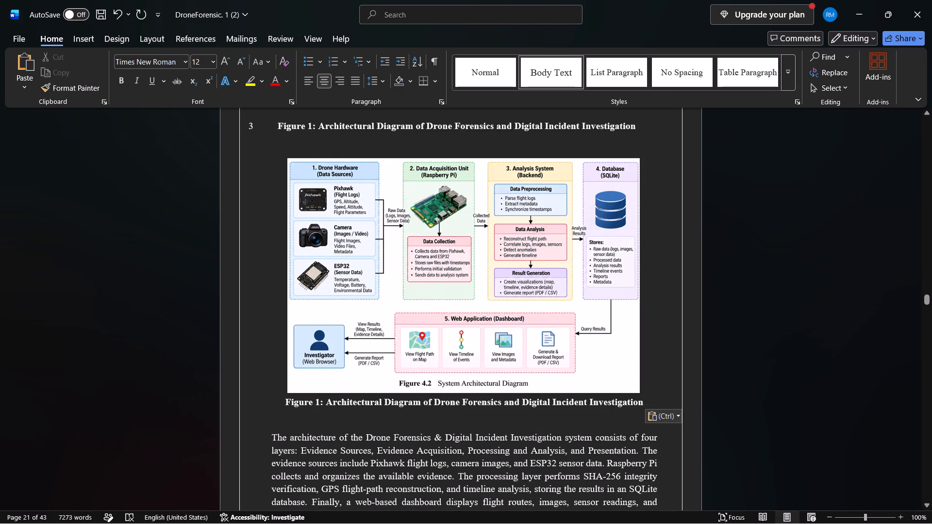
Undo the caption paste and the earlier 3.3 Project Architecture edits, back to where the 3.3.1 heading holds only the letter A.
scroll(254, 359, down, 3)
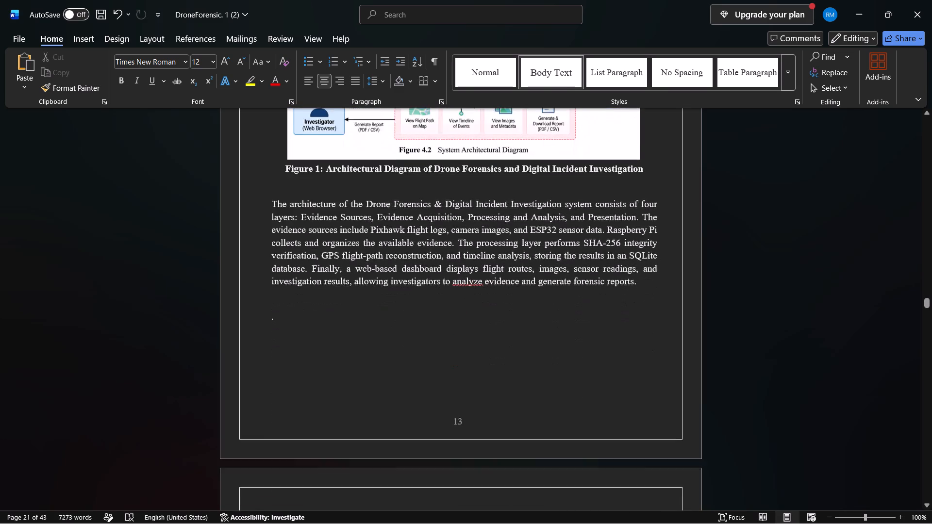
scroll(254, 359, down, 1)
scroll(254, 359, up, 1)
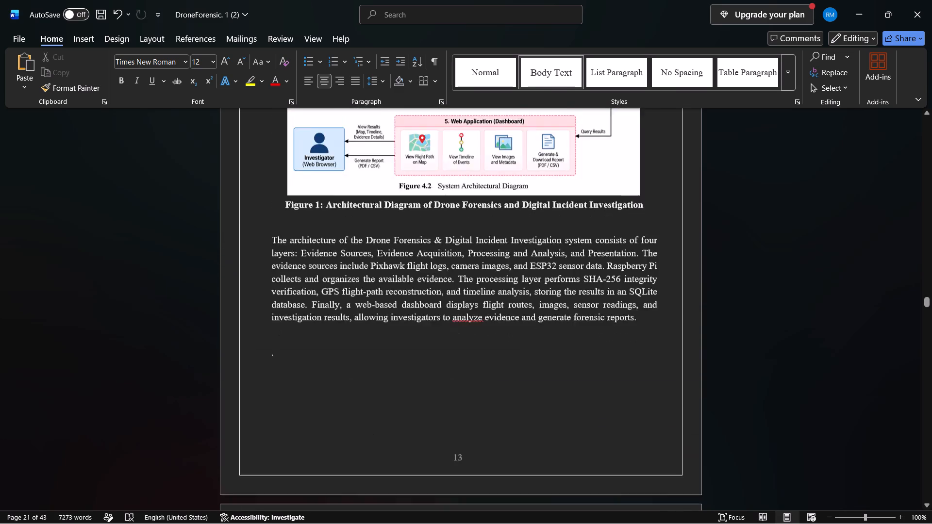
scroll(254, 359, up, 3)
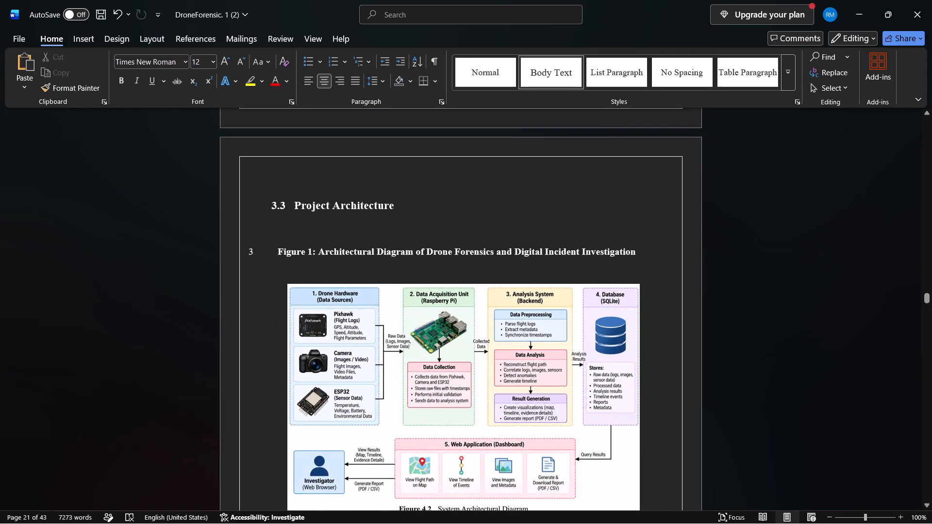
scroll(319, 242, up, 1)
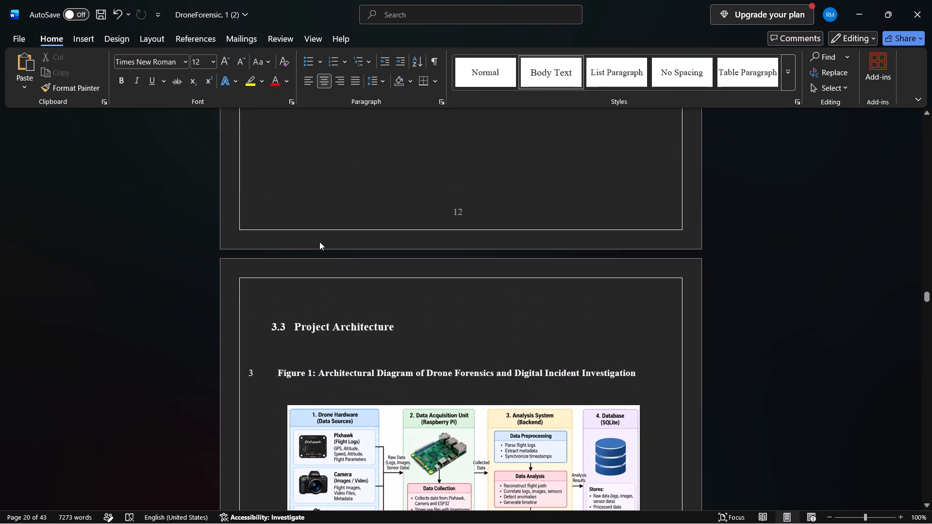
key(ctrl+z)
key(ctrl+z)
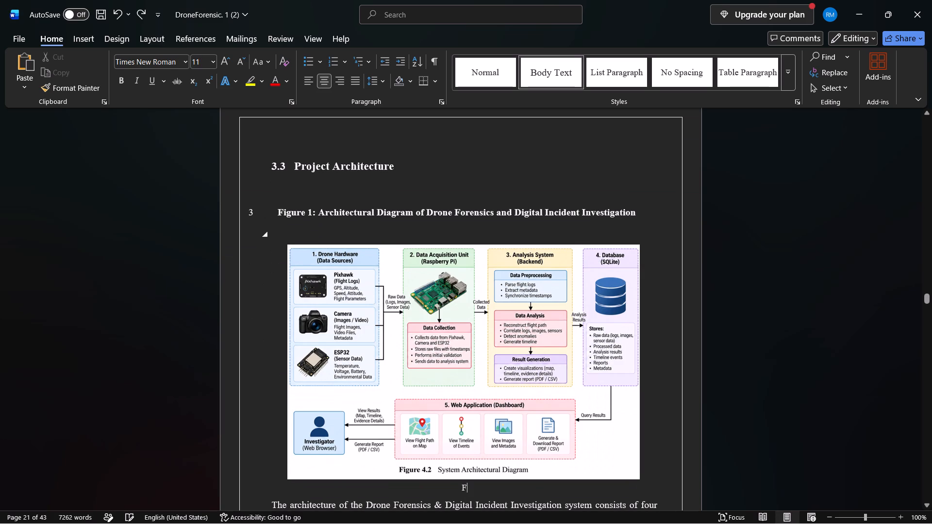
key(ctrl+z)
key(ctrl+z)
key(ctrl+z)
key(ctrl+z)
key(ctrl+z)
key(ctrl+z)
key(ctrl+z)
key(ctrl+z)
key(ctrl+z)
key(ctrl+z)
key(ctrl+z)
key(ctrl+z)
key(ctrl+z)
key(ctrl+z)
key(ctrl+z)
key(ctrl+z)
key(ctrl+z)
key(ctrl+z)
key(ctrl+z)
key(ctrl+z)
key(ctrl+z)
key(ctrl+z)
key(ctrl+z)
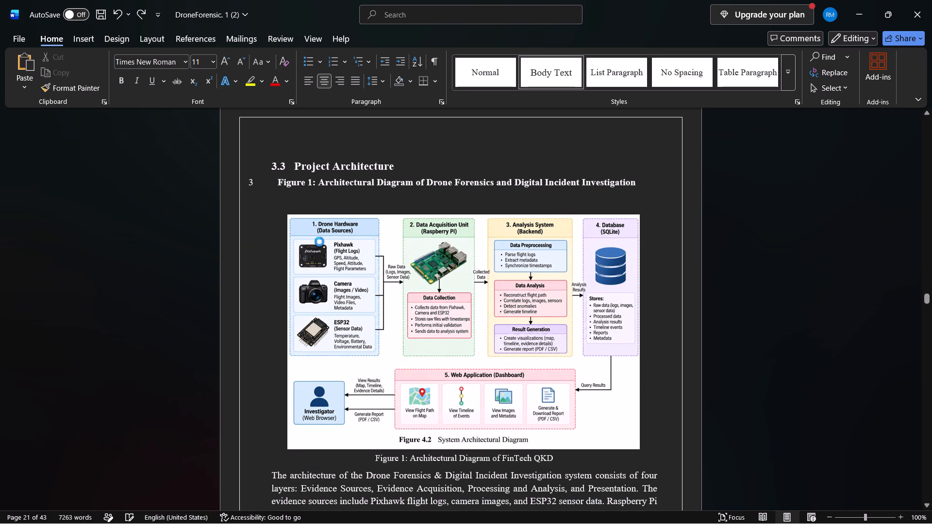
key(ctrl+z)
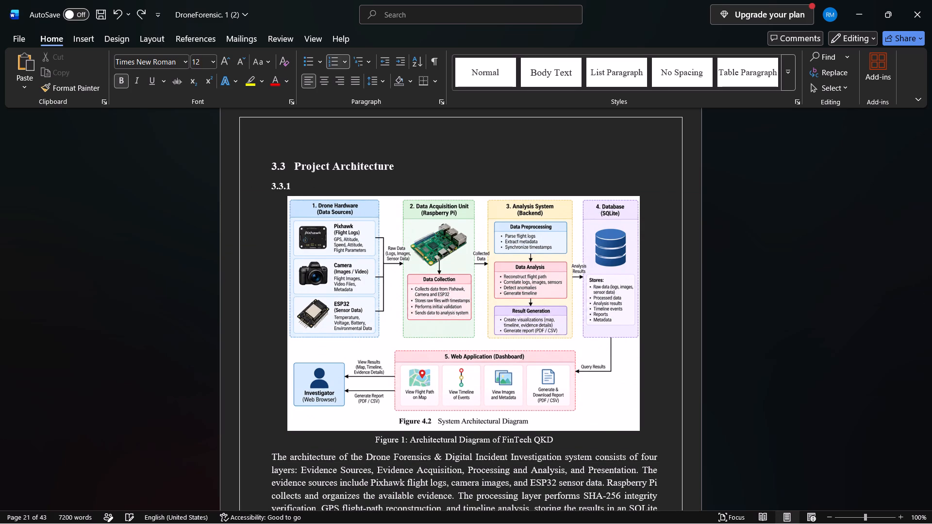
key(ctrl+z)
Replace the letter A in the 3.3.1 heading with the copied "Figure 1: Architectural Diagram of Drone Forensics and Digital Incident Investigation".
key(BackSpace)
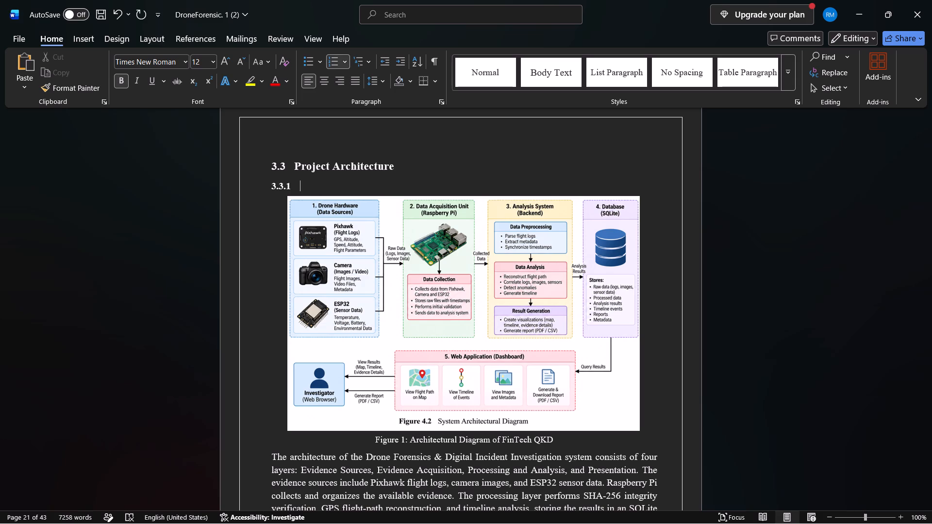
key(ctrl+v)
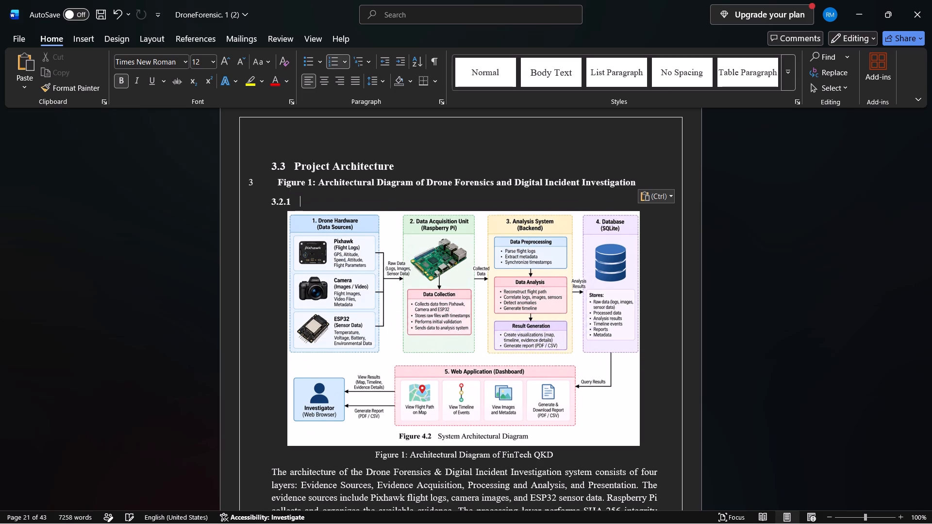
Remove the automatic 3.2.1 number from the empty line between the pasted title and the architecture diagram.
drag(290, 197, 307, 205)
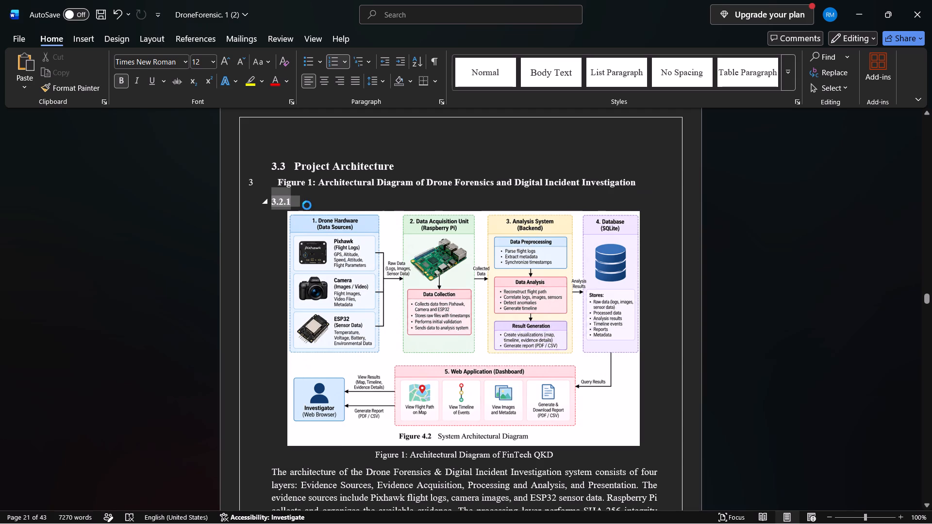
click(307, 205)
drag(277, 178, 687, 192)
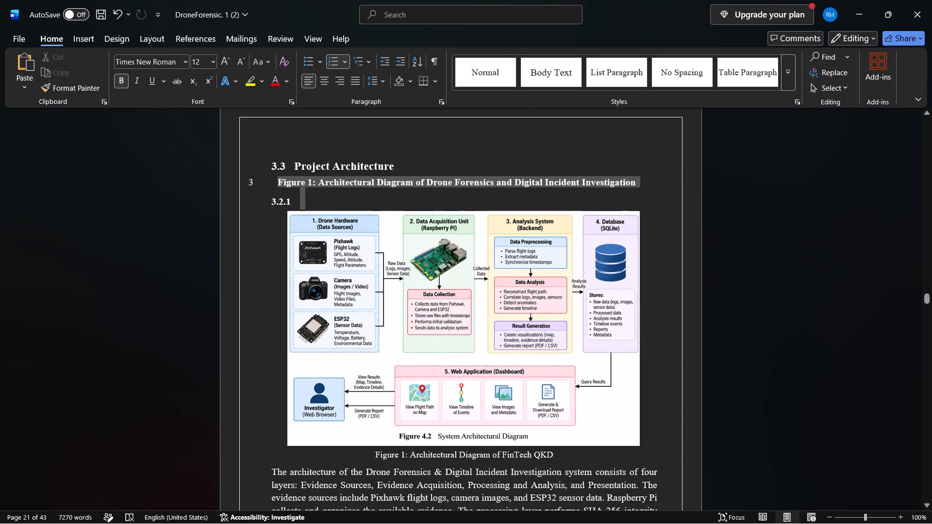
drag(687, 192, 299, 188)
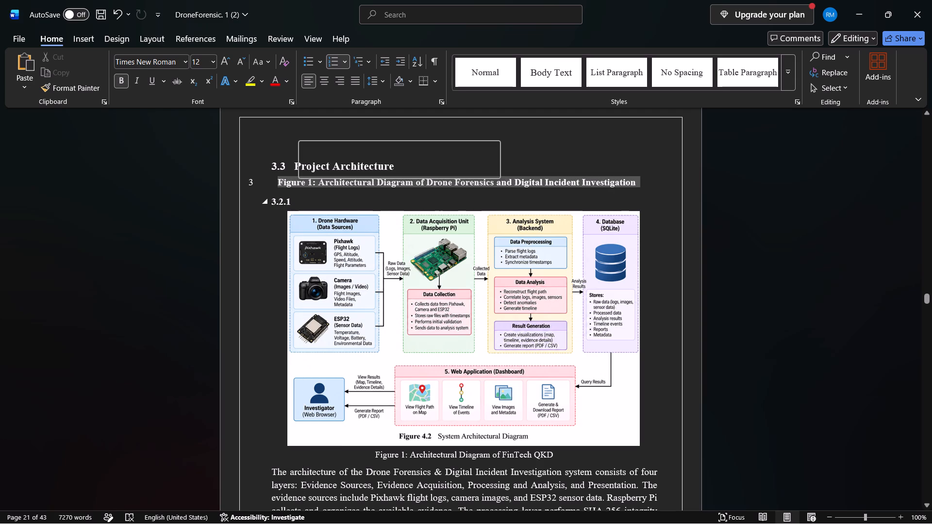
click(299, 188)
click(296, 196)
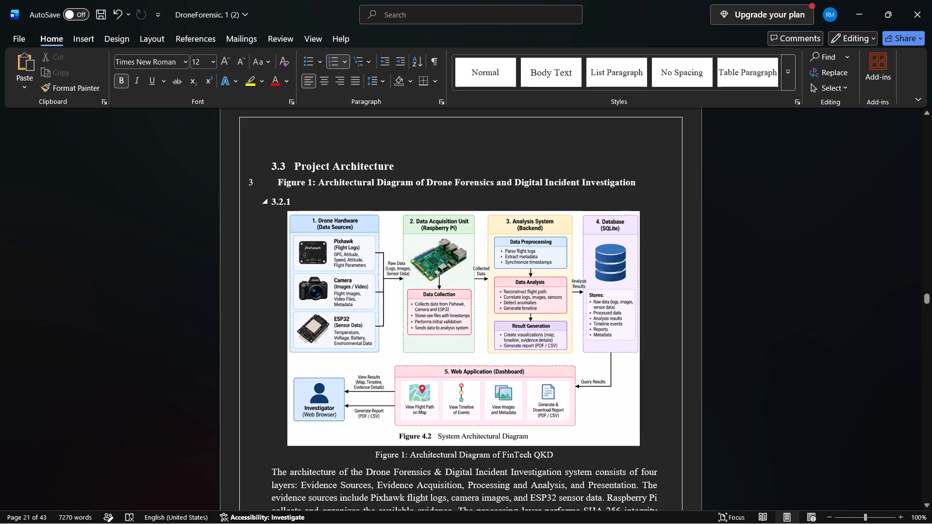
key(BackSpace)
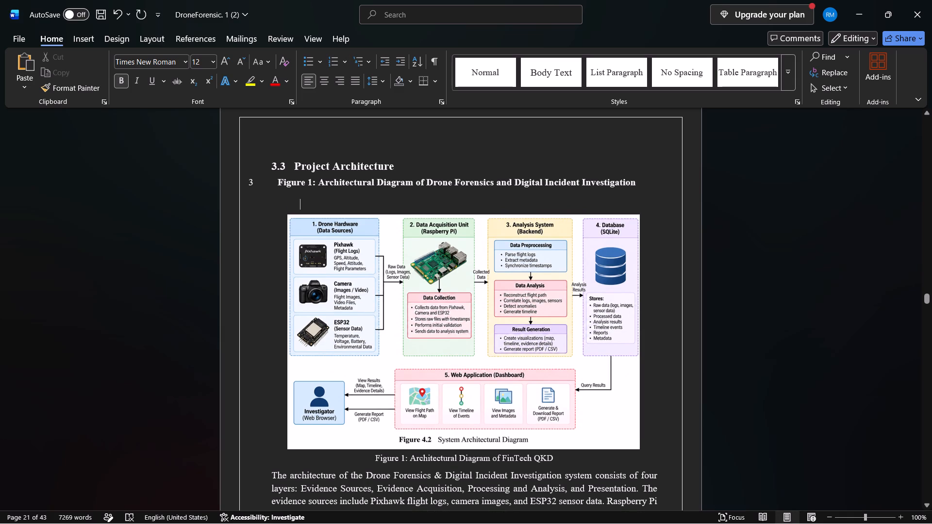
Insert the number 3.2.1 followed by two spaces before the "Figure 1: Architectural Diagram" title above the diagram.
click(265, 183)
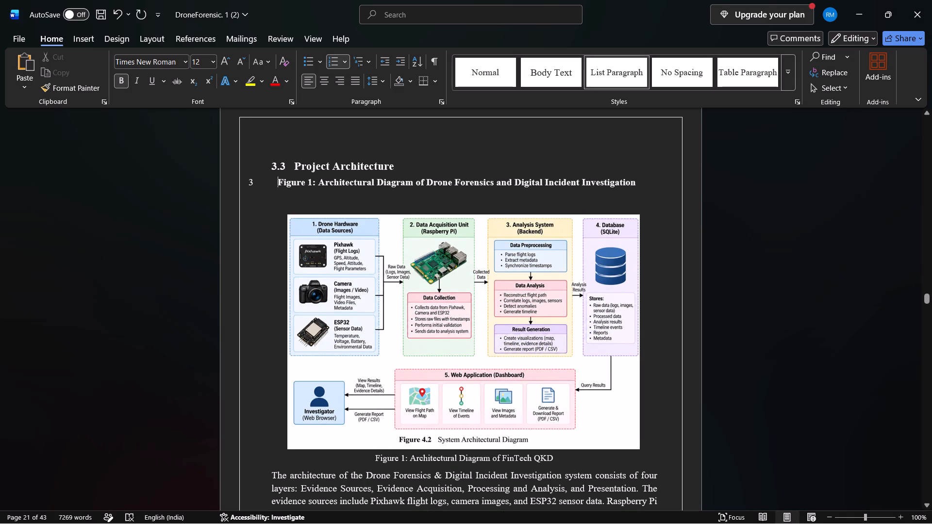
key(3)
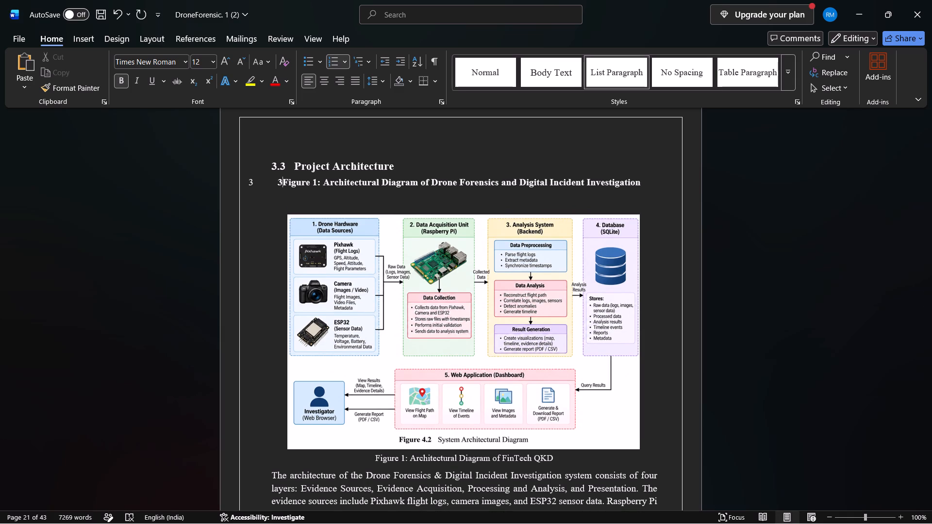
text(.2.1)
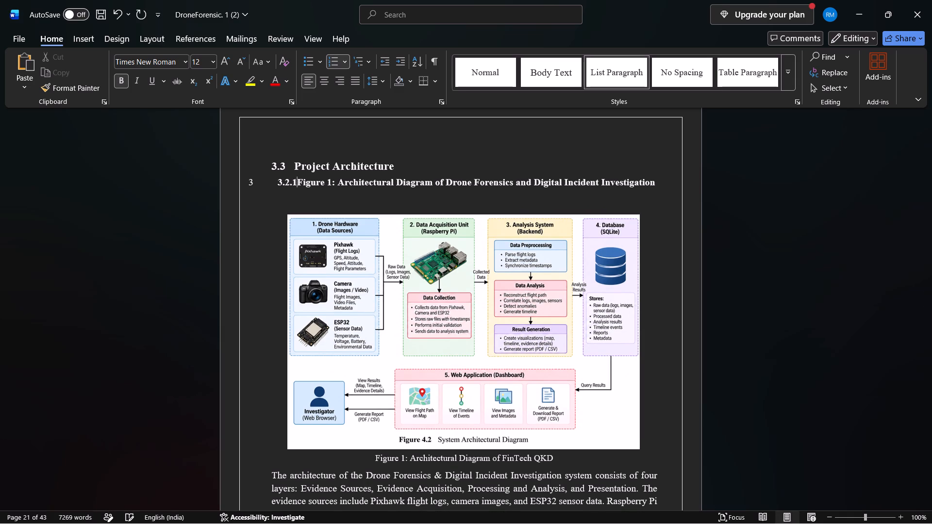
key(space)
key(space)
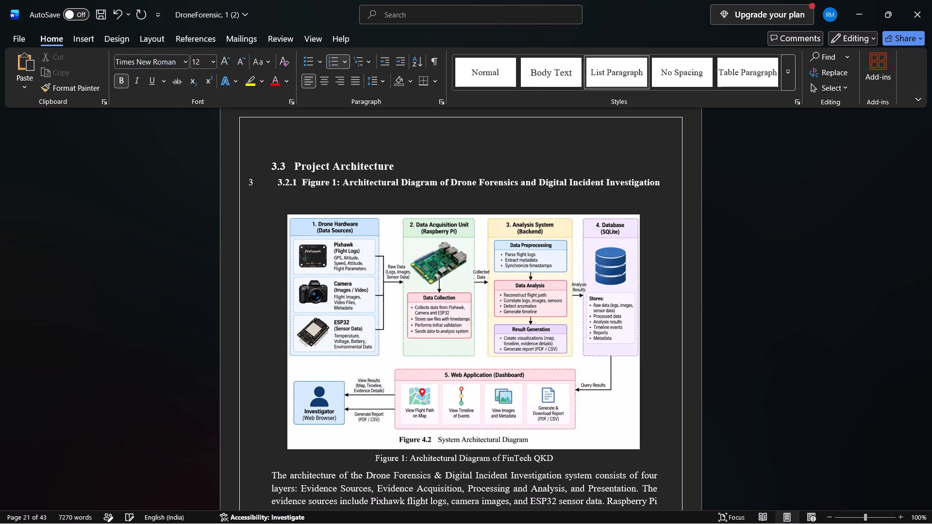
Remove the automatic list number 3 in front of the 3.2.1 architectural diagram title.
click(251, 181)
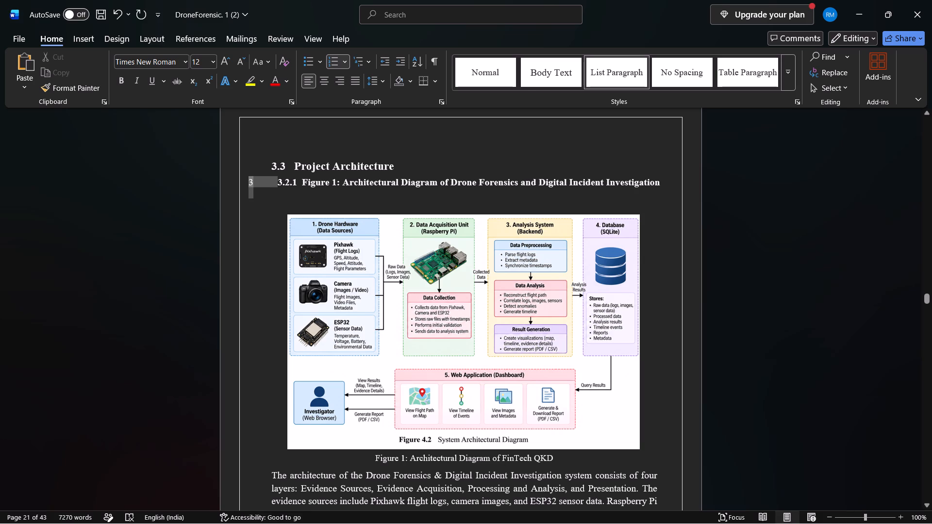
click(266, 179)
click(266, 179)
key(Left)
key(BackSpace)
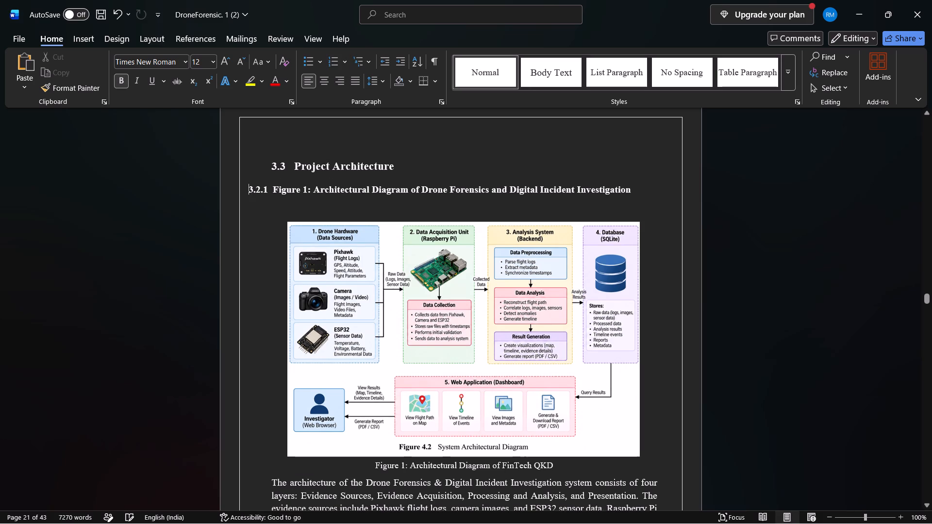
Replace the FinTech QKD caption below the architecture diagram with "Figure 1: Architectural Diagram of Drone Forensics and Digital Incident Investigation".
scroll(303, 251, down, 1)
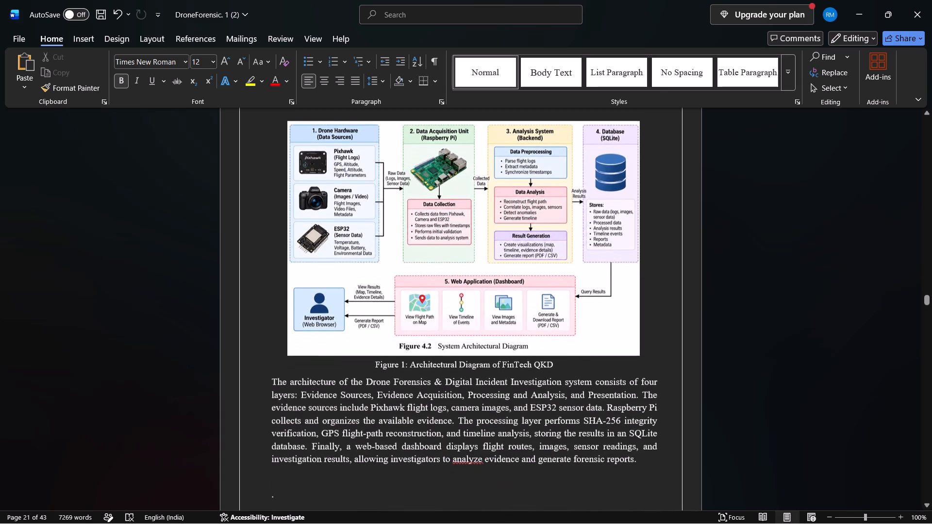
drag(370, 355, 562, 344)
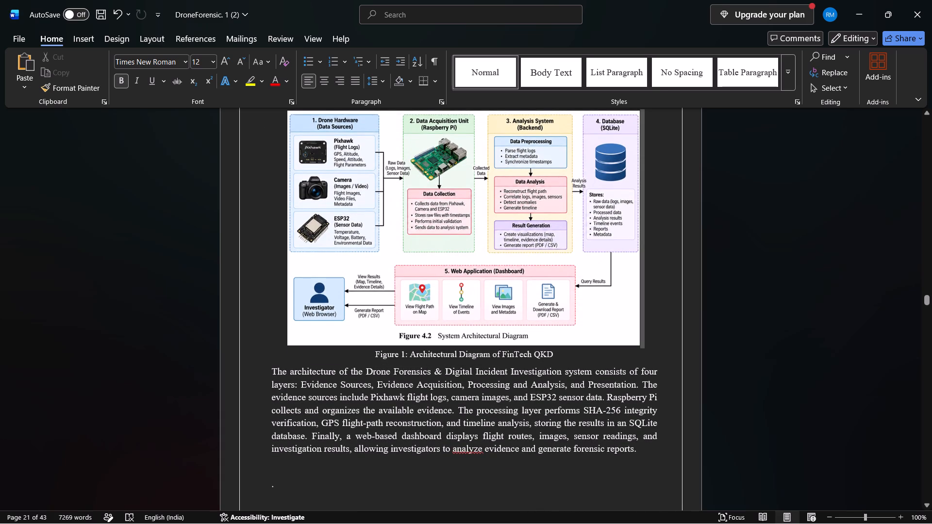
drag(562, 344, 561, 350)
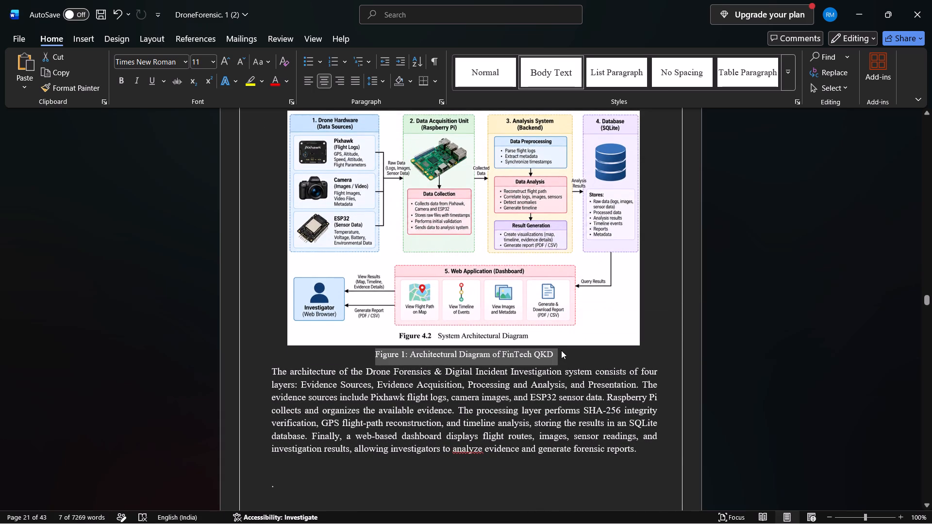
key(ctrl+v)
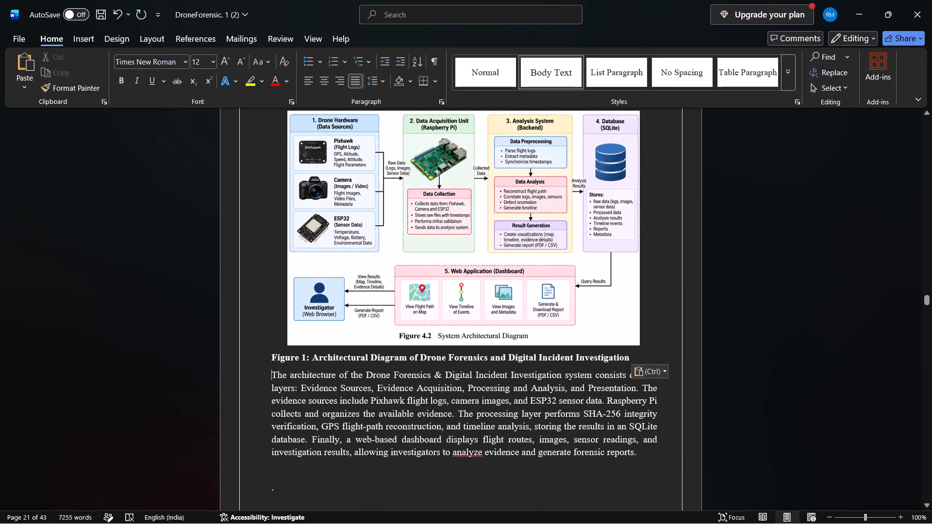
scroll(560, 270, up, 1)
right_click(560, 270)
click(192, 291)
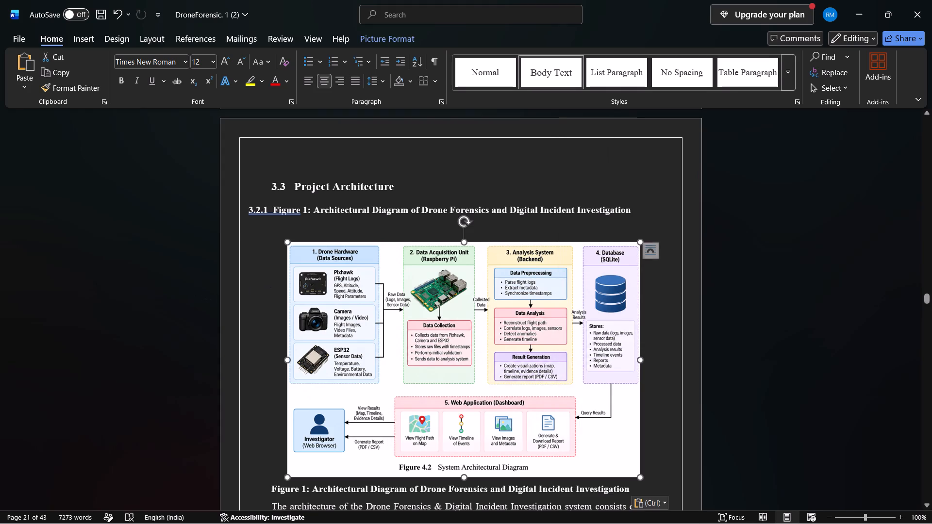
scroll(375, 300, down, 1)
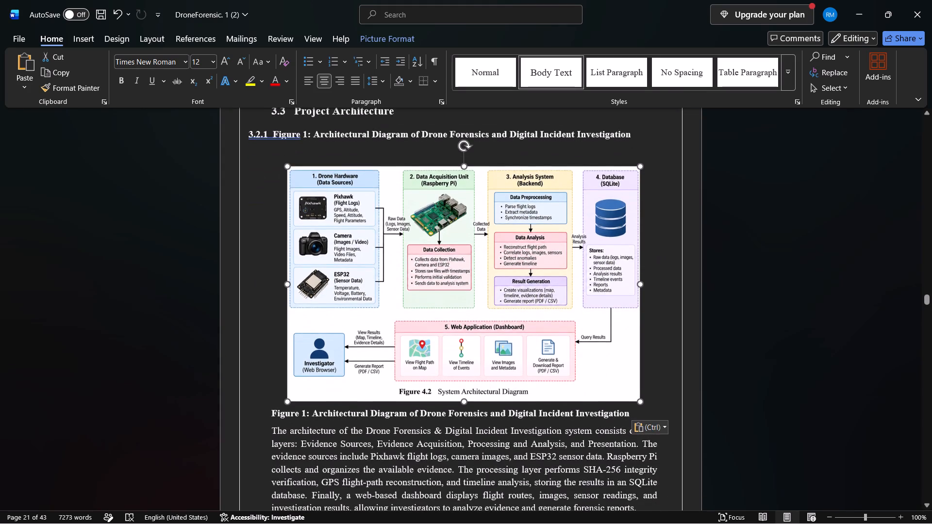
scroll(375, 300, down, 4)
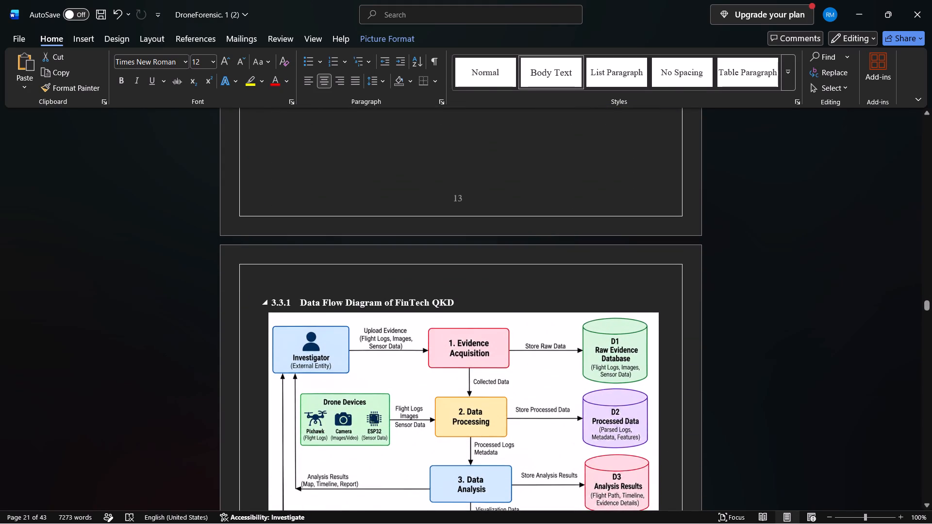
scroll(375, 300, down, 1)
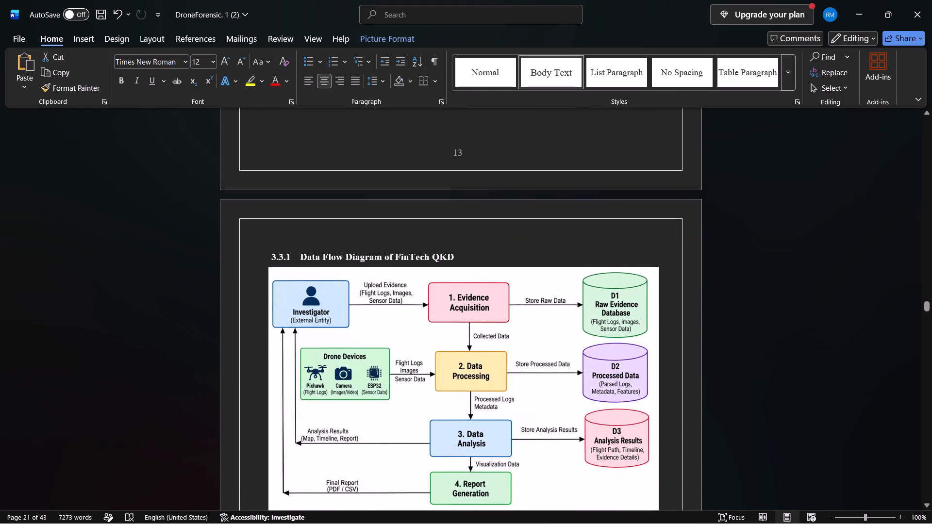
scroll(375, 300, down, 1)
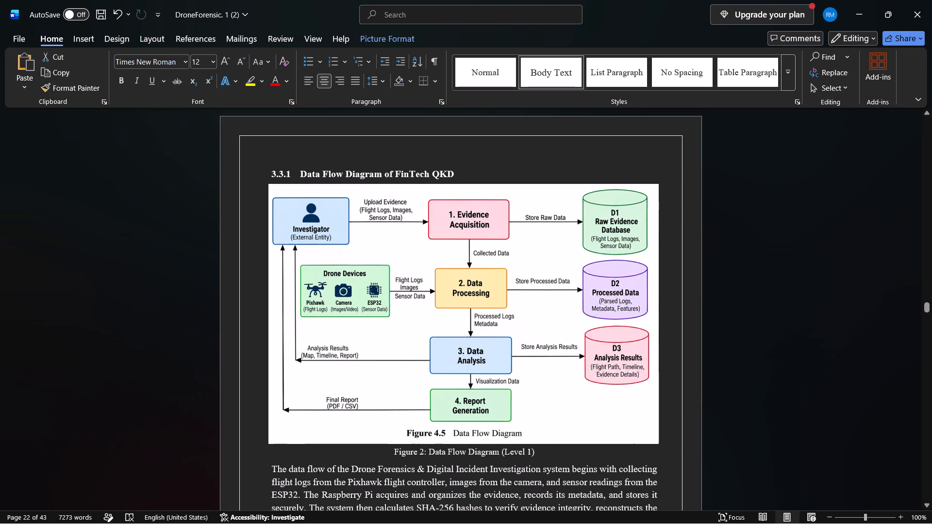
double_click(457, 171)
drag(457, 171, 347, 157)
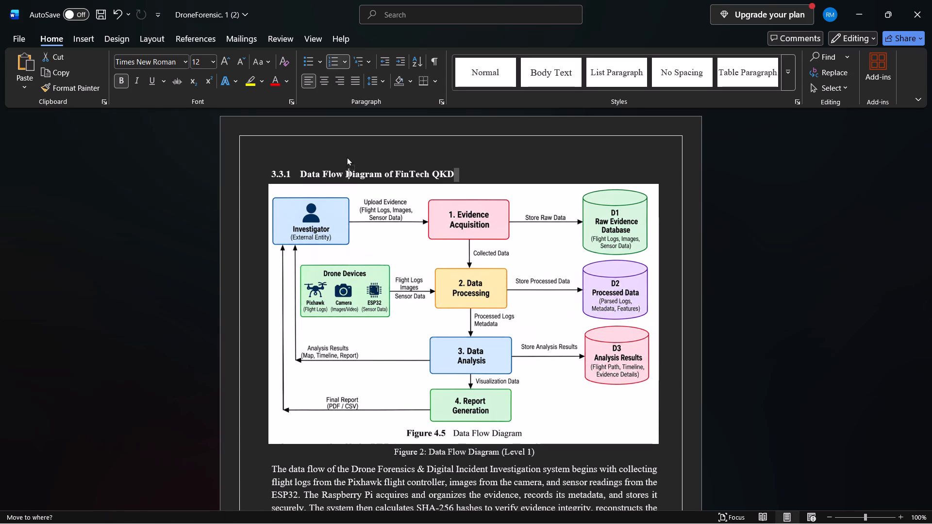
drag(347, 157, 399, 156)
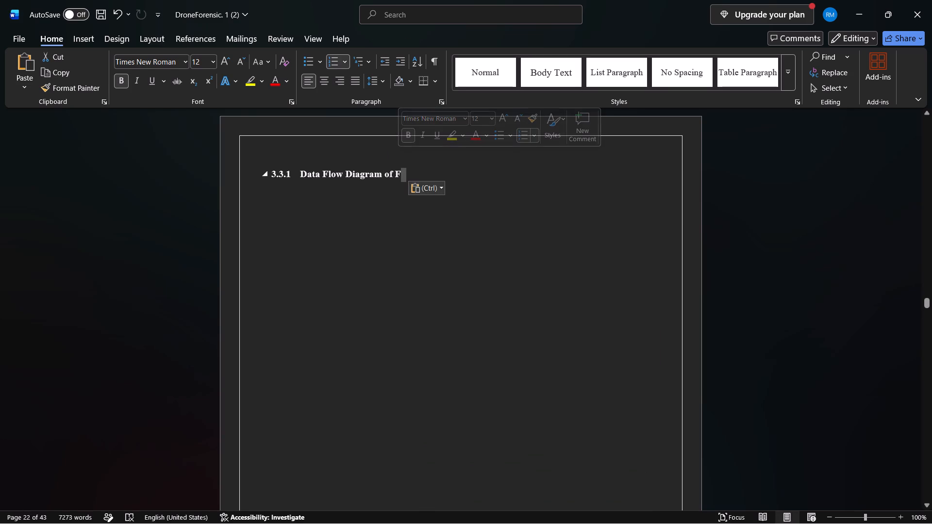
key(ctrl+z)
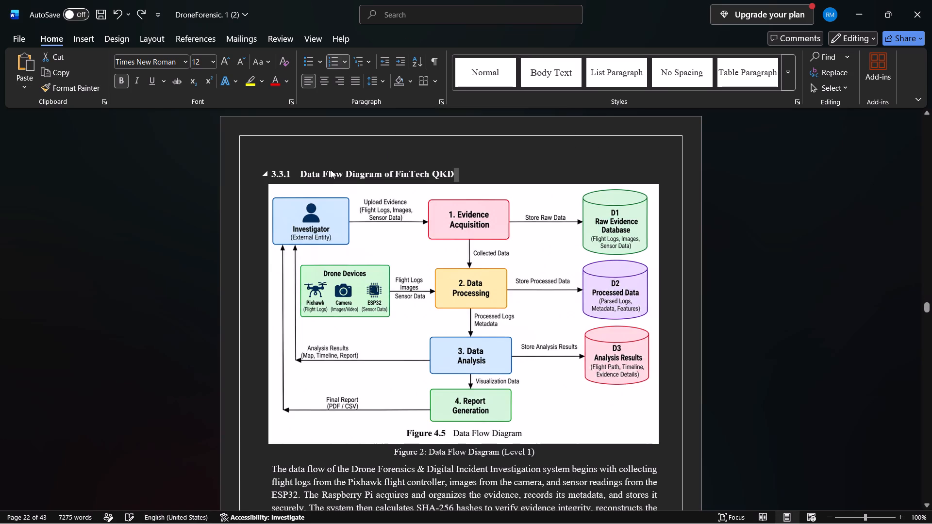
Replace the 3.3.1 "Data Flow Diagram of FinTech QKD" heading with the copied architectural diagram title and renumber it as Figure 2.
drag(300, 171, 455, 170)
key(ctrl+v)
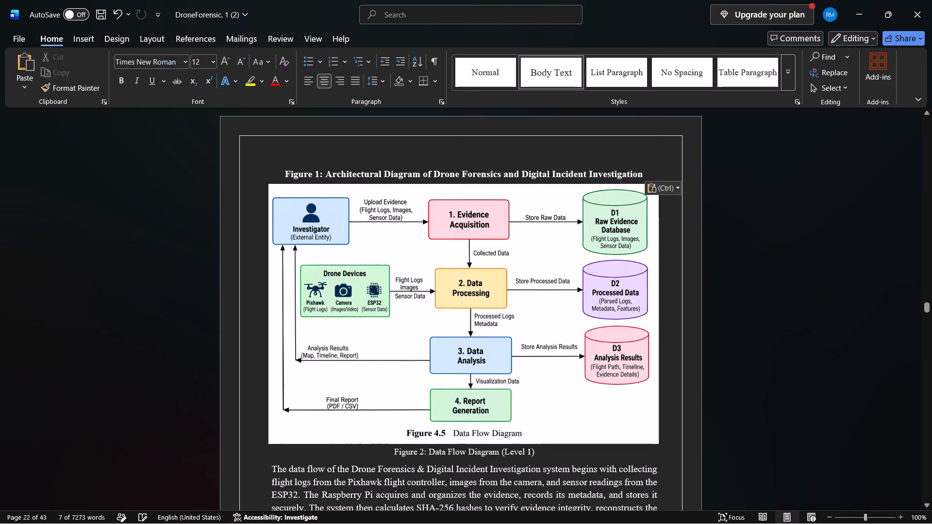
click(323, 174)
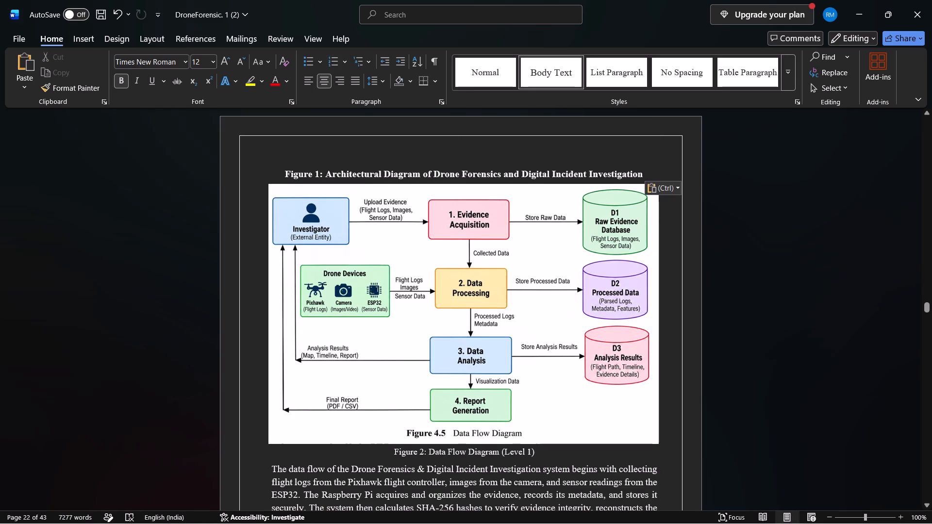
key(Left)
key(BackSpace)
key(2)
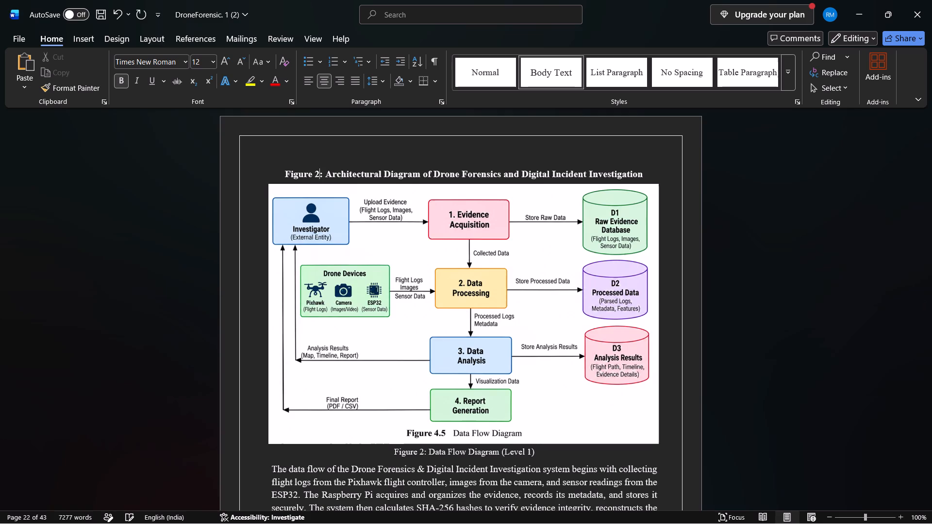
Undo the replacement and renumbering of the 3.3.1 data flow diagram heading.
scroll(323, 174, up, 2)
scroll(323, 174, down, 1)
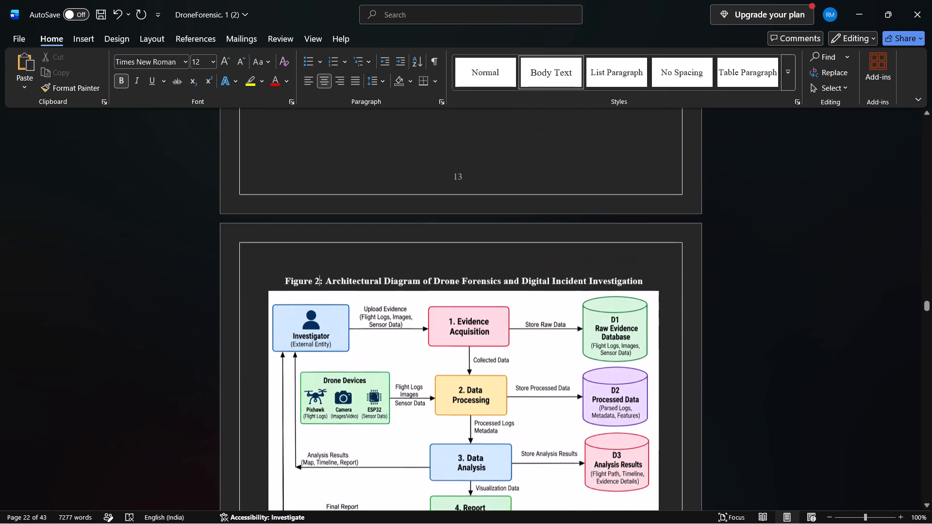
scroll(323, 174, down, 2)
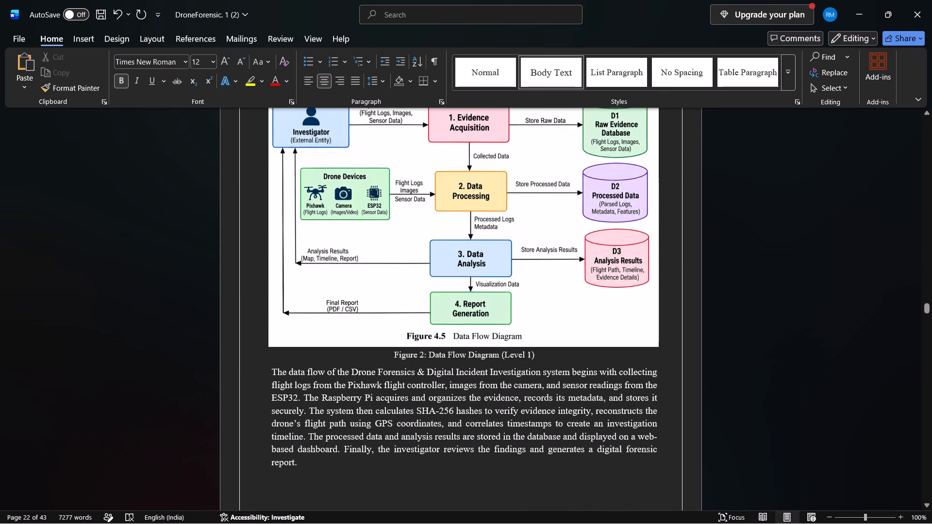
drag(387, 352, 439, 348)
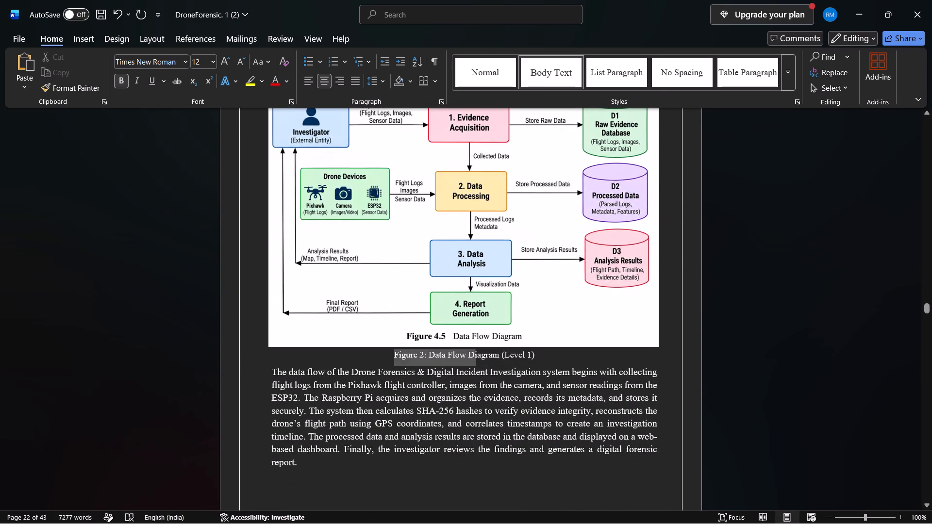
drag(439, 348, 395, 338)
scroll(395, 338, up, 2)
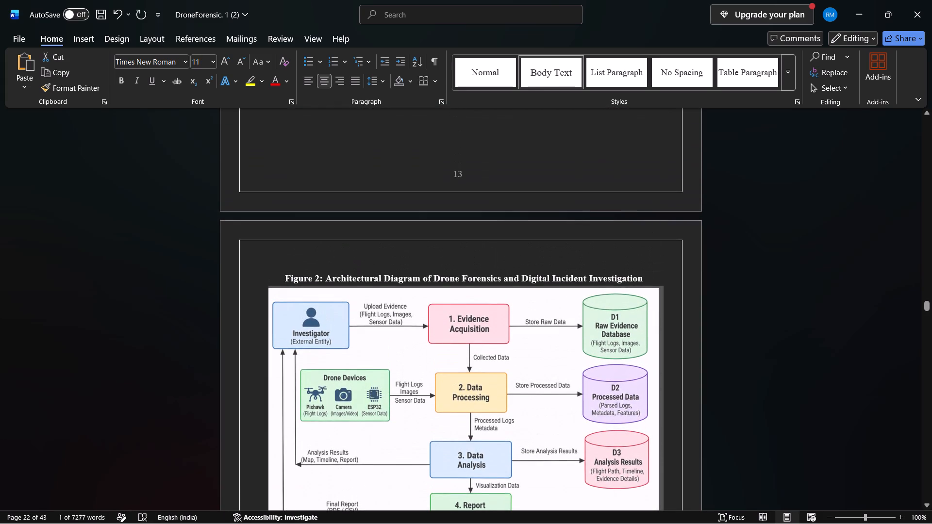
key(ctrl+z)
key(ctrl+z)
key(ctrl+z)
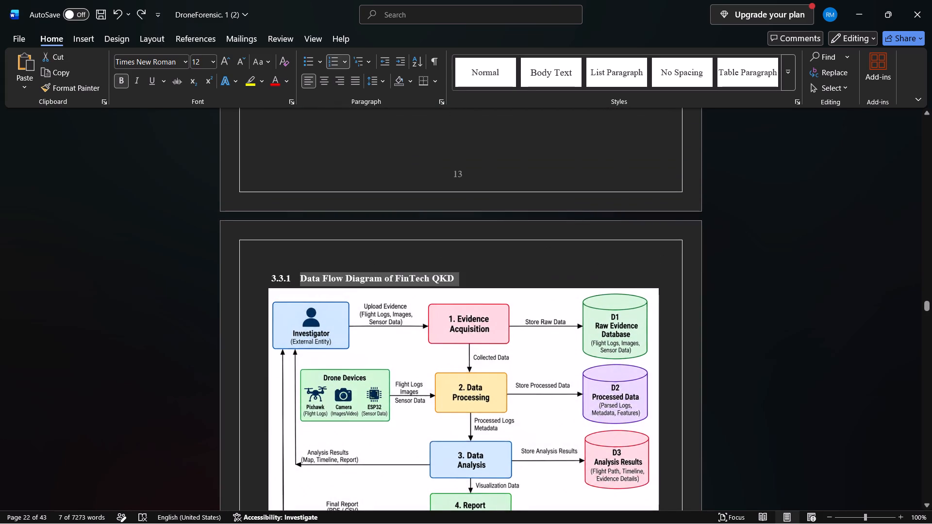
Replace the 3.3.1 heading above the data flow diagram with "Figure 2: Architectural Diagram of Drone Forensics and Digital Incident Investigation".
click(366, 271)
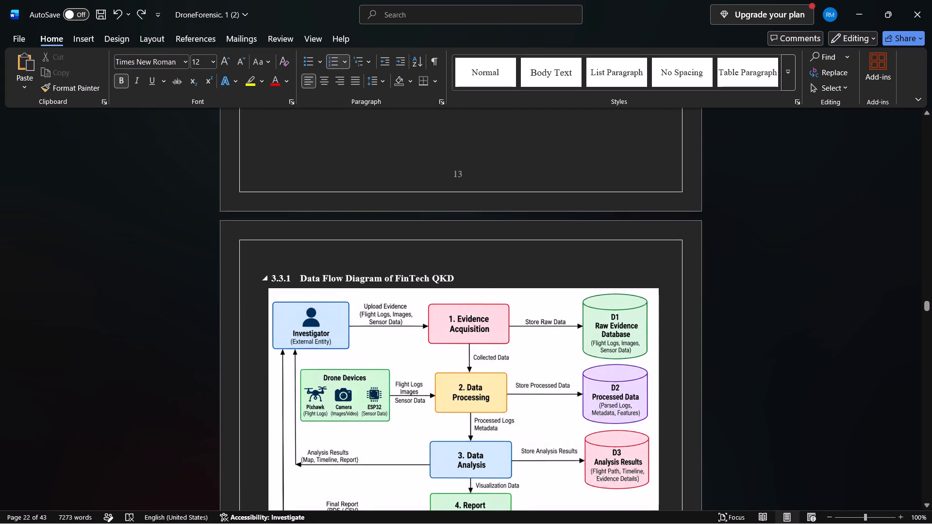
drag(269, 271, 327, 275)
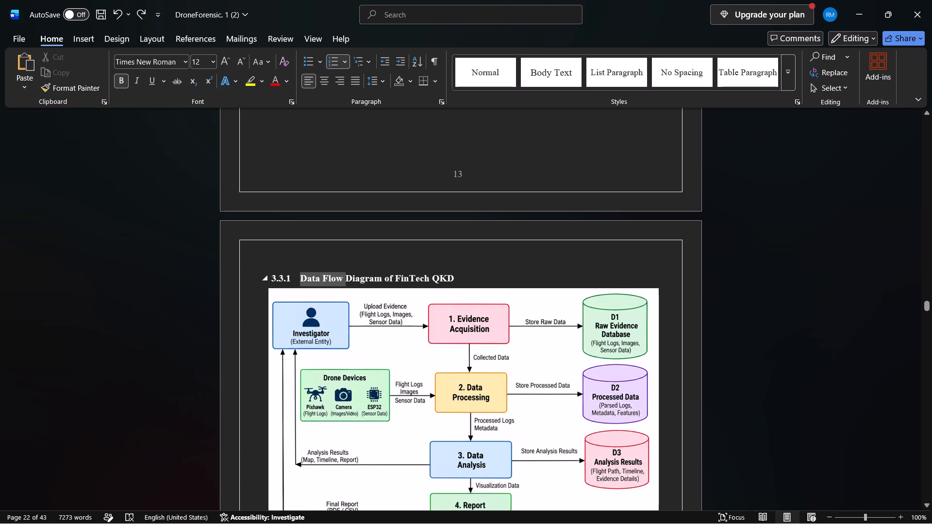
drag(327, 275, 469, 277)
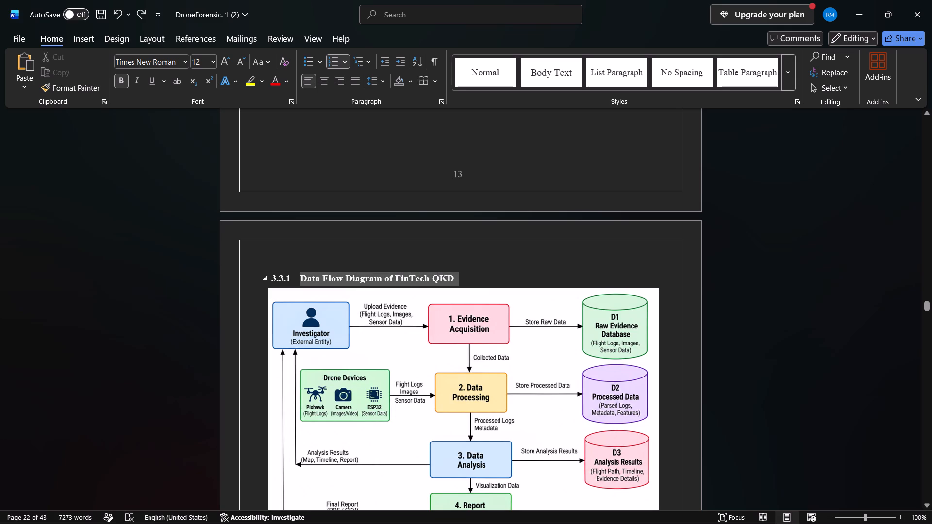
drag(469, 277, 469, 277)
key(ctrl+v)
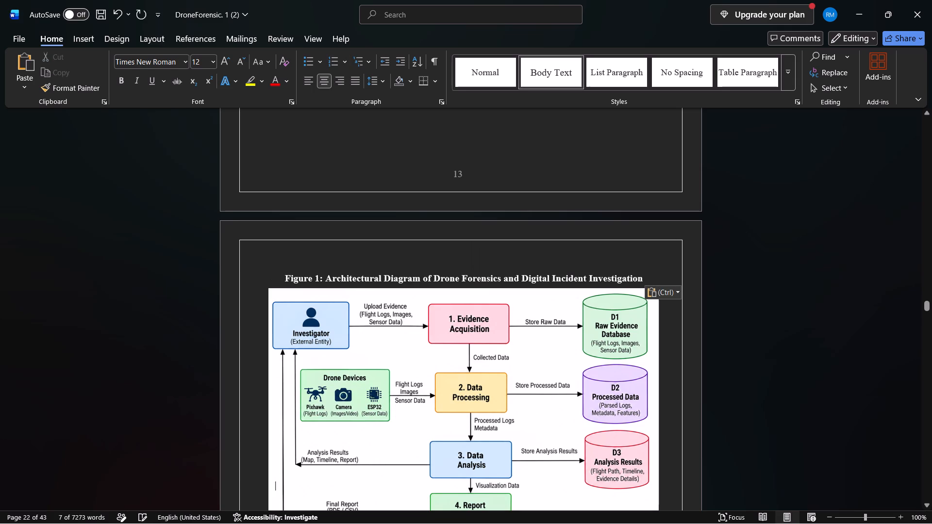
click(318, 278)
key(BackSpace)
key(2)
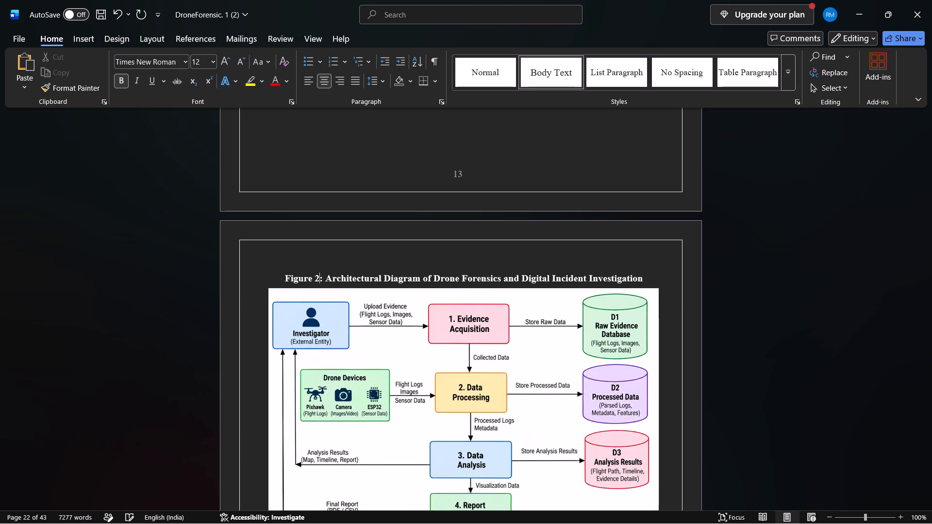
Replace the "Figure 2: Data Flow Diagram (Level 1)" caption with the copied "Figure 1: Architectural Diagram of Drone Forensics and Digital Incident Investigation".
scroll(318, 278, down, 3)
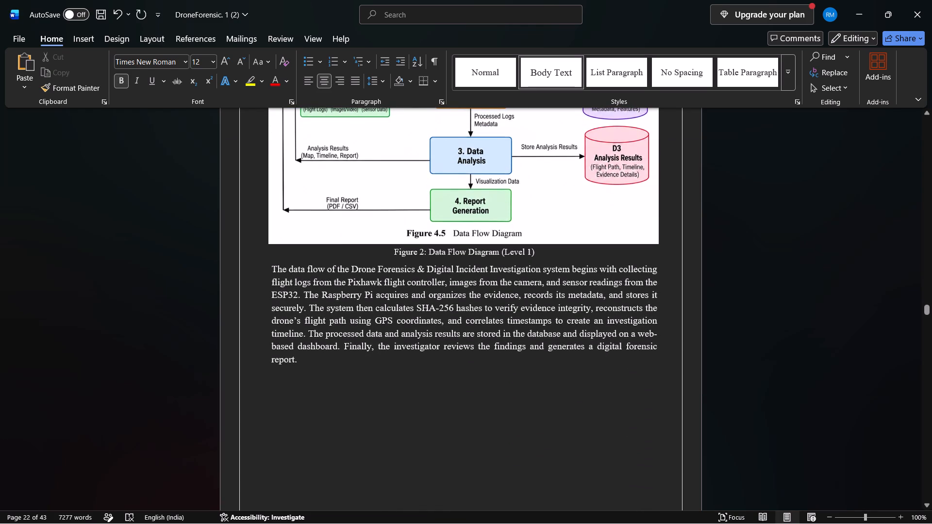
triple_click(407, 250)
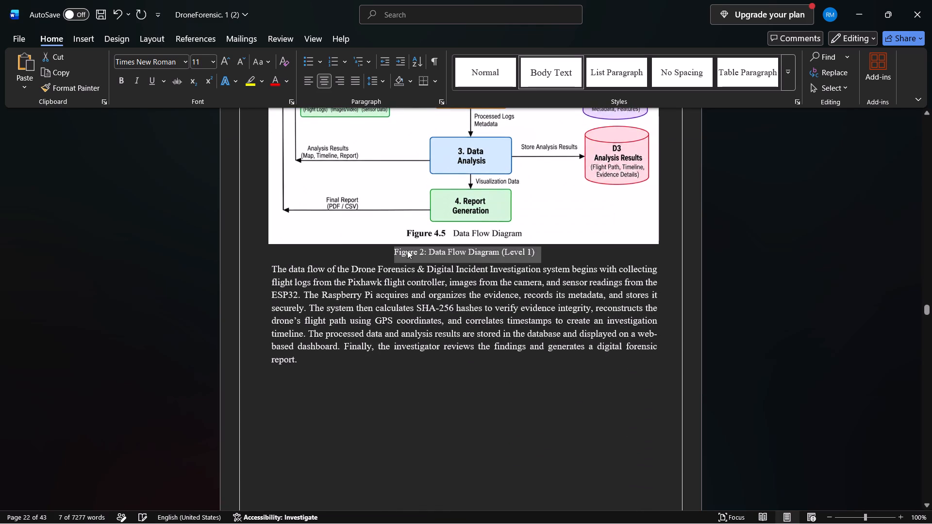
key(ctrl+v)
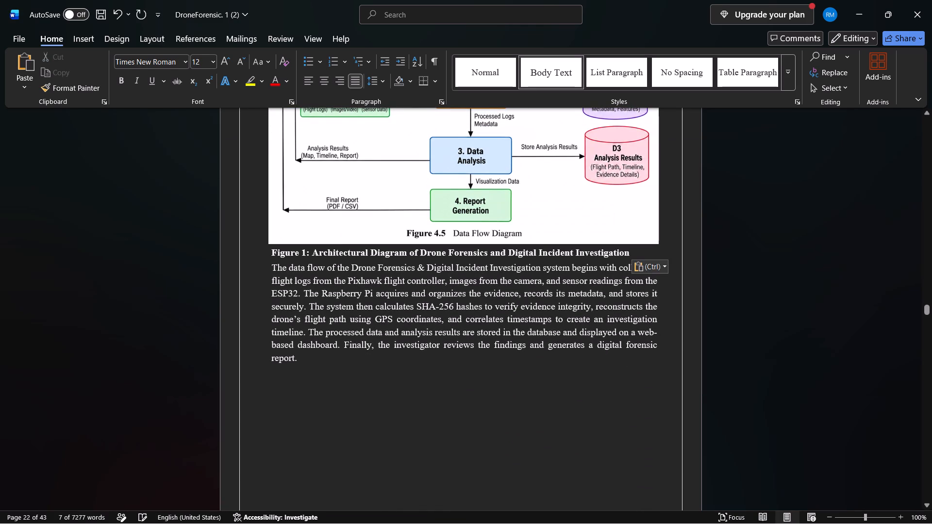
Reword the Figure 2 title above the data flow diagram as "Figure 2: Data flow diagram".
scroll(301, 256, up, 1)
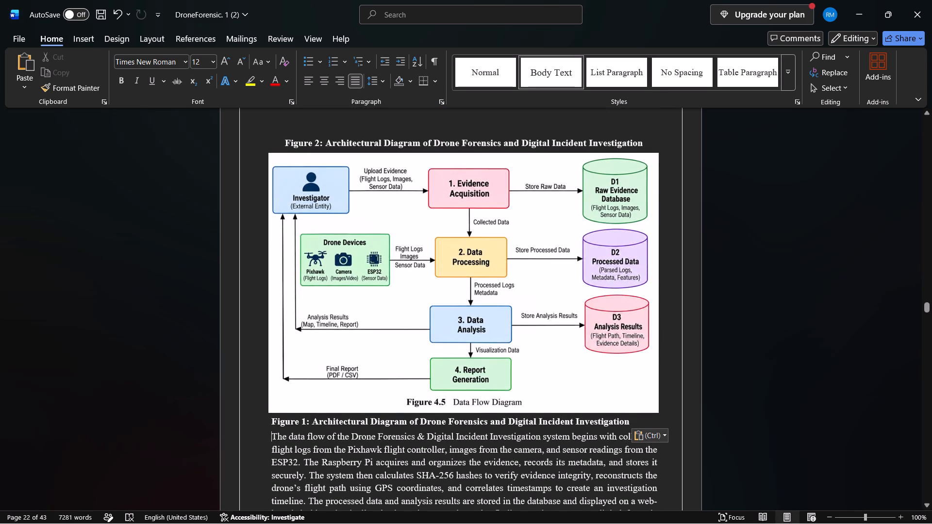
scroll(416, 417, up, 1)
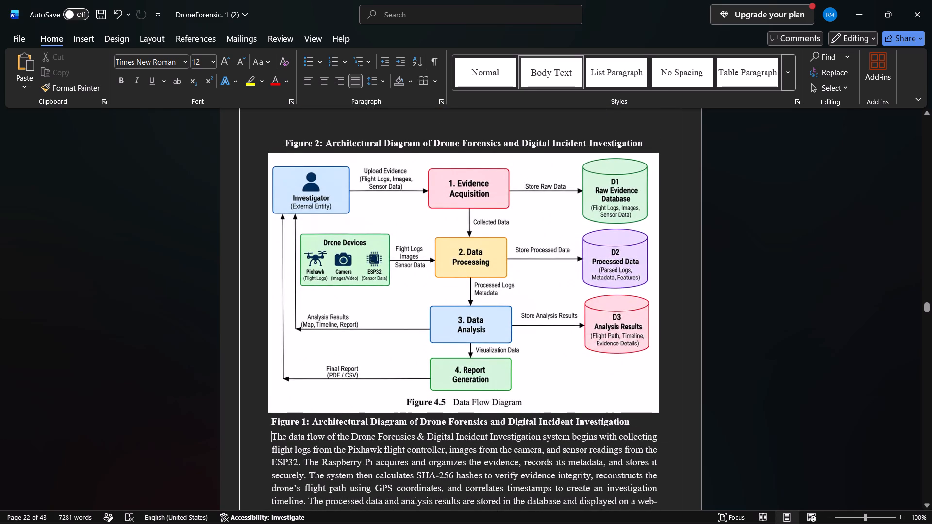
scroll(416, 417, up, 1)
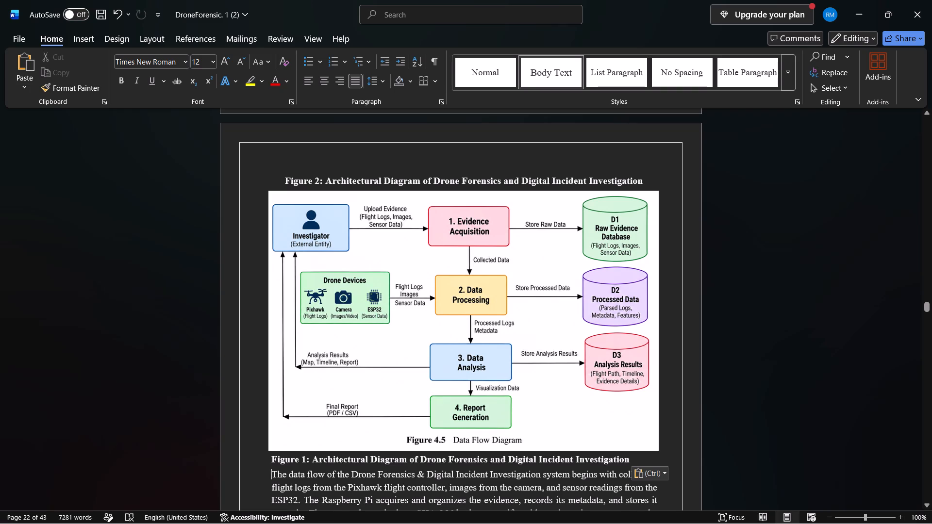
drag(324, 180, 626, 181)
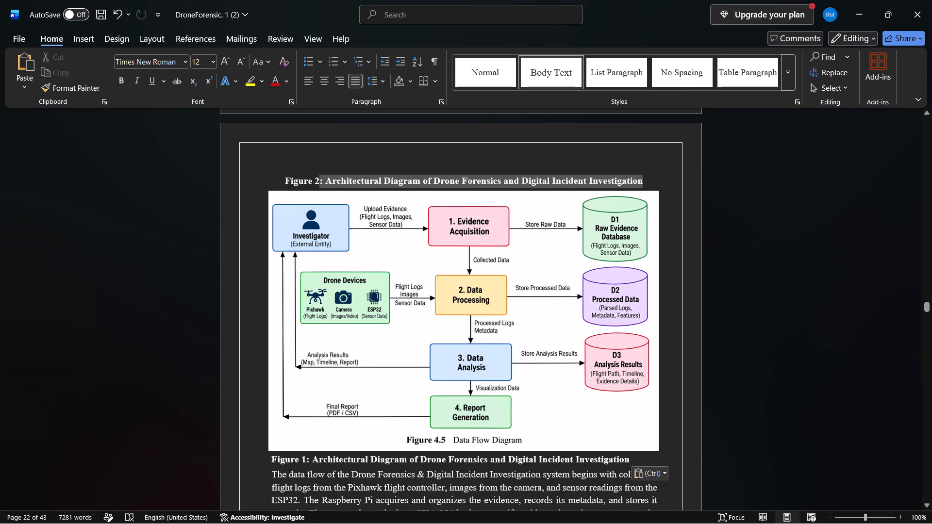
drag(626, 181, 626, 180)
key(BackSpace)
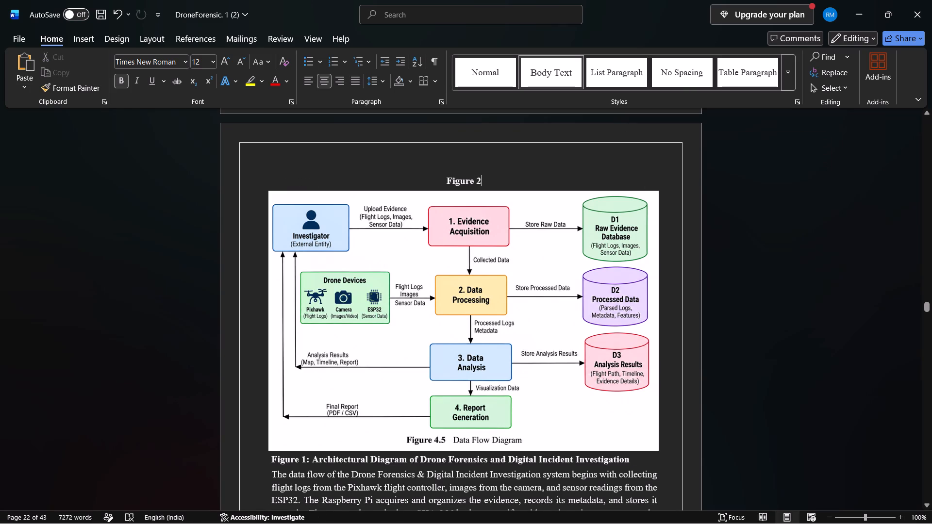
key(shift+colon)
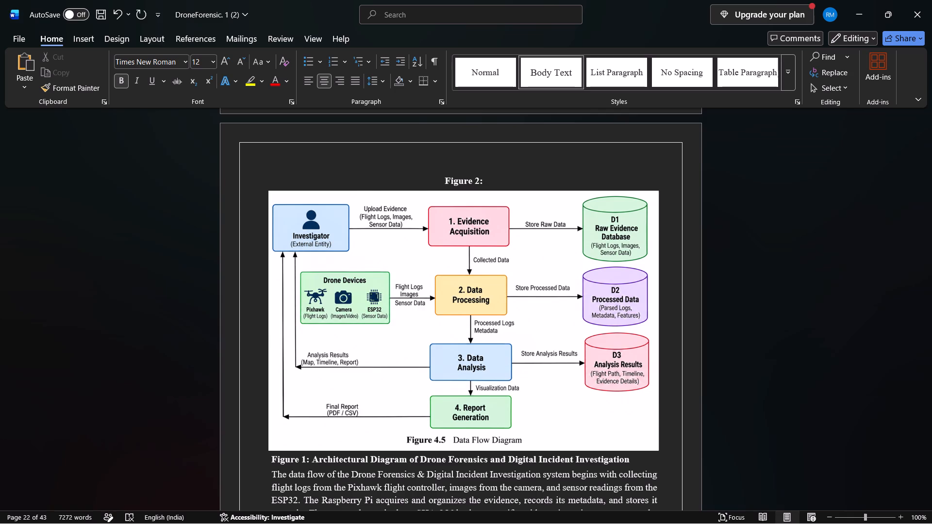
key(space)
text(Data flo)
text(w)
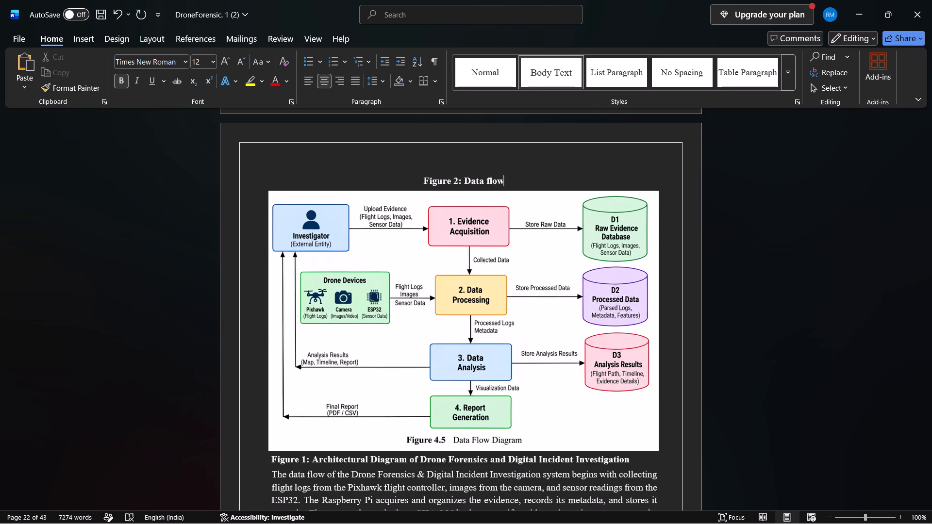
key(space)
text(diagram)
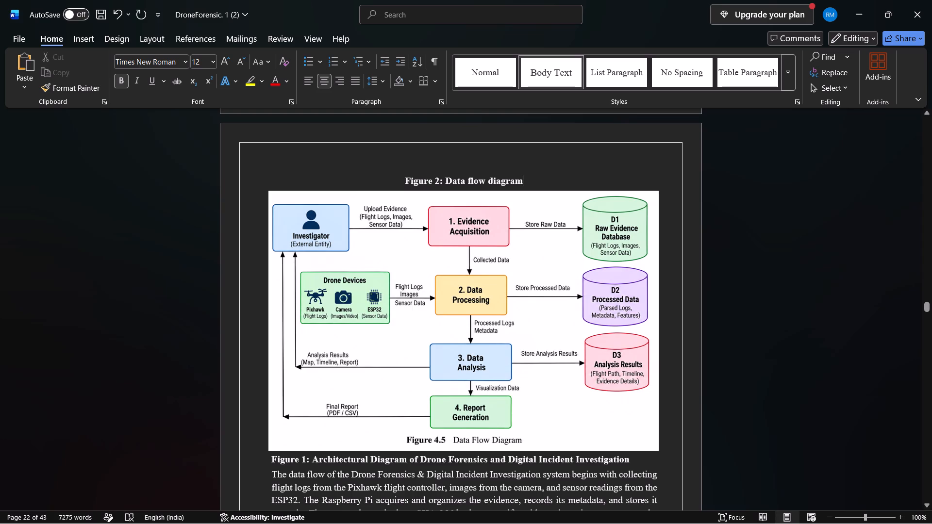
Delete the "Figure 1: Architectural Diagram" caption below the data flow diagram.
triple_click(476, 462)
key(BackSpace)
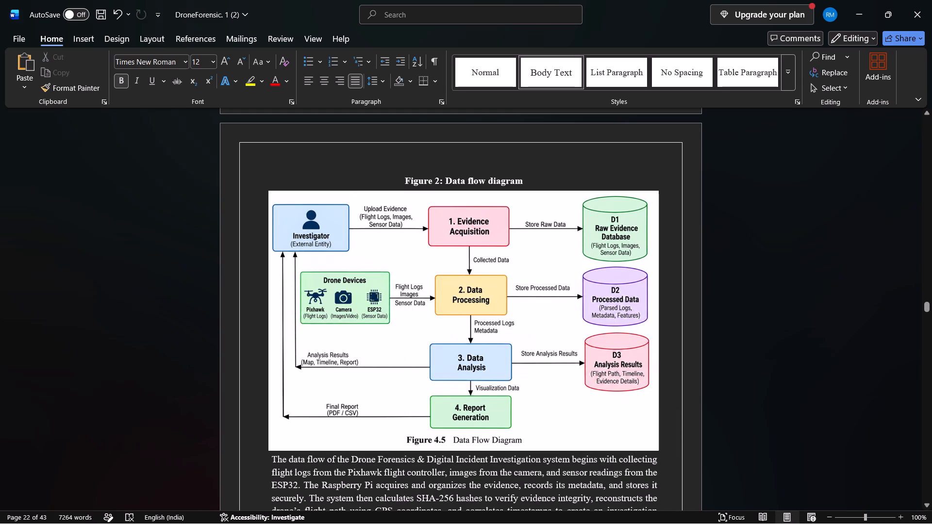
Add an indented caption line reading "Figure 2: Data flow diagram" between the data flow diagram and its description paragraph.
key(Return)
key(Up)
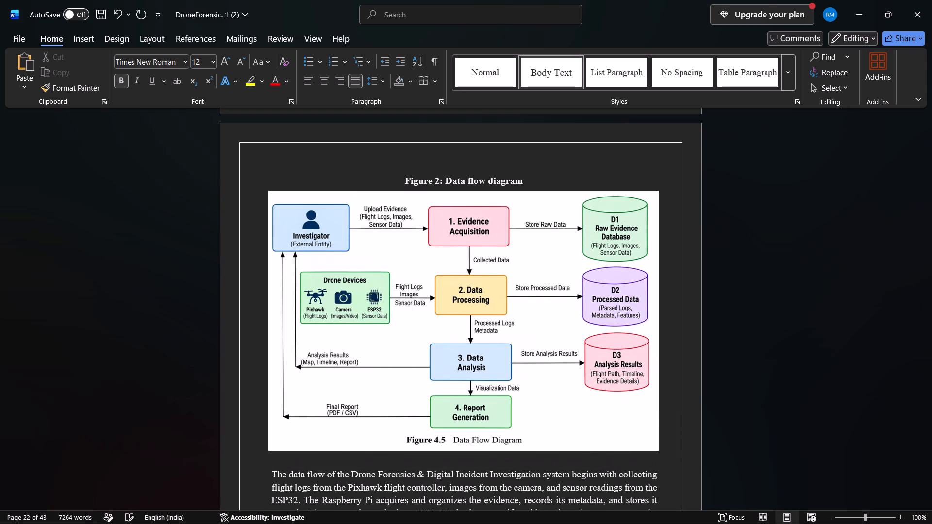
key(space)
key(space)
key(space)
key(space)
key(space)
key(space)
key(space)
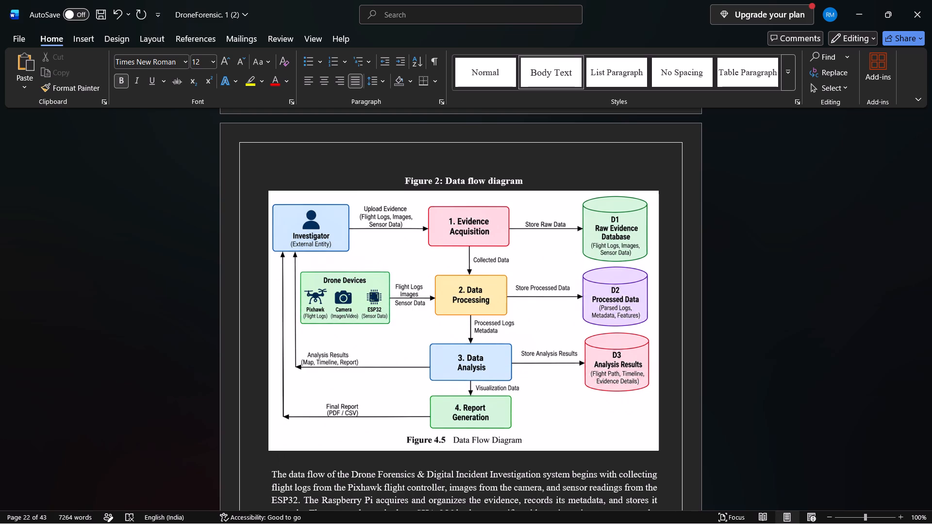
key(Tab)
key(Tab)
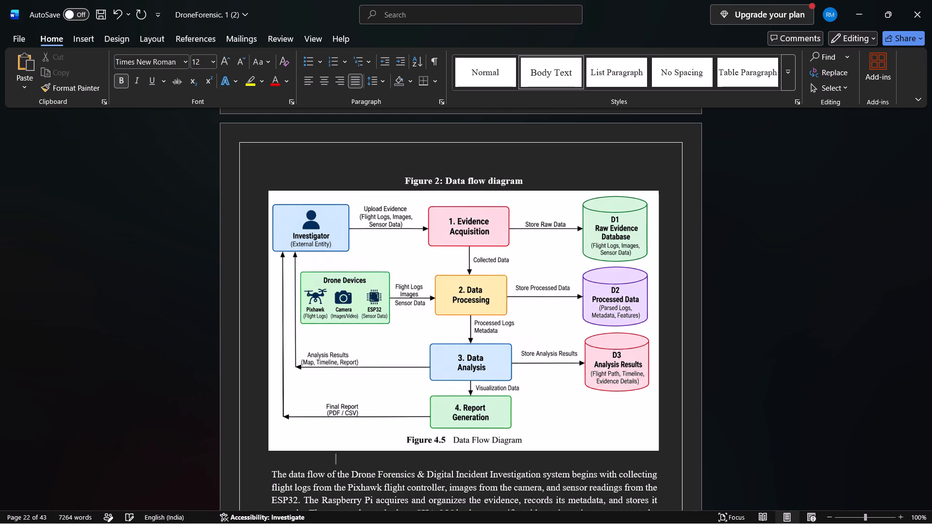
key(Tab)
key(Tab)
text(Fi)
text(gyre)
key(BackSpace)
key(BackSpace)
key(BackSpace)
text(ure)
key(space)
text(2)
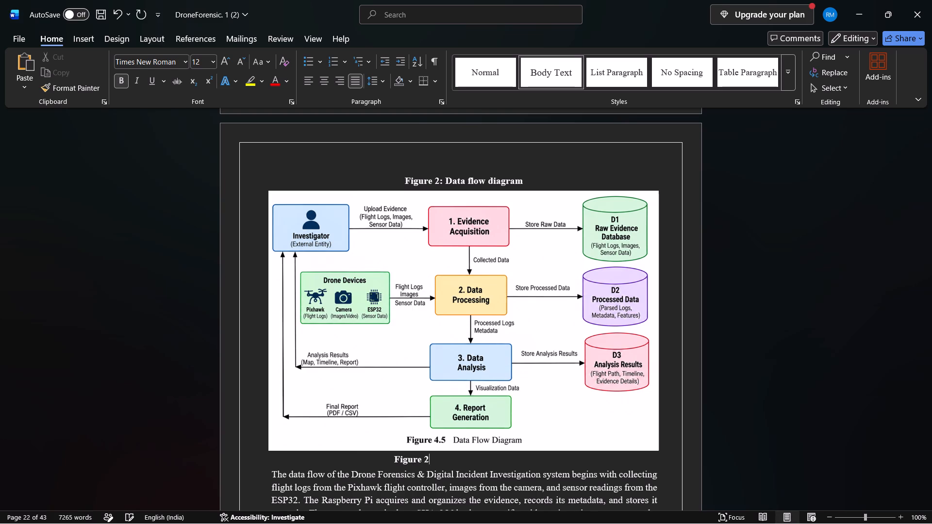
text(:)
key(space)
text(Dar)
key(BackSpace)
text(ta flow)
key(space)
text(diagram)
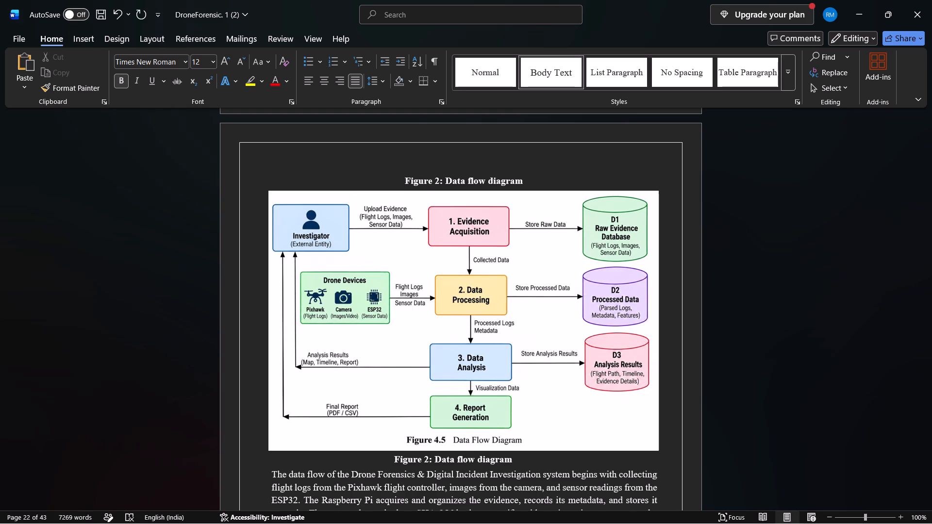
Reword the 3.3.1 heading above the class diagram as "Class Diagram of Drone forensics", replacing the FinTech QKD wording.
scroll(476, 462, down, 2)
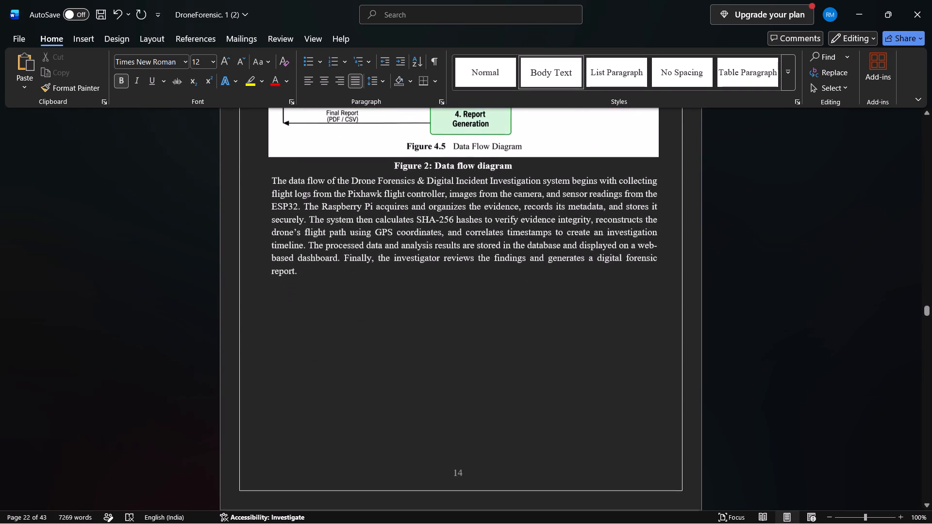
scroll(476, 462, down, 3)
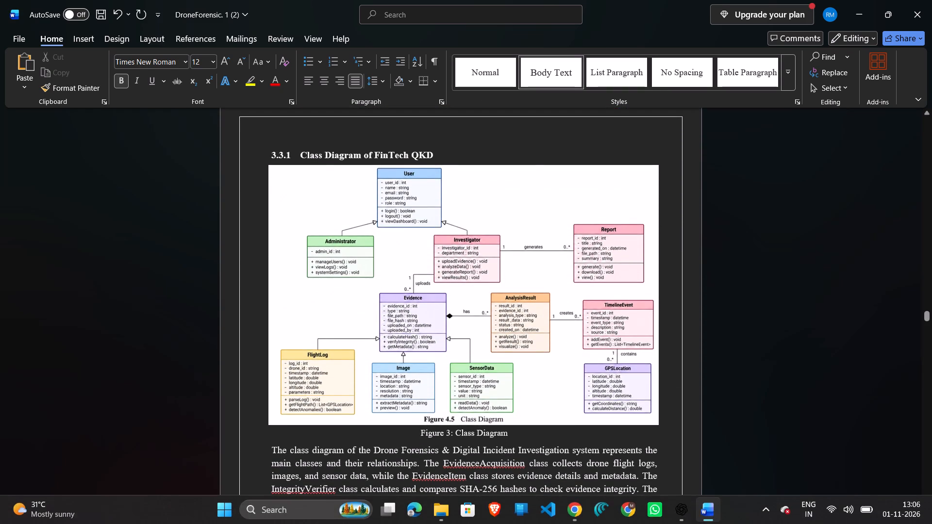
click(434, 157)
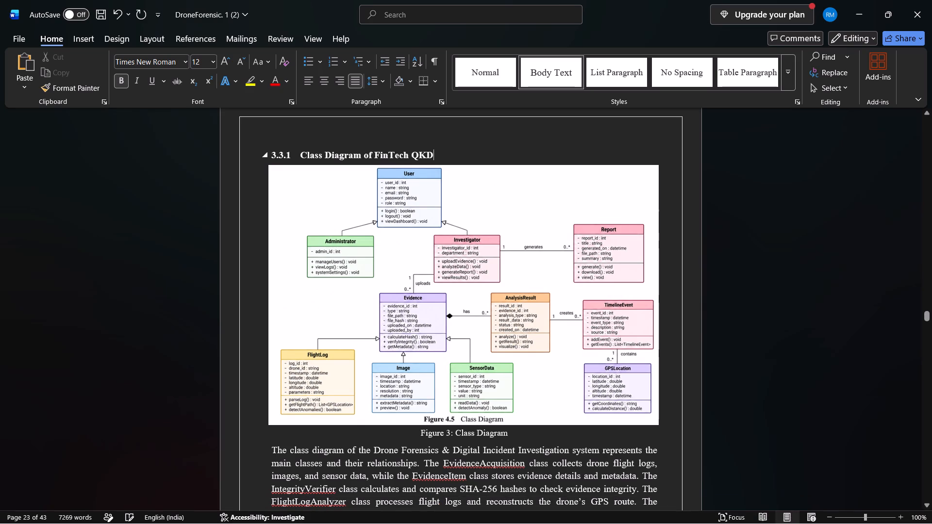
key(BackSpace)
key(BackSpace)
key(BackSpace)
key(BackSpace)
key(BackSpace)
key(BackSpace)
key(BackSpace)
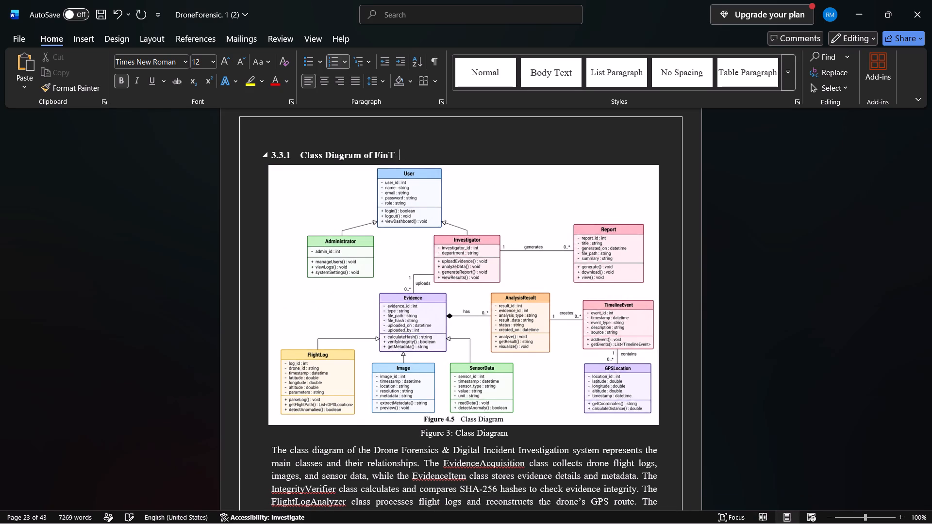
key(BackSpace)
key(BackSpace)
key(BackSpace)
key(BackSpace)
key(BackSpace)
key(BackSpace)
key(BackSpace)
key(BackSpace)
key(BackSpace)
key(BackSpace)
key(BackSpace)
key(BackSpace)
text(gram od)
key(space)
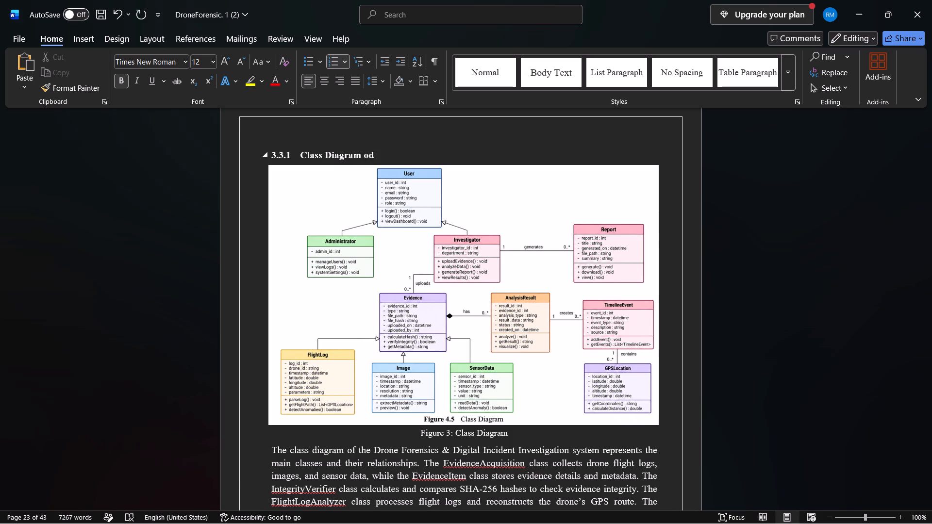
key(BackSpace)
key(BackSpace)
text(f d)
key(BackSpace)
text(Drone)
key(space)
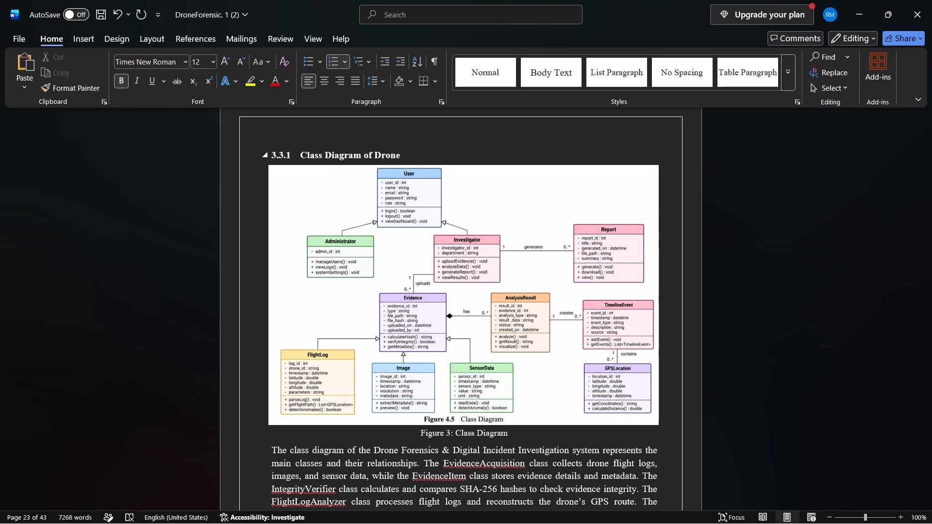
text(forensics)
key(space)
Extend the Figure 3 caption below the class diagram with "of Drone forensics".
click(518, 434)
key(space)
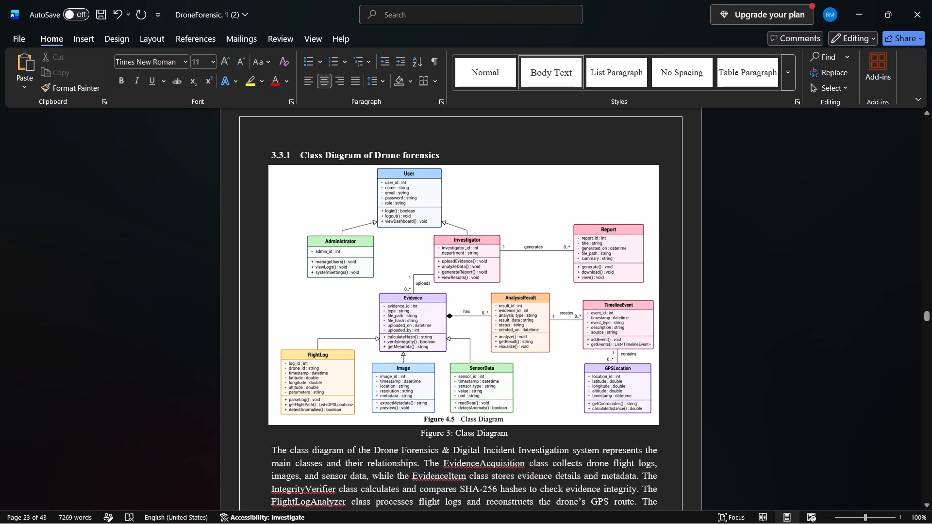
text(of)
key(space)
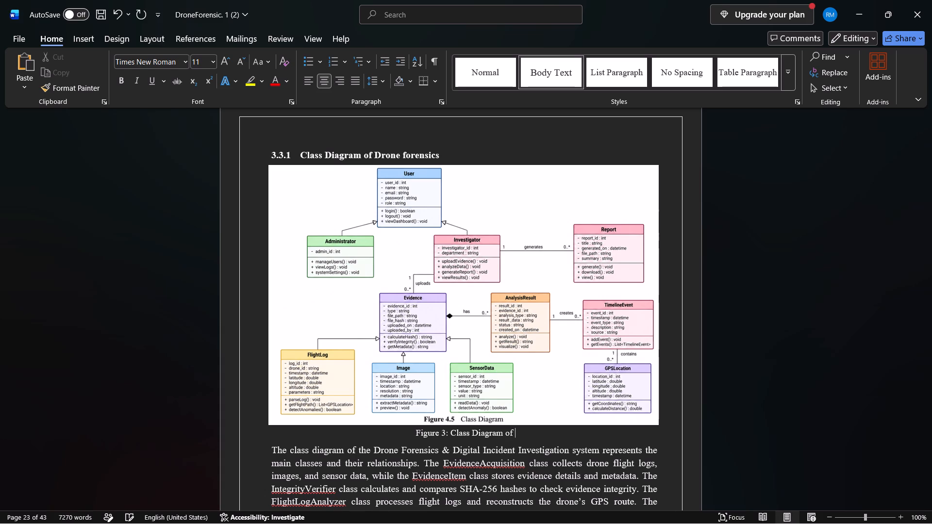
text(deo)
key(BackSpace)
key(BackSpace)
key(BackSpace)
text(Drone forensics)
Append "and digital incident investigation" to the 3.3.1 class diagram heading.
click(481, 151)
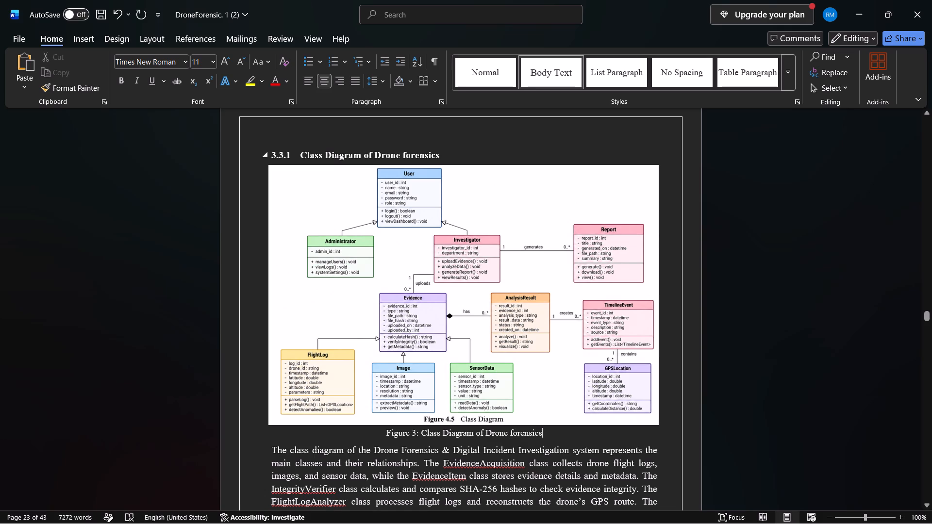
text(and)
key(space)
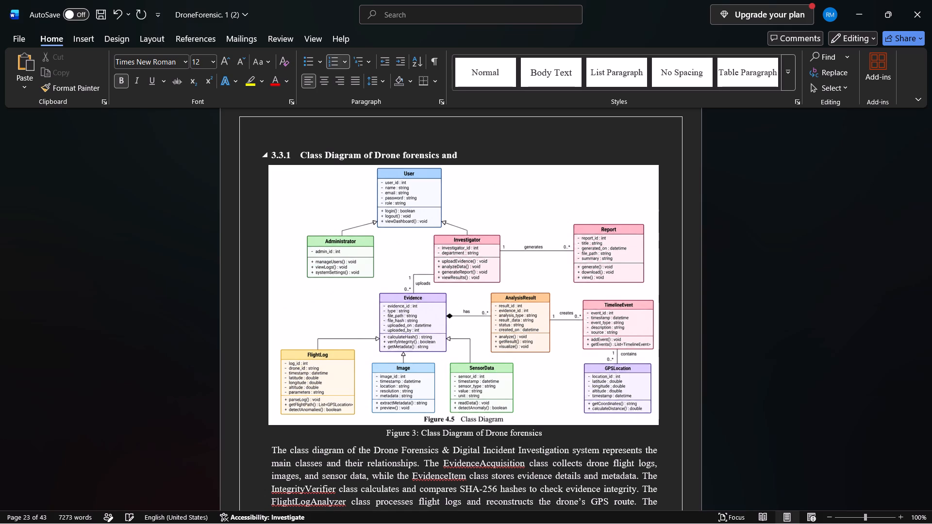
text(digital incident)
key(space)
text(investigation)
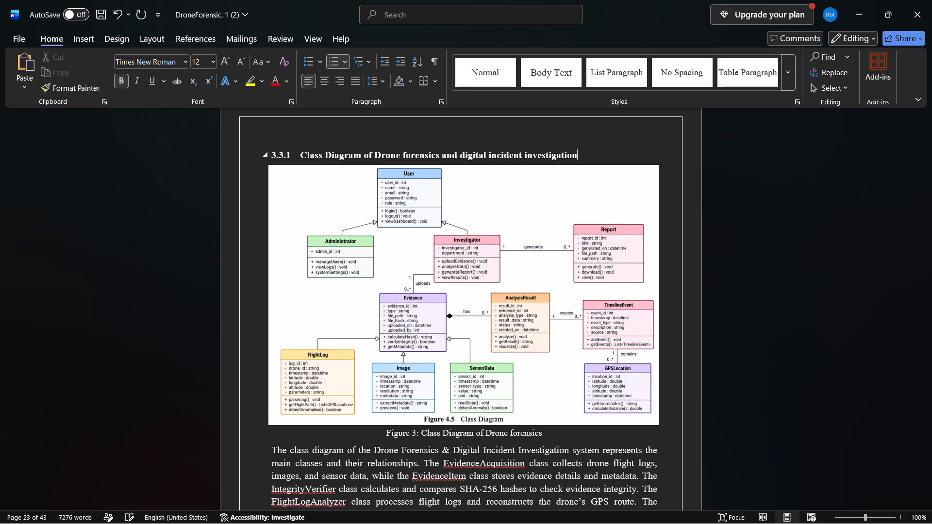
Append "and digital incident investigation" to the Figure 3 caption below the class diagram.
click(568, 430)
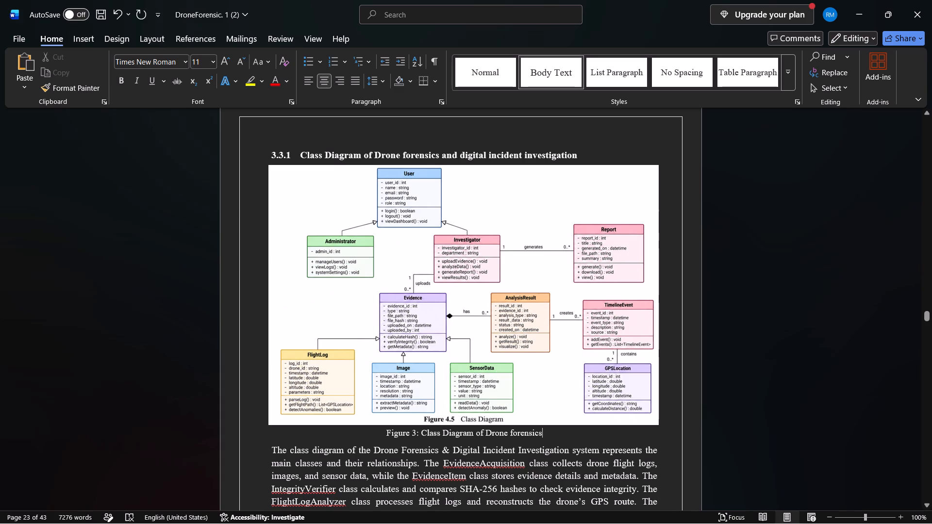
key(space)
text(and)
key(space)
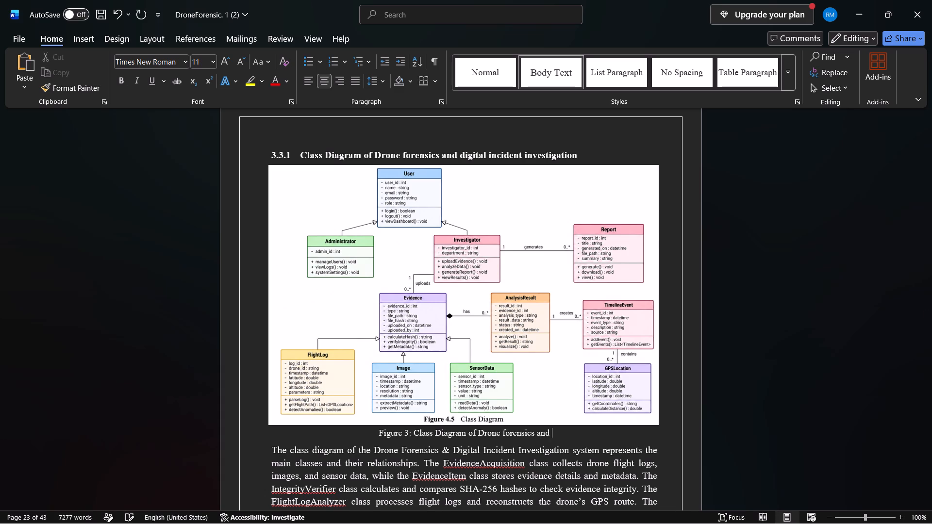
text(digitak)
key(BackSpace)
text(l incident investigation)
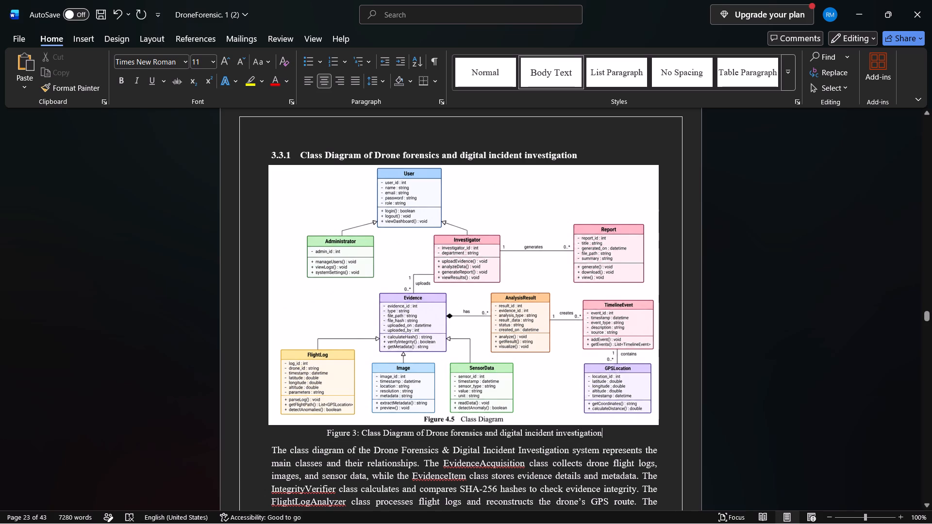
Extend the Figure 2 caption above the data flow diagram with "of Drone forensics".
scroll(570, 353, up, 1)
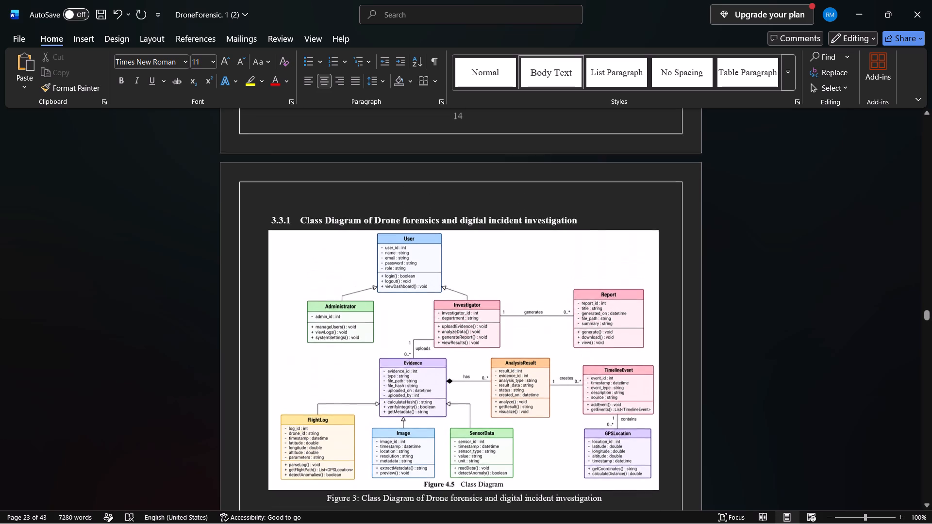
scroll(570, 353, up, 2)
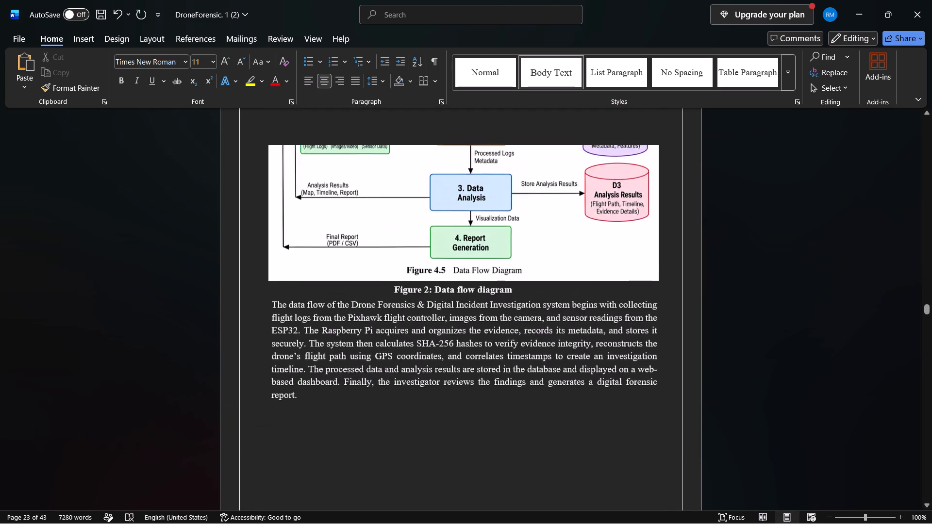
scroll(570, 353, up, 2)
click(544, 238)
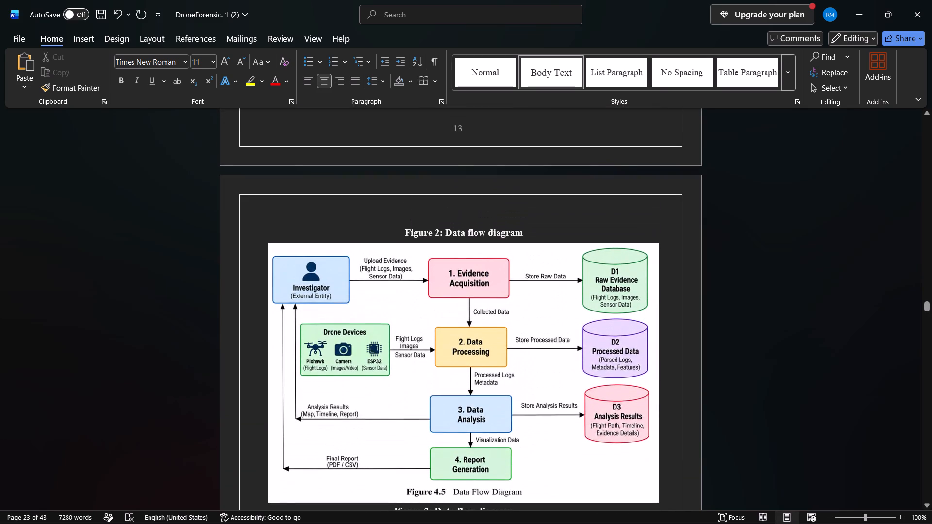
key(space)
text(of)
key(space)
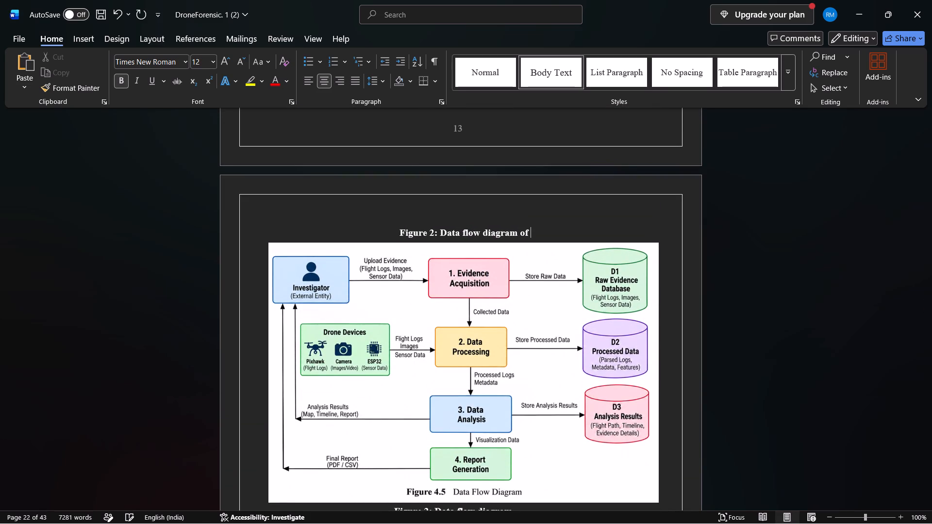
text(drone)
key(space)
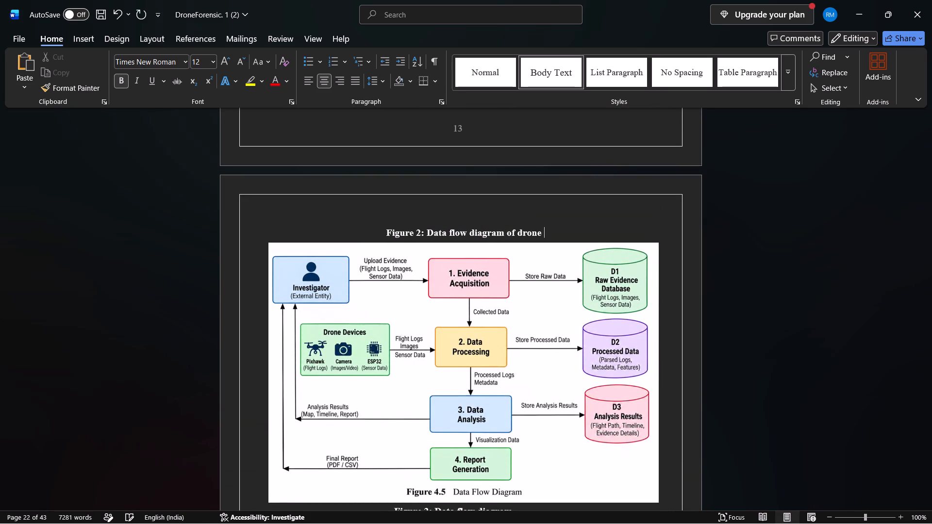
key(BackSpace)
key(BackSpace)
key(BackSpace)
key(BackSpace)
key(BackSpace)
key(BackSpace)
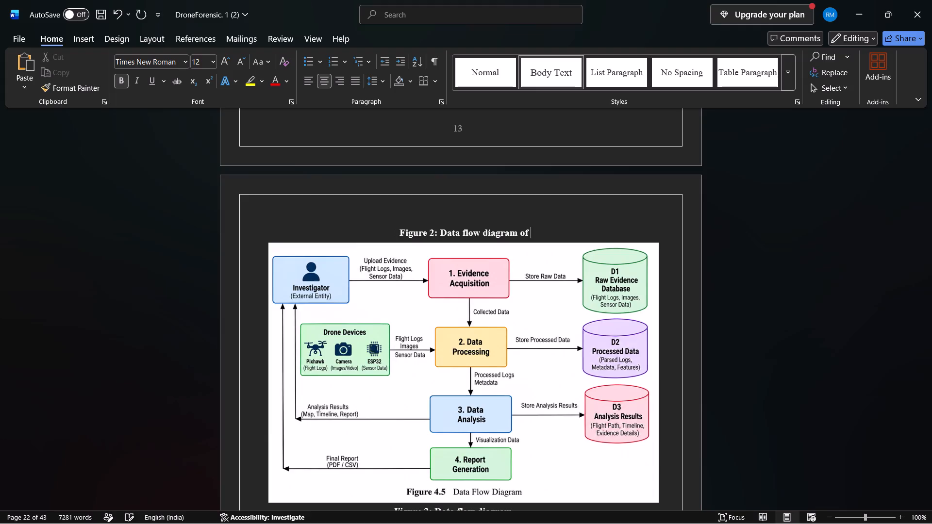
key(shift+d)
key(e)
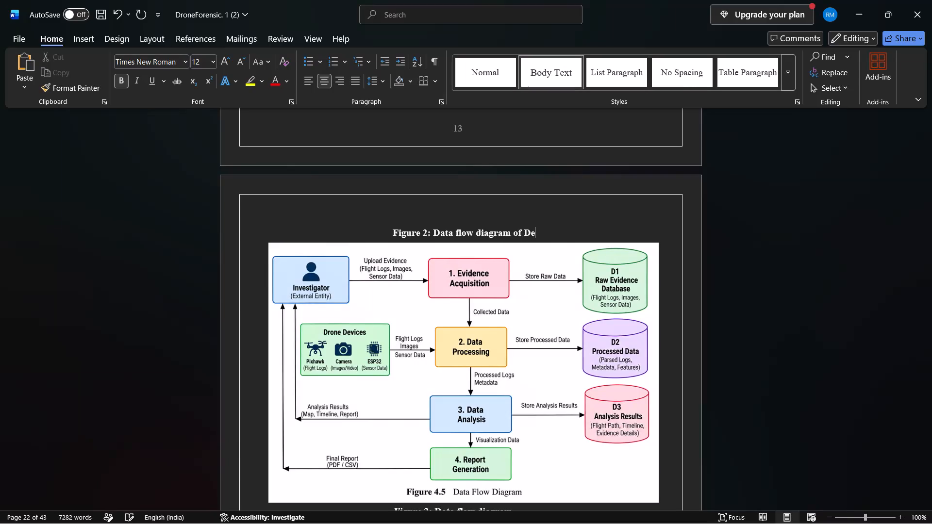
key(BackSpace)
text(ronee)
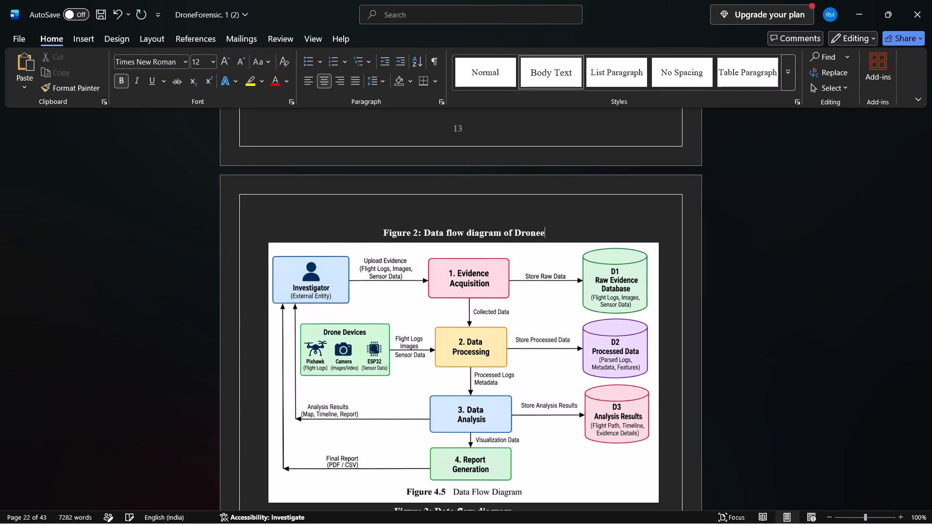
key(space)
key(BackSpace)
key(BackSpace)
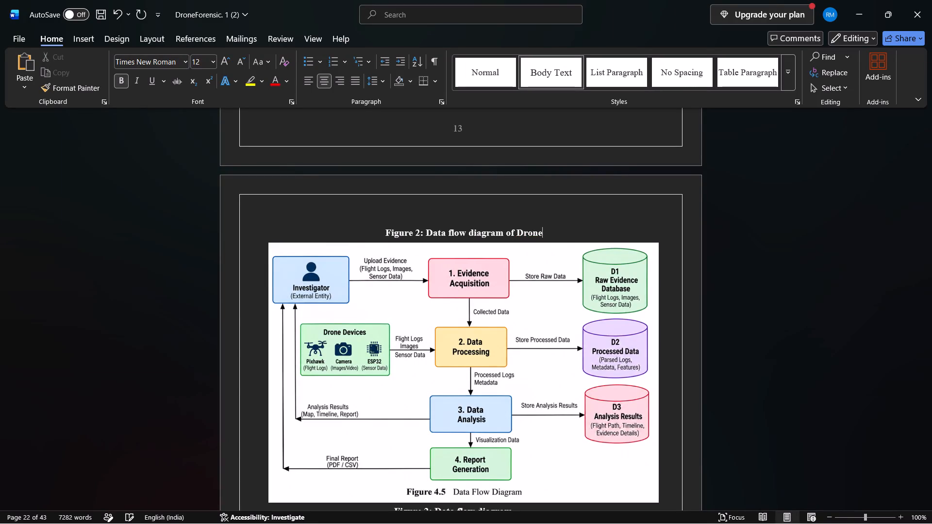
key(space)
text(forensics)
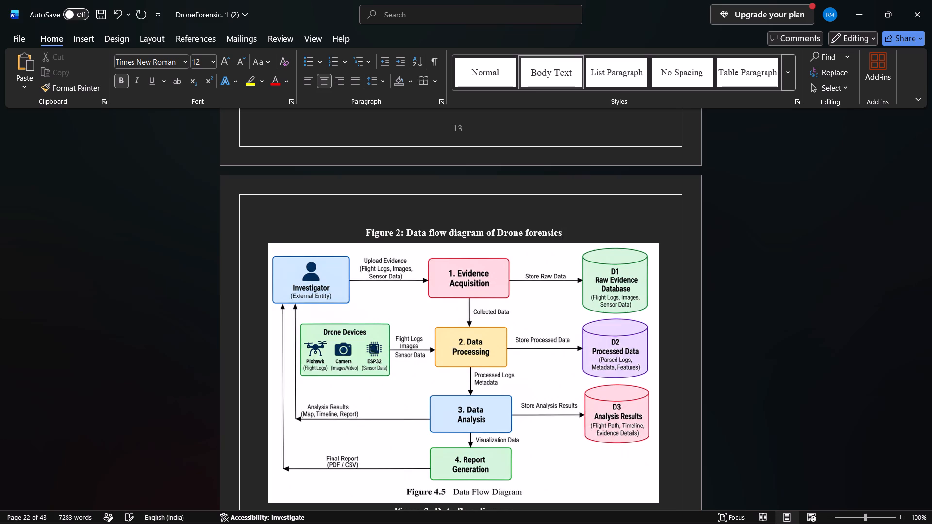
Append "and digital incident investigation" to the Figure 2 caption above the data flow diagram.
key(space)
text(and digital incident)
key(space)
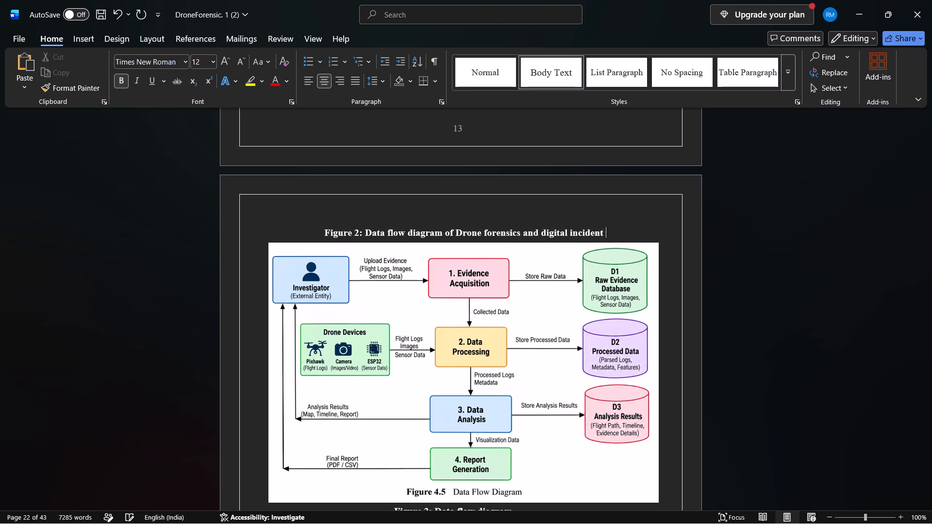
text(invs)
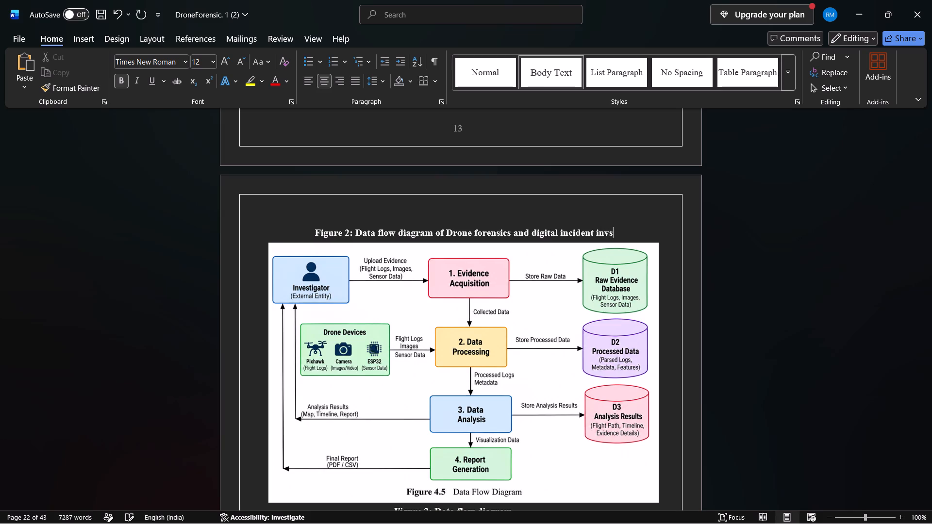
key(BackSpace)
text(es)
text(ti)
text(gation)
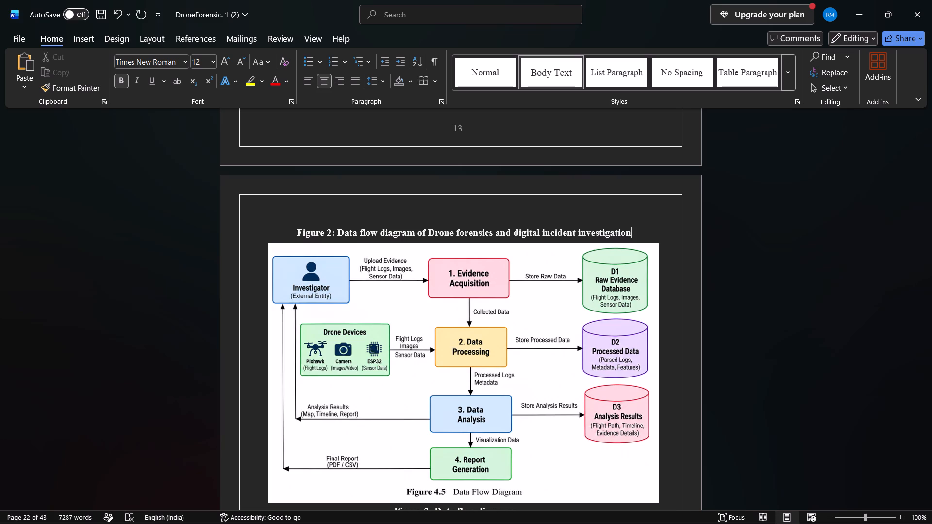
Append "Drone forensics and digital incident investigation" to the Figure 2 caption below the data flow diagram.
scroll(544, 238, down, 2)
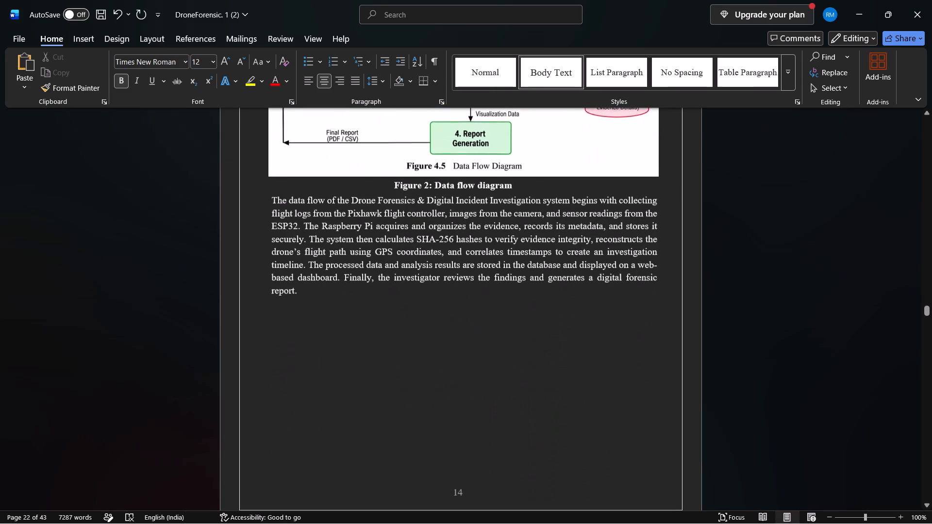
click(533, 186)
key(space)
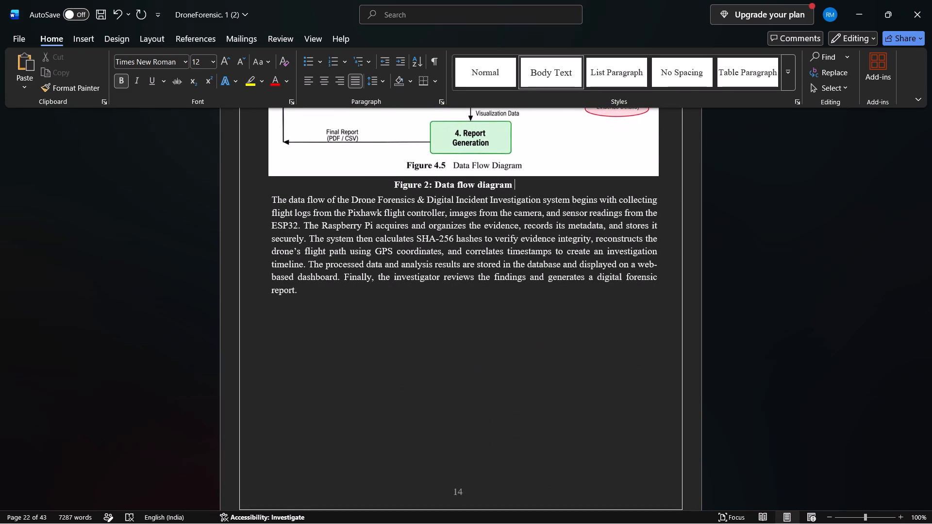
key(d)
key(BackSpace)
text(Dronr)
key(BackSpace)
text(e forn)
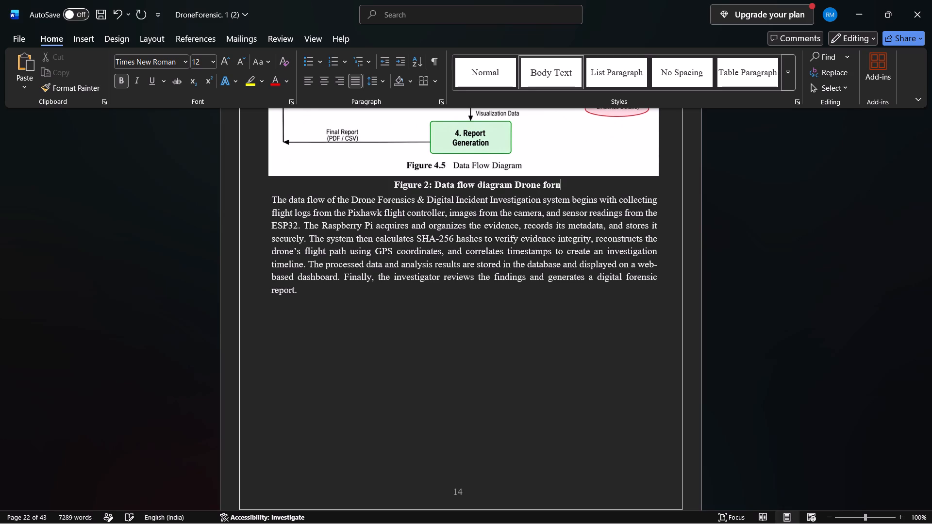
key(BackSpace)
text(ensics and digia)
key(l)
key(BackSpace)
key(BackSpace)
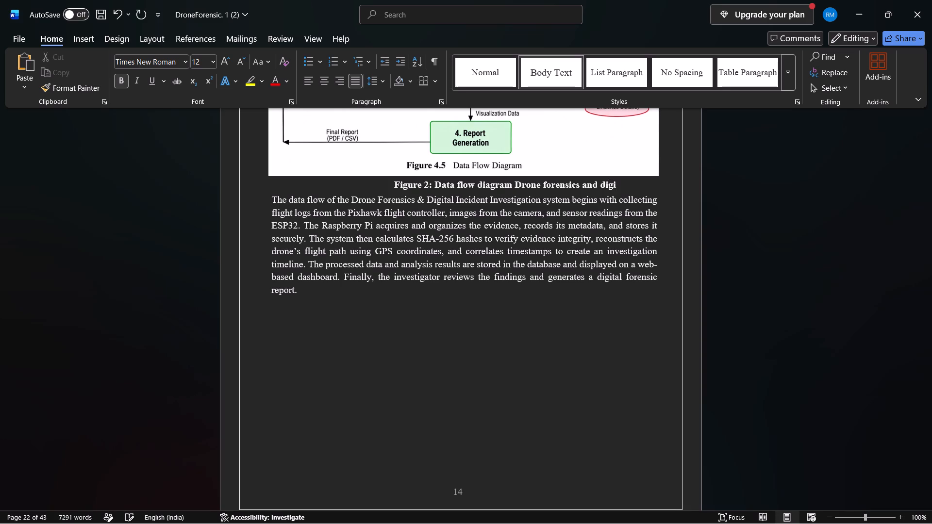
text(tal incident investigation)
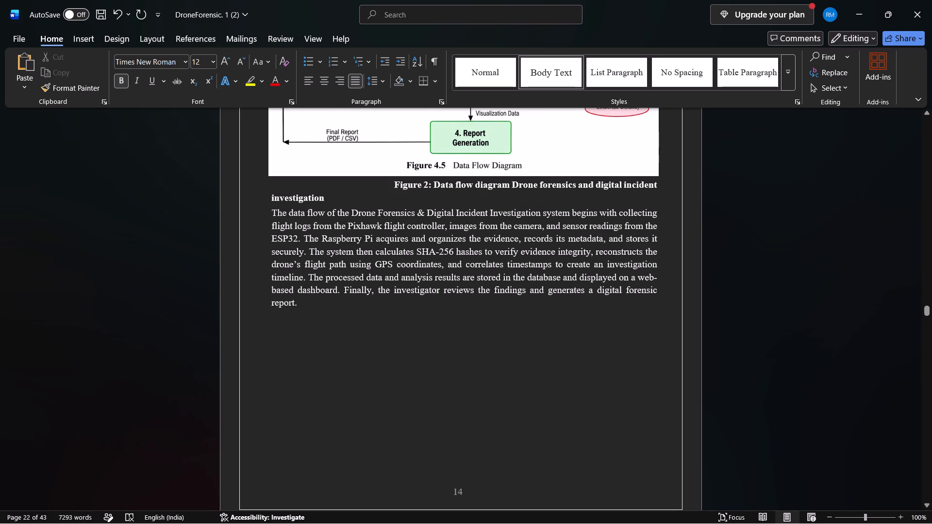
Remove the leading gap before the Figure 2 caption below the data flow diagram and add a blank line after the caption.
click(388, 181)
key(BackSpace)
key(BackSpace)
key(BackSpace)
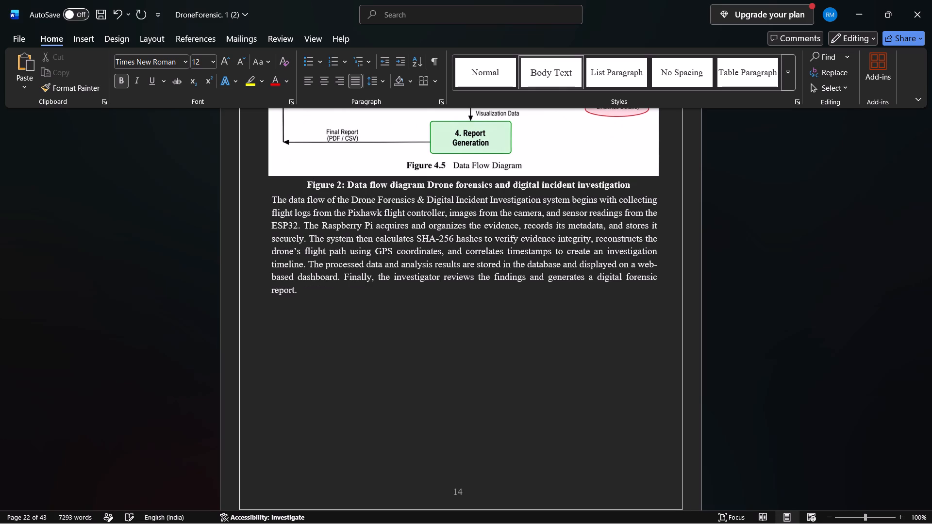
click(637, 184)
key(Return)
Add a blank line after the Figure 1 caption below the architecture diagram and shift the caption inward with six leading spaces.
scroll(637, 184, up, 1)
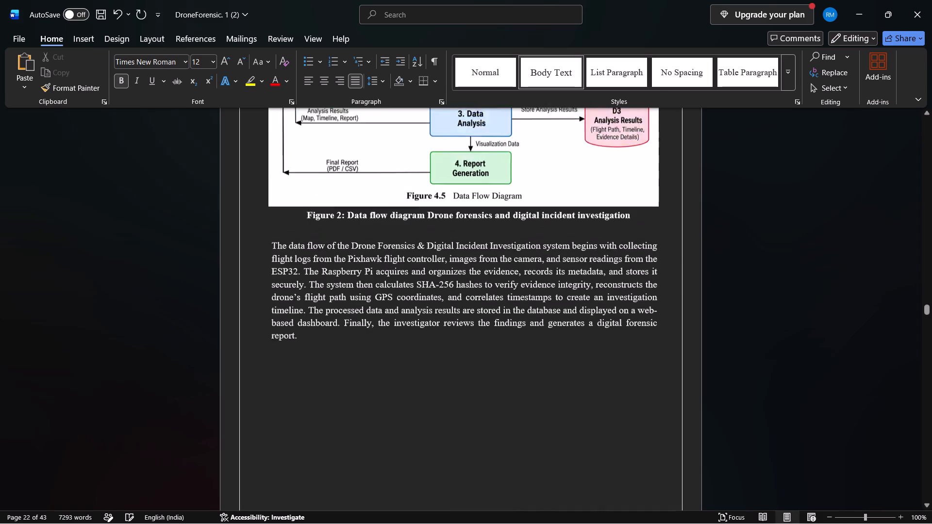
scroll(637, 184, up, 3)
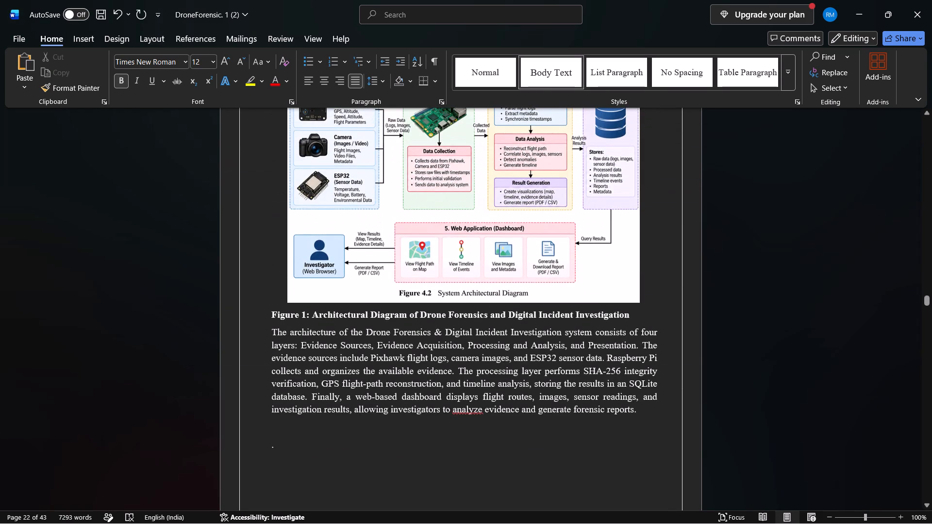
click(643, 313)
key(Return)
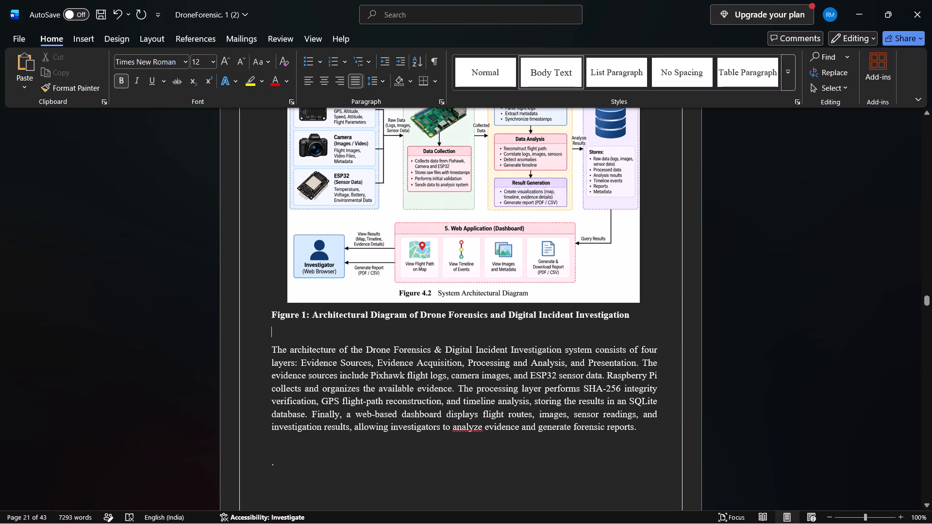
click(266, 313)
key(space)
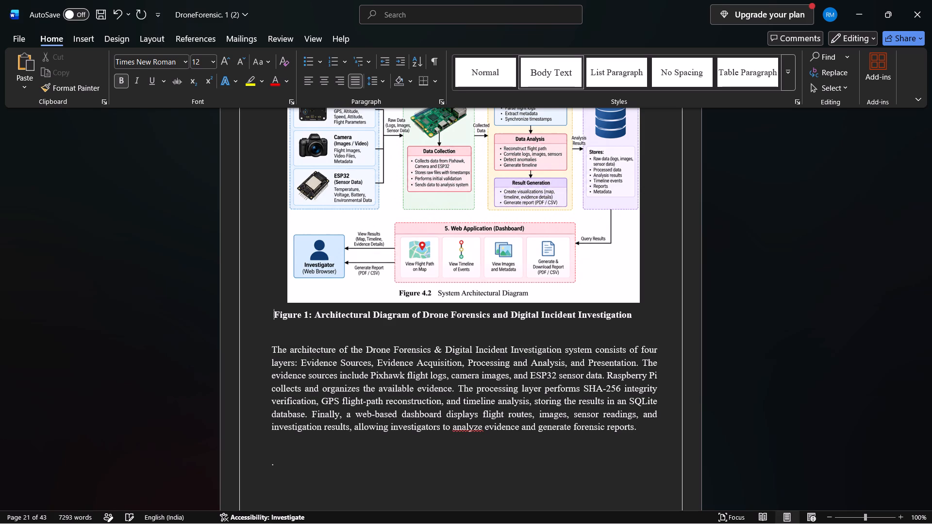
key(space)
key(space)
key(space)
key(space)
key(space)
Indent the 3.2.1 Figure 1 heading above the architecture diagram with nine leading spaces, lining it up with the 3.3 Project Architecture heading.
scroll(266, 313, up, 1)
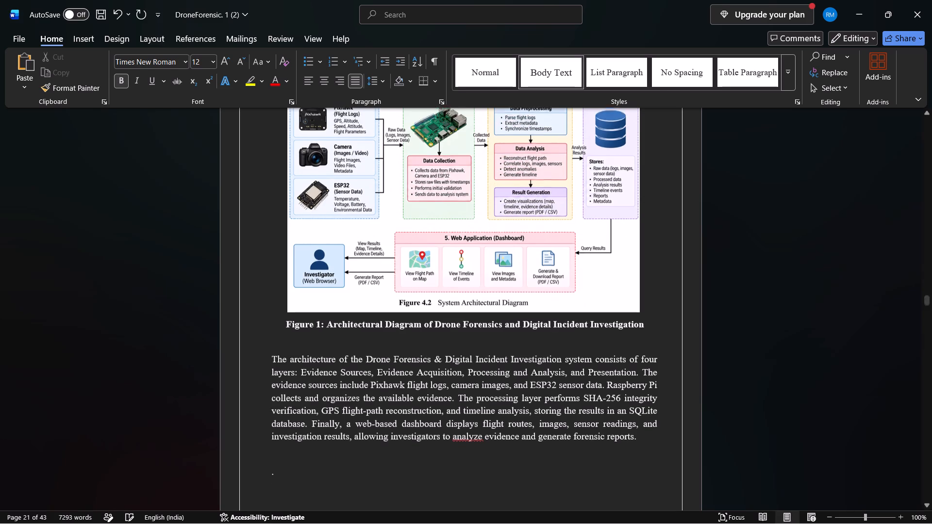
scroll(266, 313, up, 1)
click(244, 294)
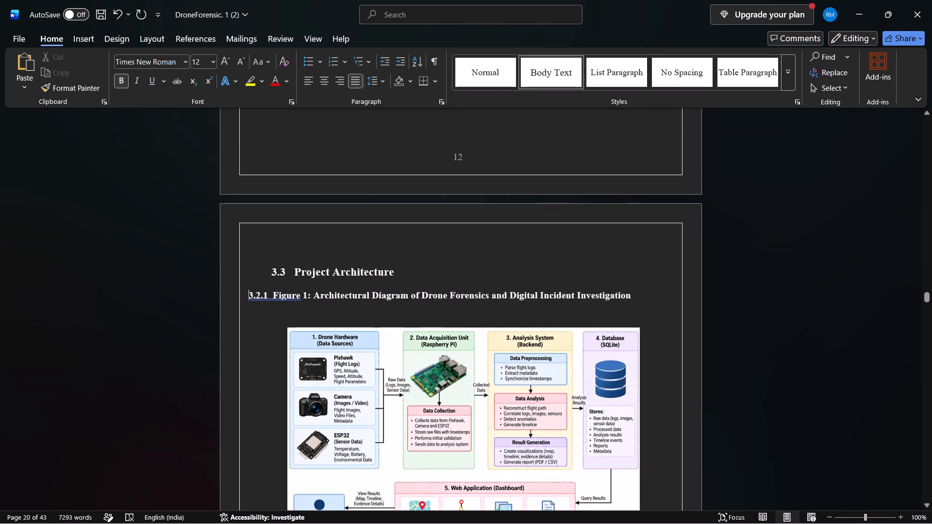
key(space)
key(space)
key(space)
key(space)
key(space)
key(space)
key(space)
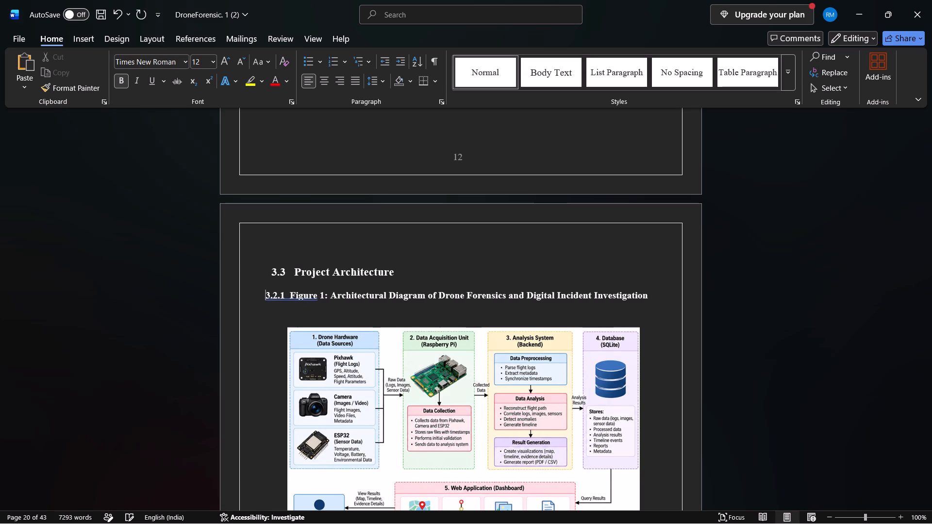
key(space)
key(space)
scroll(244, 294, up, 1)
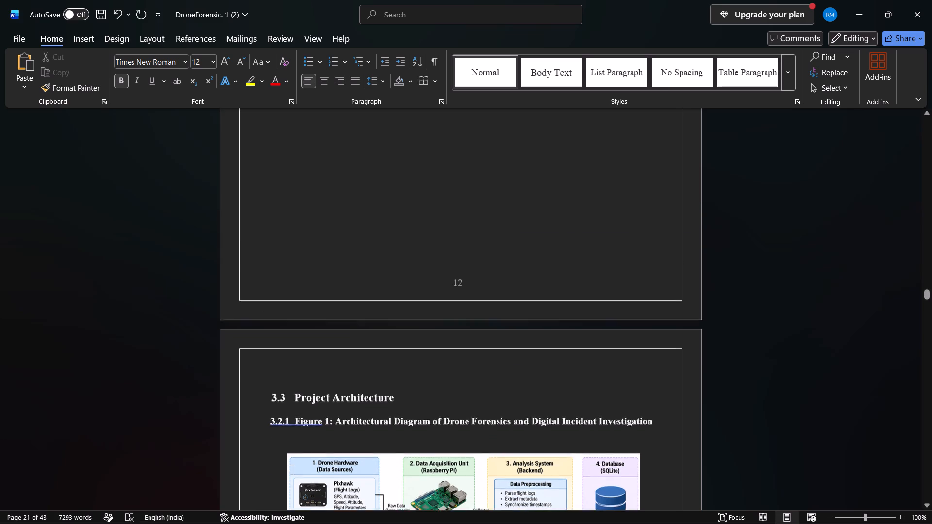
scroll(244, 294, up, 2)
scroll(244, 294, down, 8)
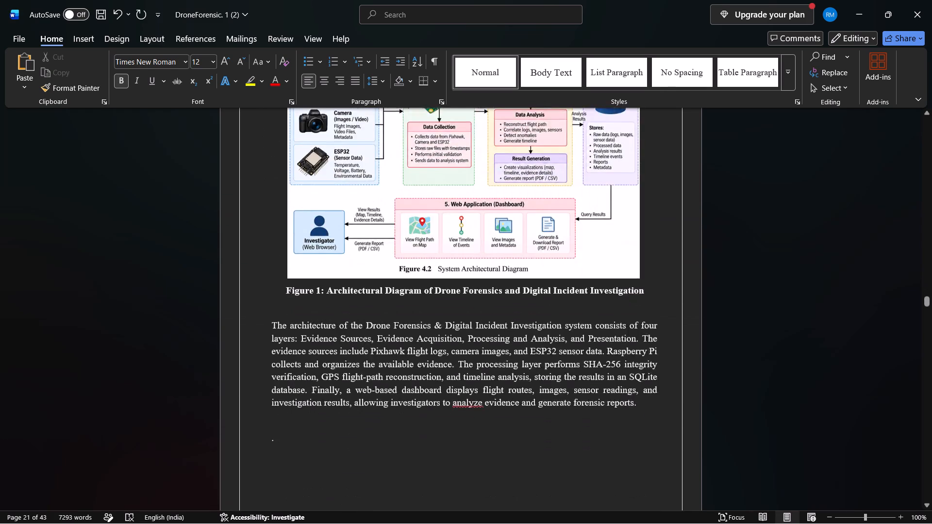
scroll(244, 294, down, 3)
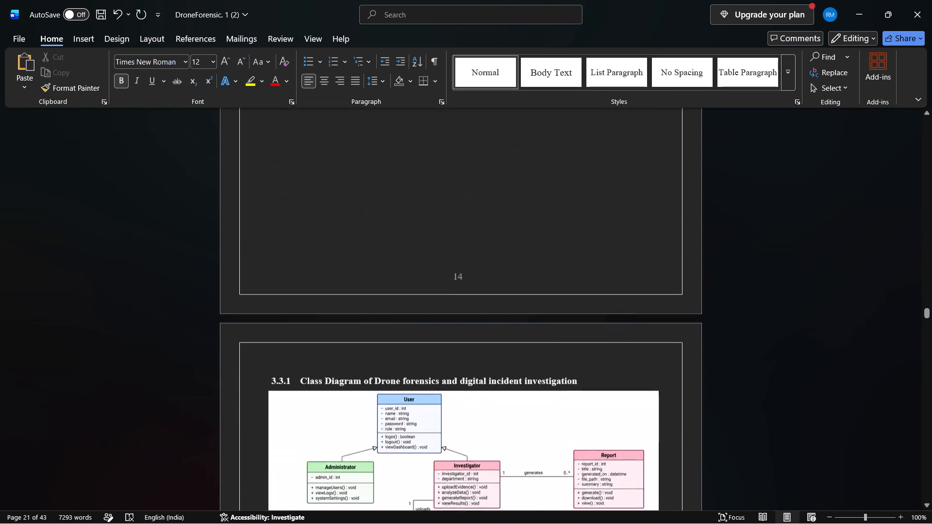
Add a blank line between the Figure 3 caption below the class diagram and the paragraph that follows it.
scroll(244, 294, down, 3)
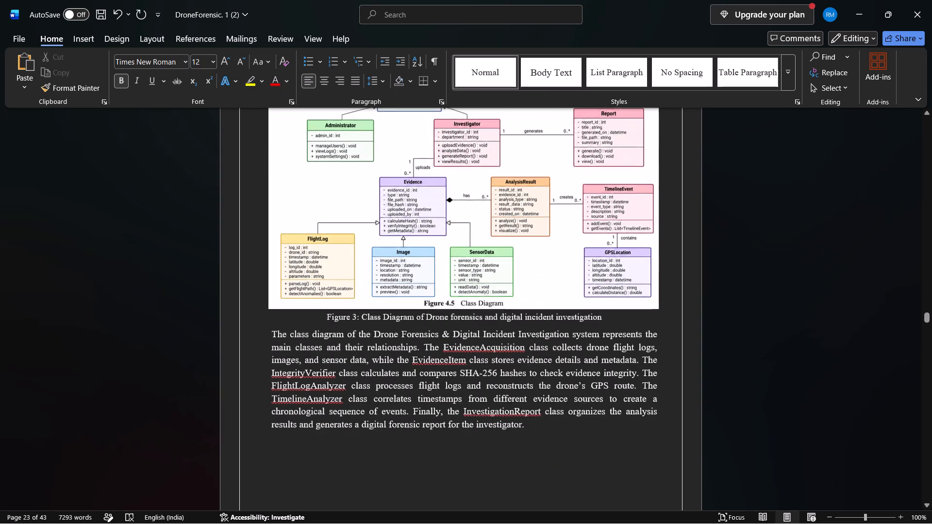
scroll(244, 294, down, 1)
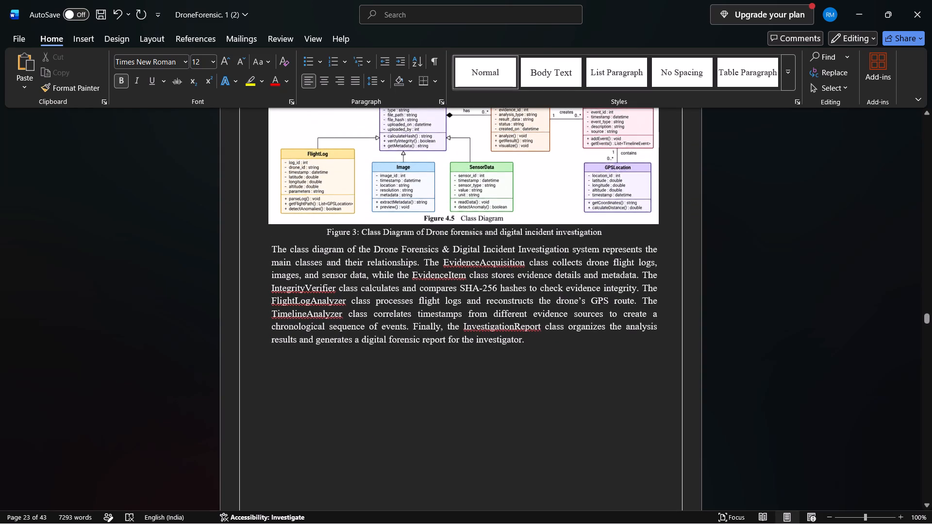
click(616, 236)
key(Return)
Extend the 3.3.2 Use Case Diagram heading with "of Drone forensics and digital incident".
scroll(616, 236, down, 1)
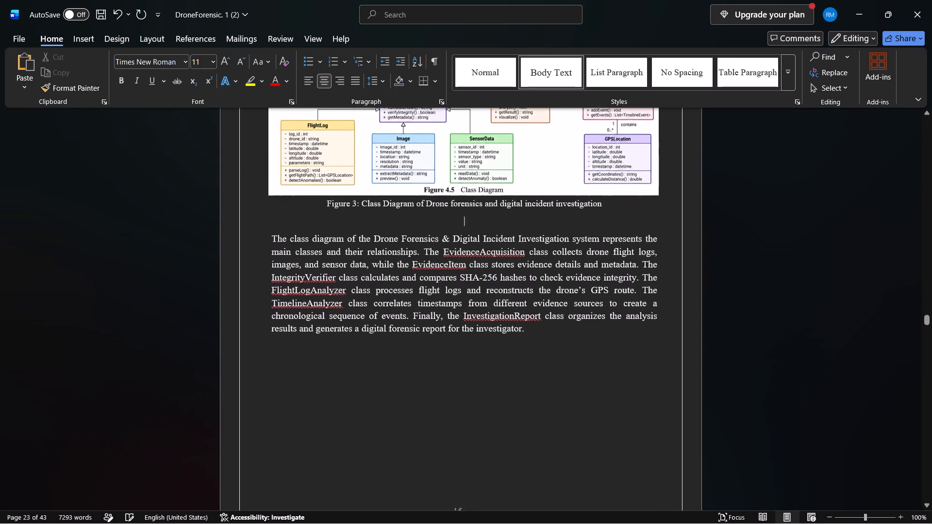
scroll(616, 236, down, 2)
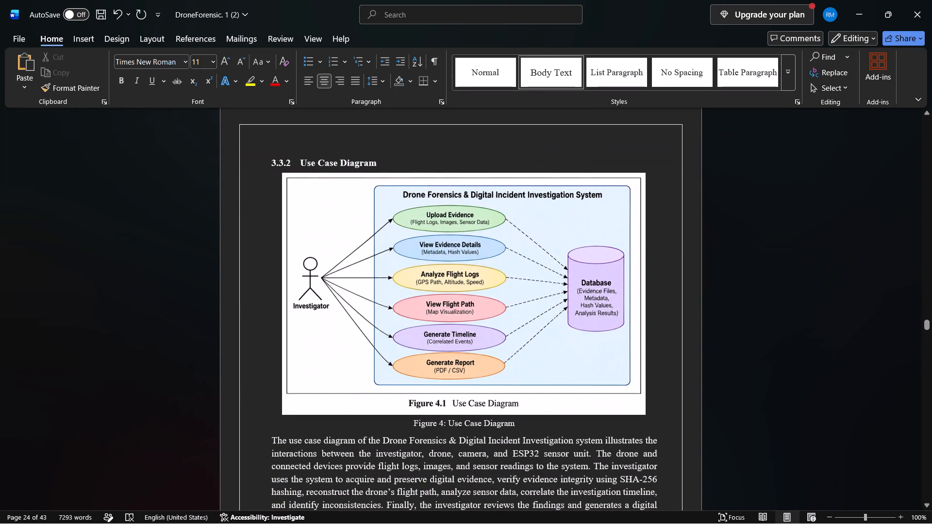
click(401, 159)
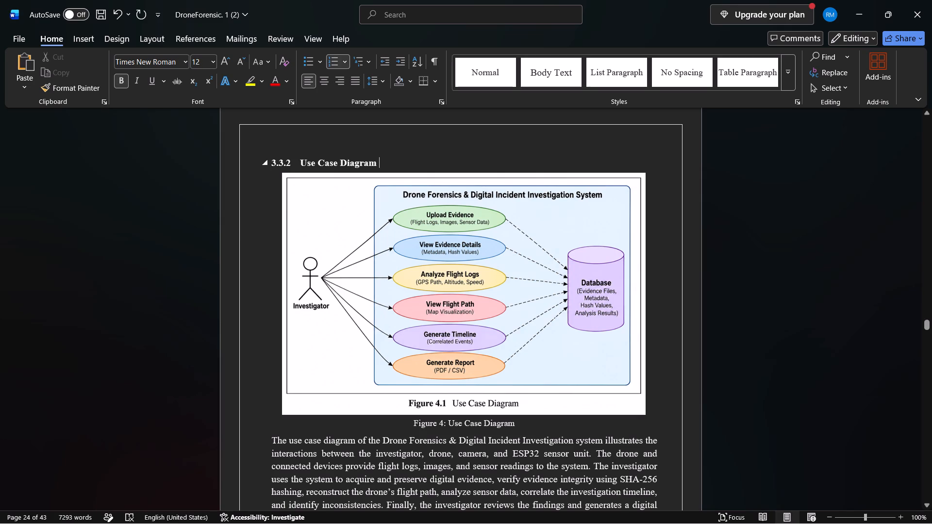
text(of)
key(space)
text(Drone f)
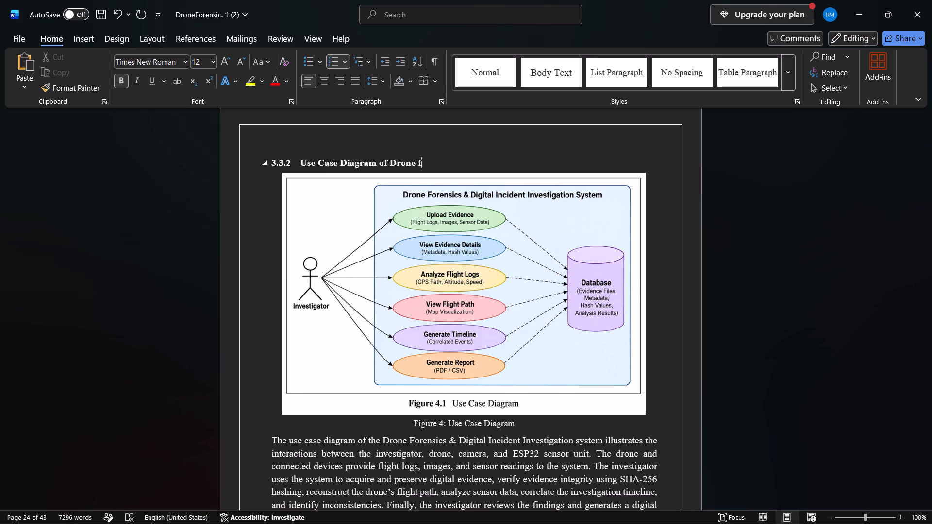
text(orensics and digital in)
text(cident)
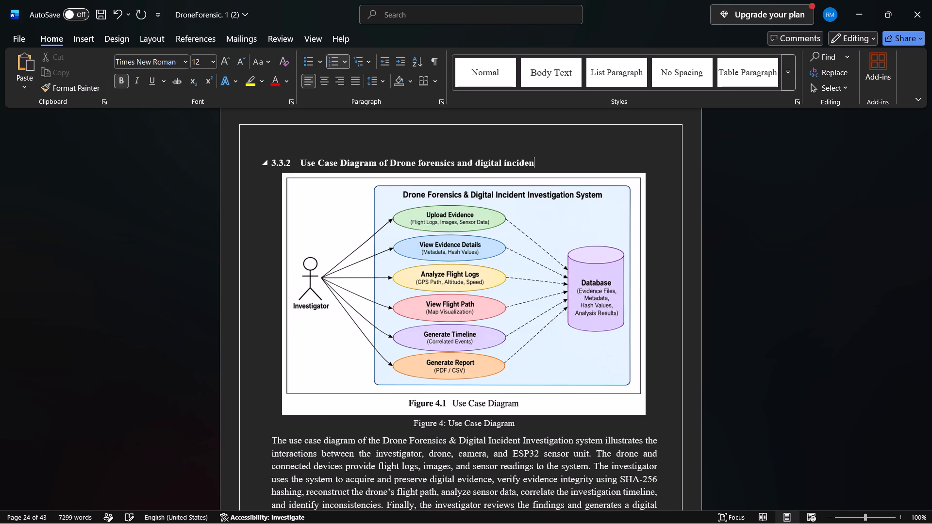
key(space)
Shorten the caption below the class diagram to "Figure 3: Class Diagram" by deleting the project name from its end.
scroll(401, 159, up, 1)
scroll(401, 159, down, 1)
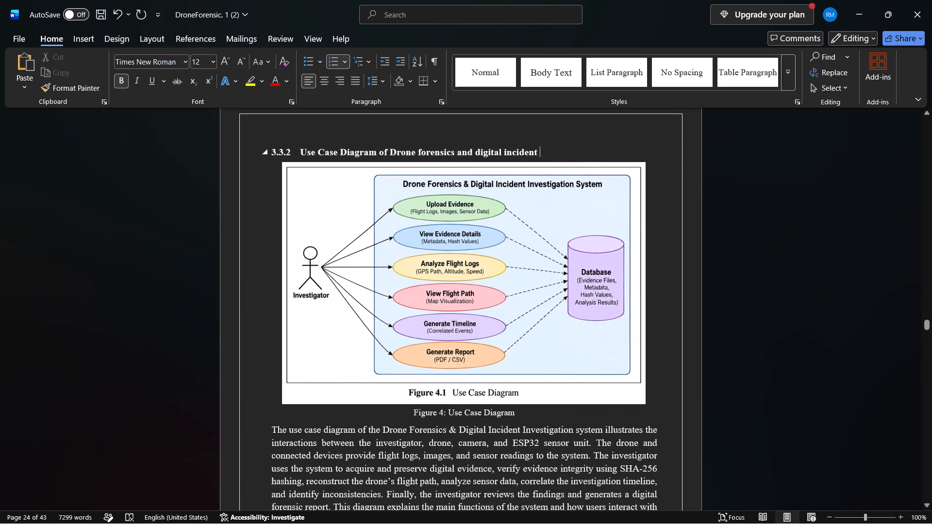
scroll(401, 159, up, 3)
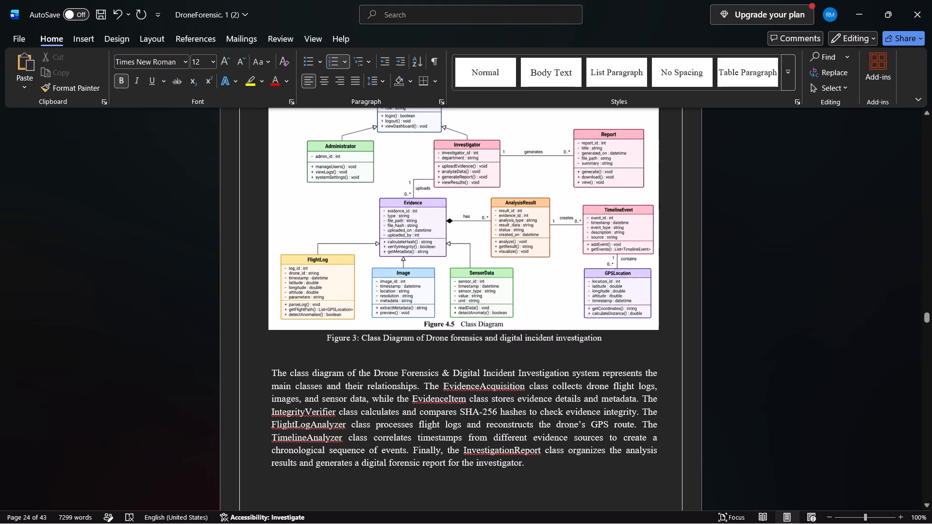
scroll(473, 344, up, 1)
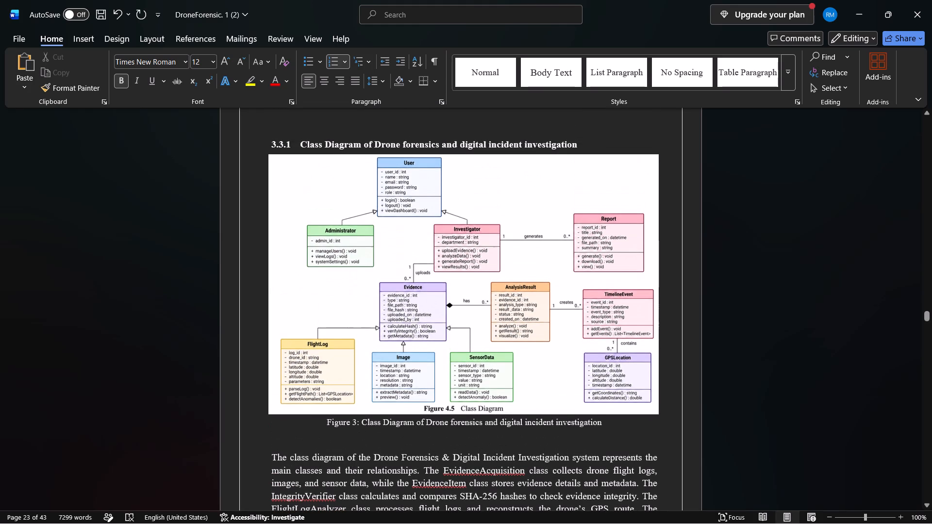
click(610, 428)
key(BackSpace)
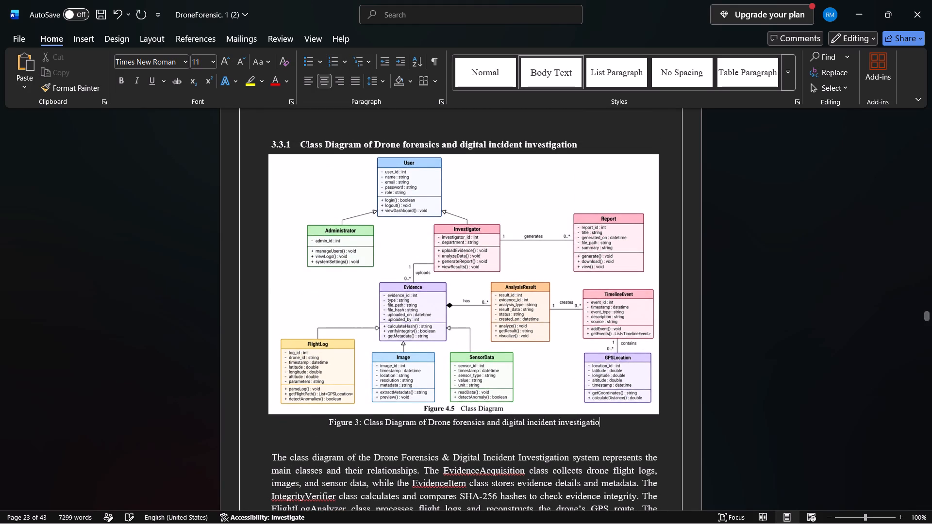
key(BackSpace)
key(BackSpace)
key(BackSpace)
key(BackSpace)
key(BackSpace)
key(BackSpace)
key(BackSpace)
key(BackSpace)
key(BackSpace)
key(BackSpace)
key(BackSpace)
key(BackSpace)
key(BackSpace)
key(BackSpace)
key(BackSpace)
key(BackSpace)
key(BackSpace)
key(BackSpace)
key(BackSpace)
key(BackSpace)
key(BackSpace)
key(BackSpace)
key(BackSpace)
key(BackSpace)
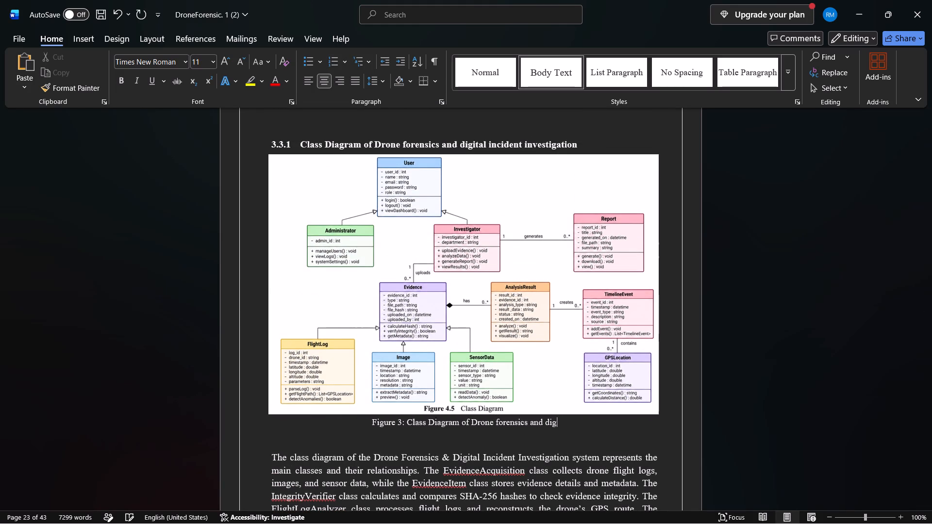
key(BackSpace)
key(BackSpace)
key(BackSpace)
key(BackSpace)
key(BackSpace)
key(BackSpace)
key(BackSpace)
key(BackSpace)
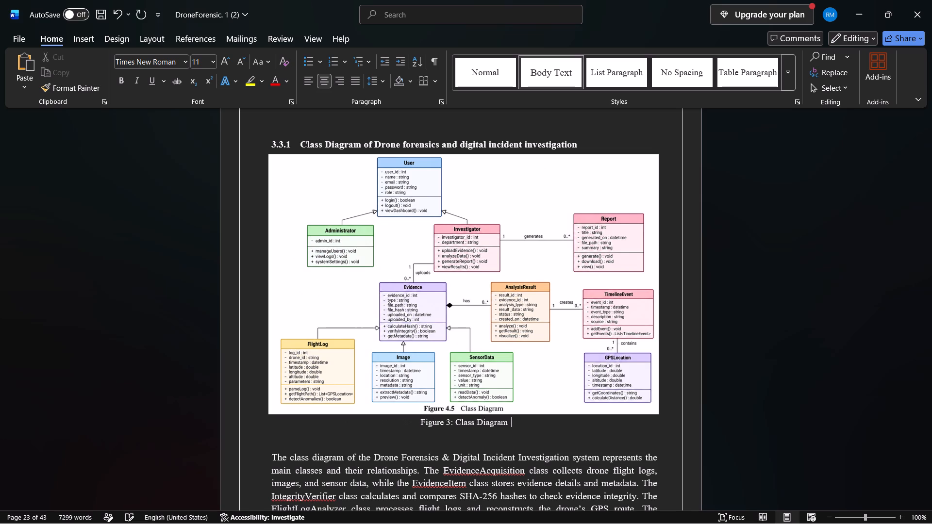
Shorten the caption below the data flow diagram to "Figure 2: Data flow diagram" by deleting the project name from its end.
scroll(613, 422, up, 3)
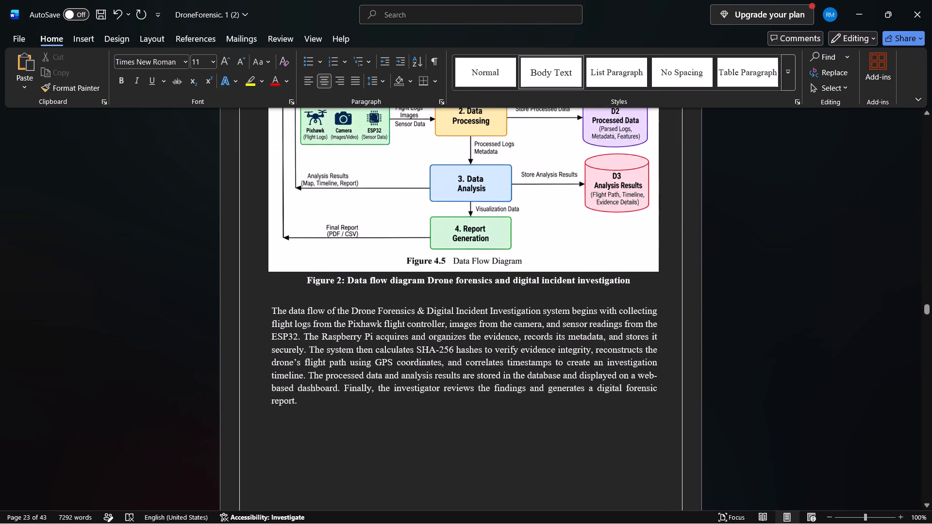
click(647, 276)
key(BackSpace)
key(BackSpace)
key(BackSpace)
key(BackSpace)
key(BackSpace)
key(BackSpace)
key(BackSpace)
key(BackSpace)
key(BackSpace)
key(BackSpace)
key(BackSpace)
key(BackSpace)
key(BackSpace)
key(BackSpace)
key(BackSpace)
key(BackSpace)
key(BackSpace)
key(BackSpace)
key(BackSpace)
key(BackSpace)
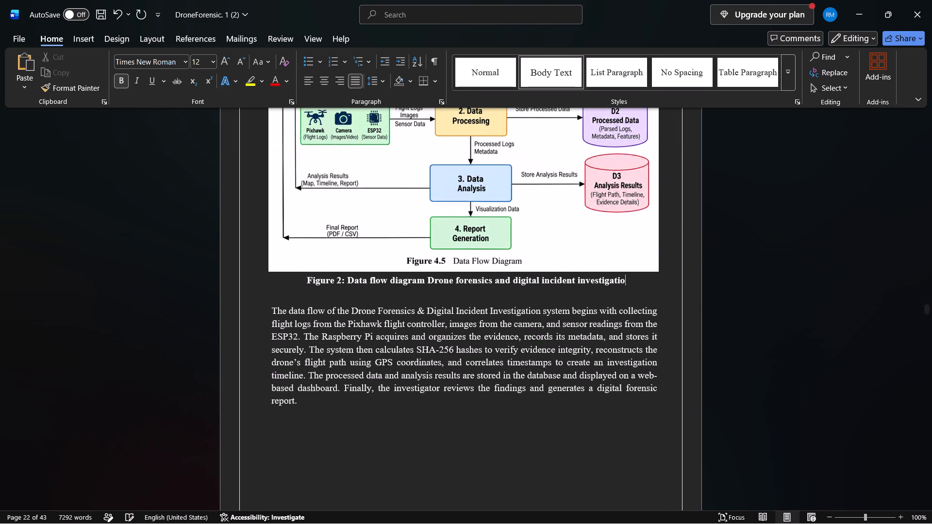
key(BackSpace)
key(BackSpace)
key(BackSpace)
key(BackSpace)
key(BackSpace)
key(BackSpace)
key(BackSpace)
key(BackSpace)
key(BackSpace)
key(BackSpace)
key(BackSpace)
key(BackSpace)
key(BackSpace)
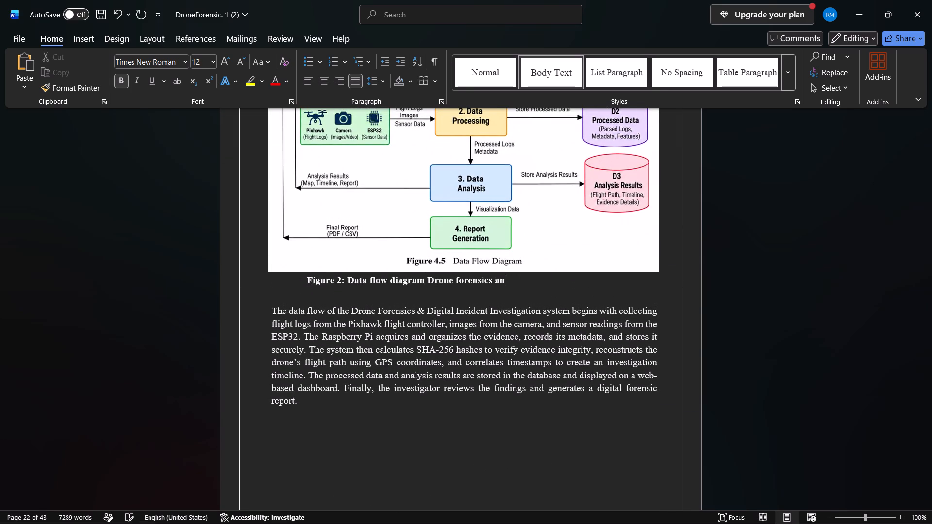
key(BackSpace)
key(BackSpace)
key(BackSpace)
key(BackSpace)
key(BackSpace)
key(BackSpace)
key(BackSpace)
key(BackSpace)
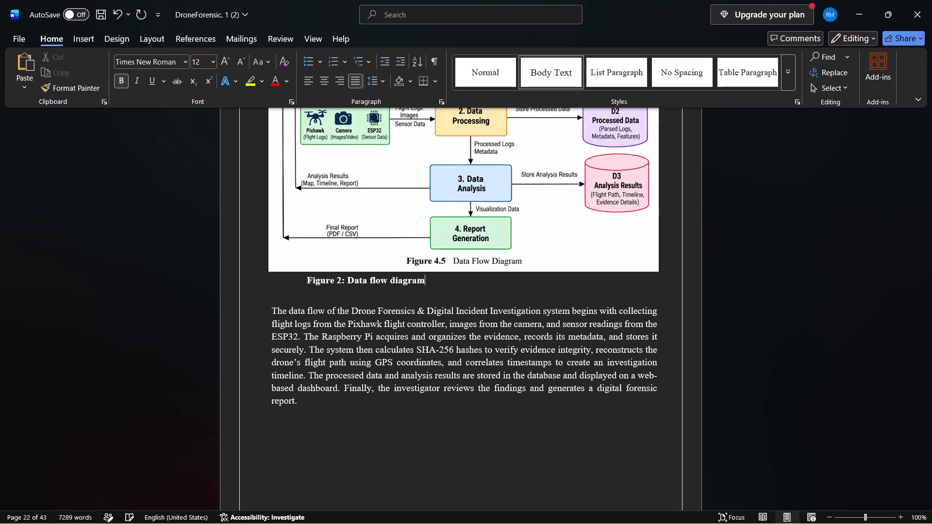
Shift the Figure 2 caption inward by three tab stops so it sits roughly centred below the data flow diagram.
click(300, 279)
key(Tab)
key(Tab)
key(Tab)
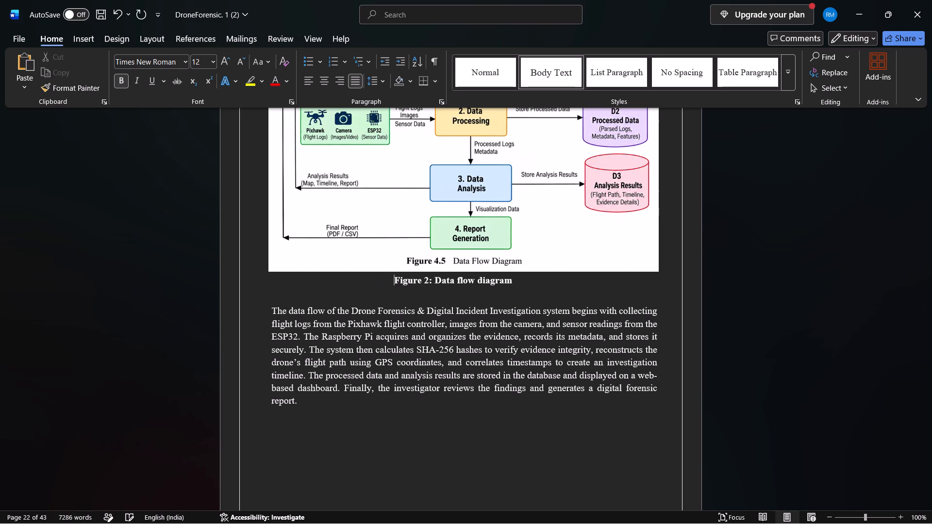
Complete the 3.3.2 Use Case Diagram heading by adding the word "investigation" after "digital incident", spelled correctly.
scroll(300, 279, down, 3)
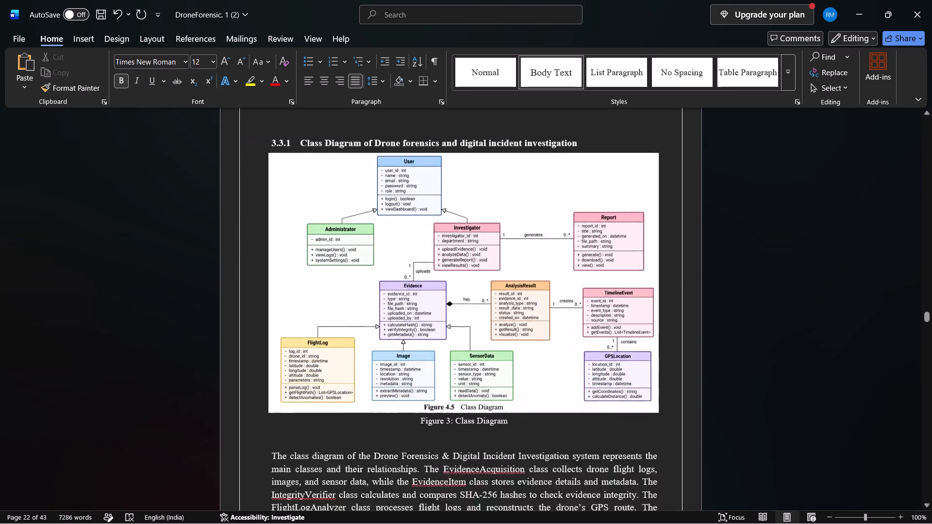
scroll(300, 279, down, 5)
scroll(300, 279, up, 1)
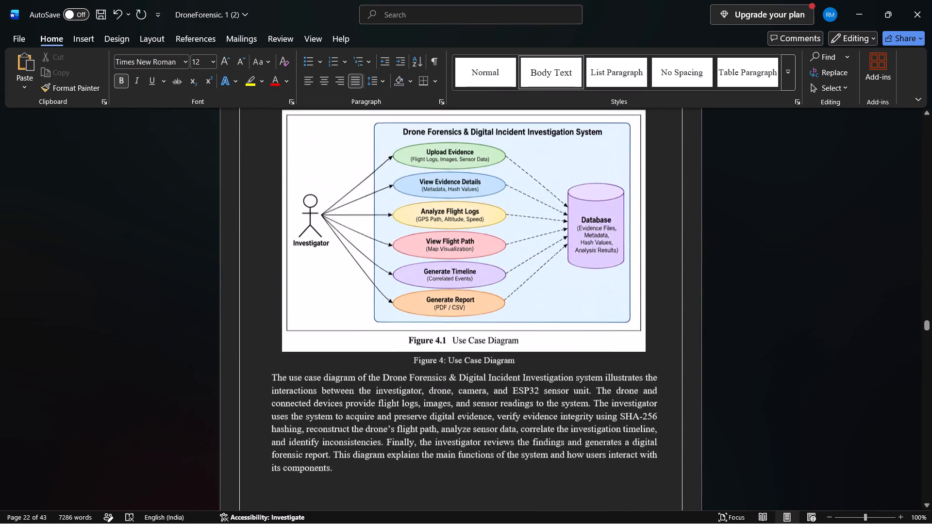
scroll(300, 279, up, 1)
click(552, 185)
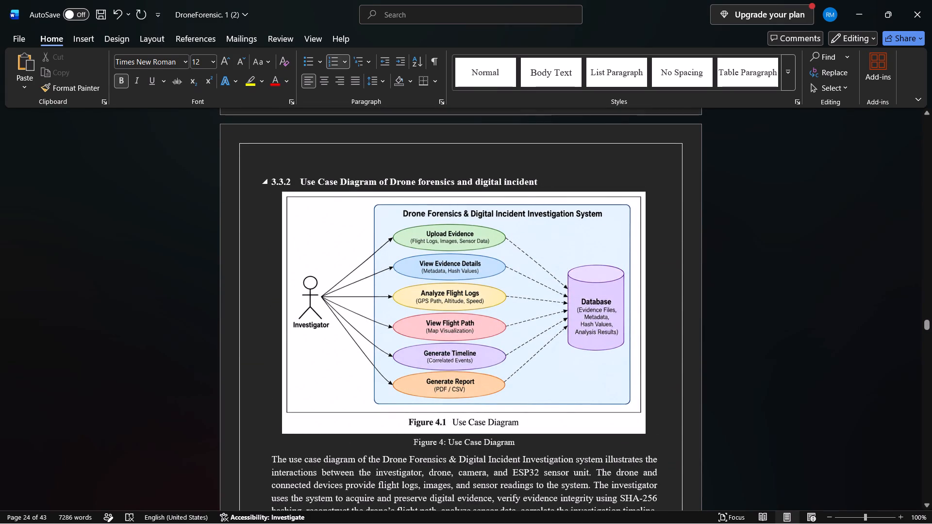
text(invesi)
key(BackSpace)
text(rigation)
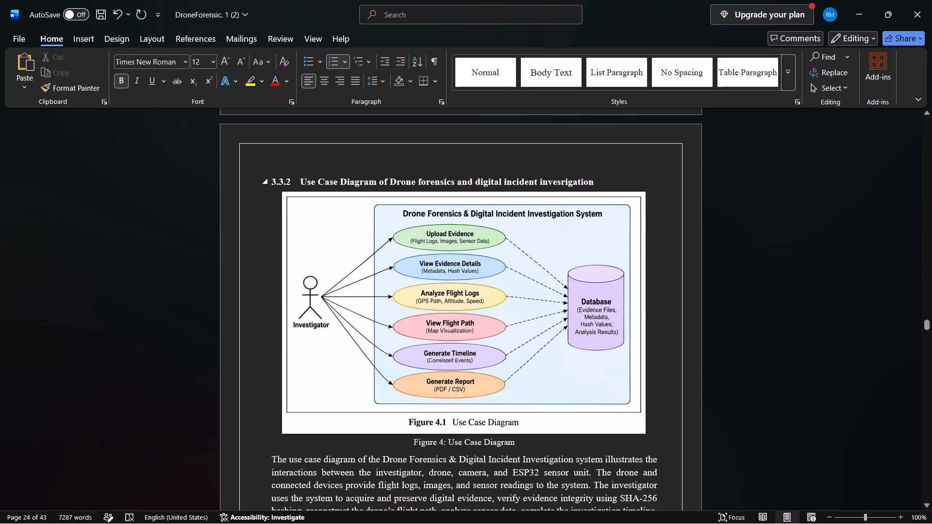
click(564, 181)
key(BackSpace)
key(t)
Review the Figure 4 caption and the 3.3.3 Sequence Diagram section, checking its heading, caption and description.
scroll(603, 183, down, 1)
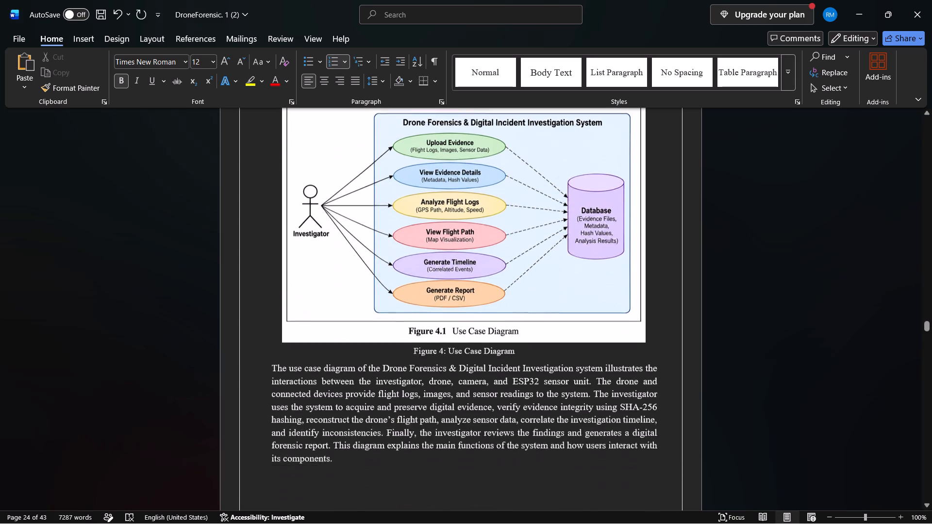
scroll(603, 183, down, 4)
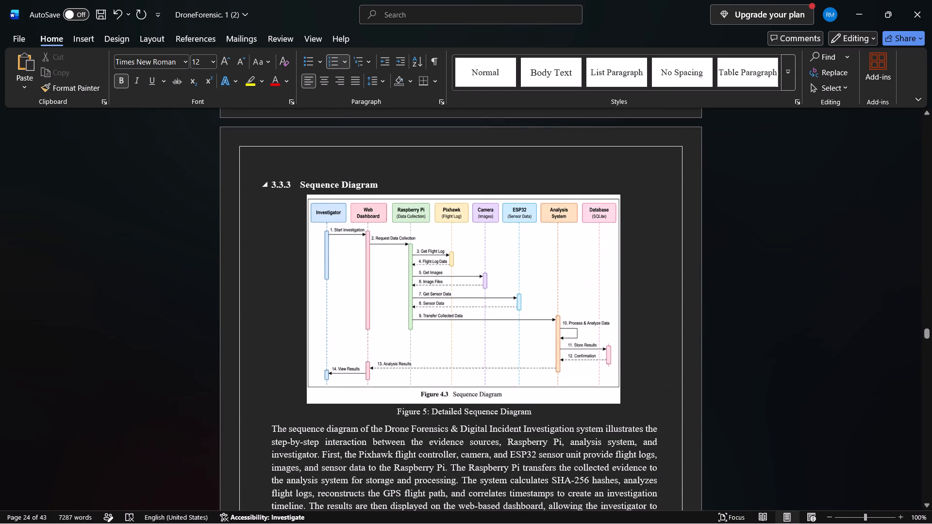
scroll(502, 225, down, 1)
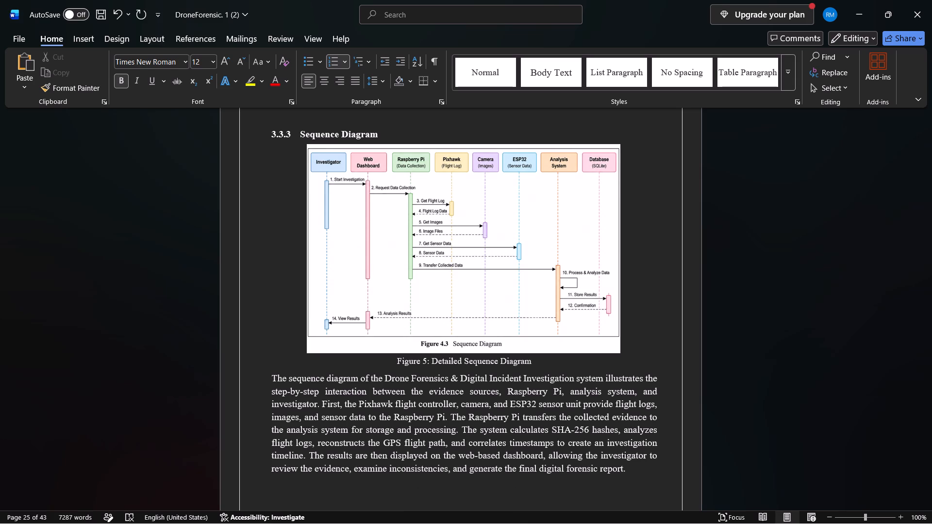
scroll(502, 225, down, 1)
scroll(502, 225, up, 1)
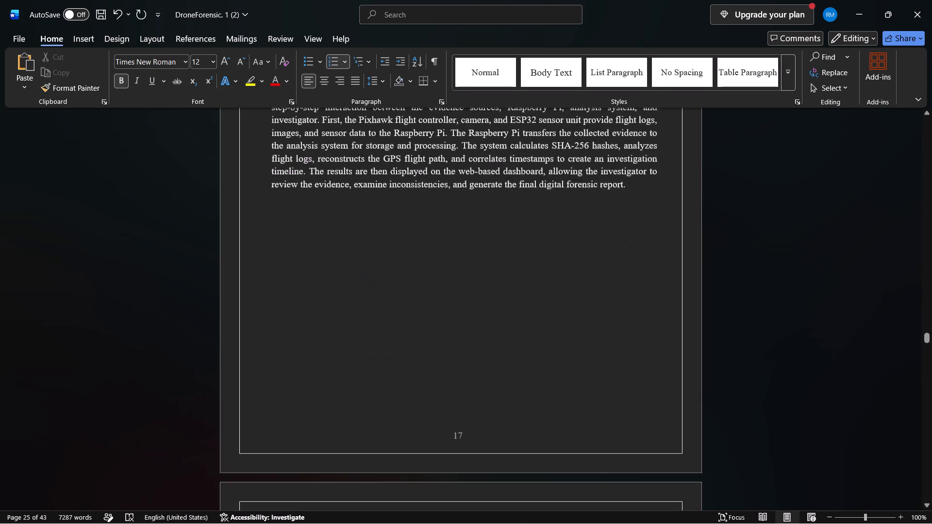
scroll(502, 225, up, 2)
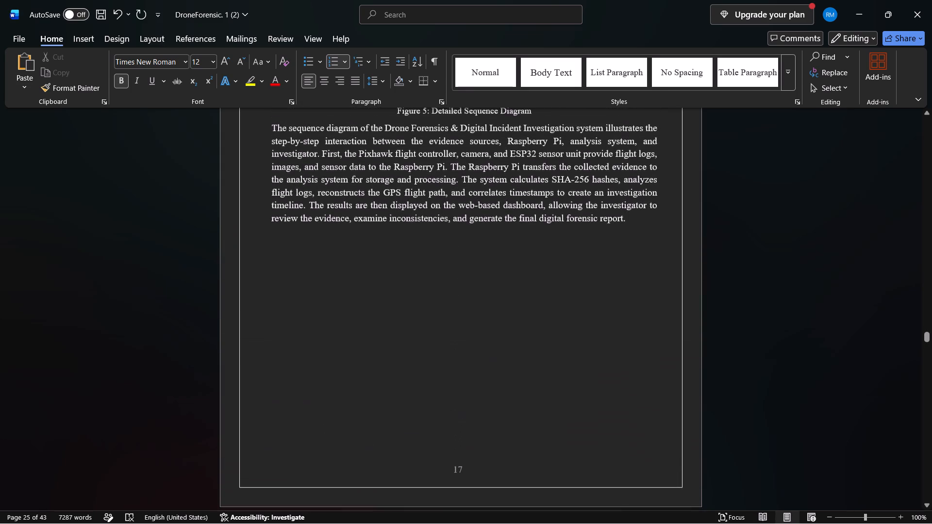
scroll(502, 225, up, 3)
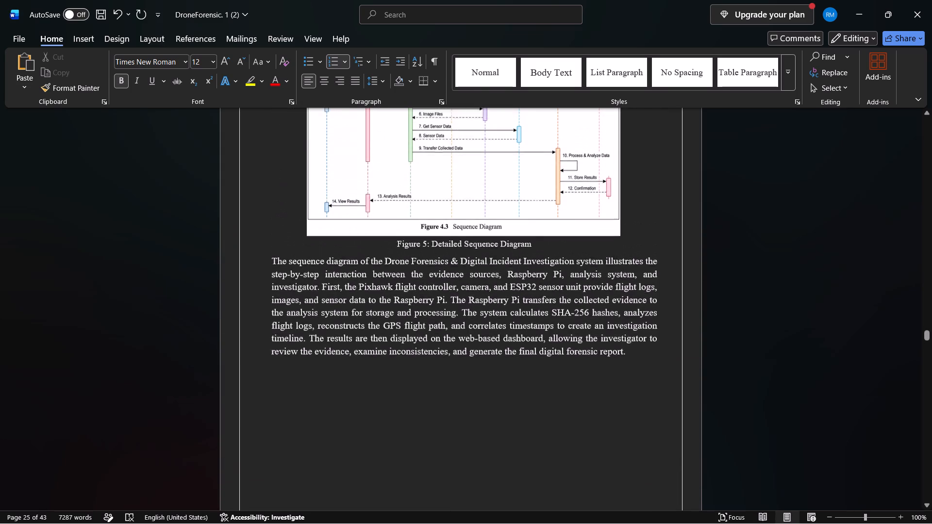
scroll(502, 225, up, 2)
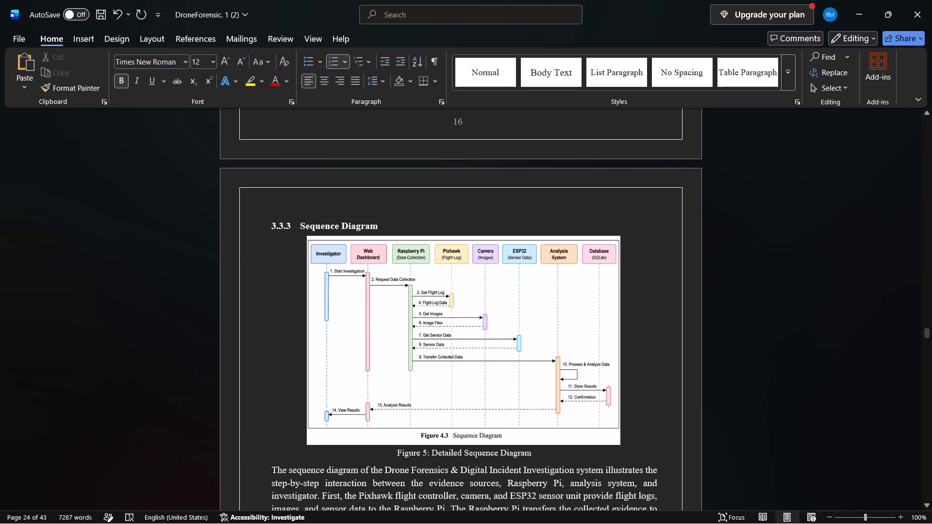
scroll(499, 292, down, 1)
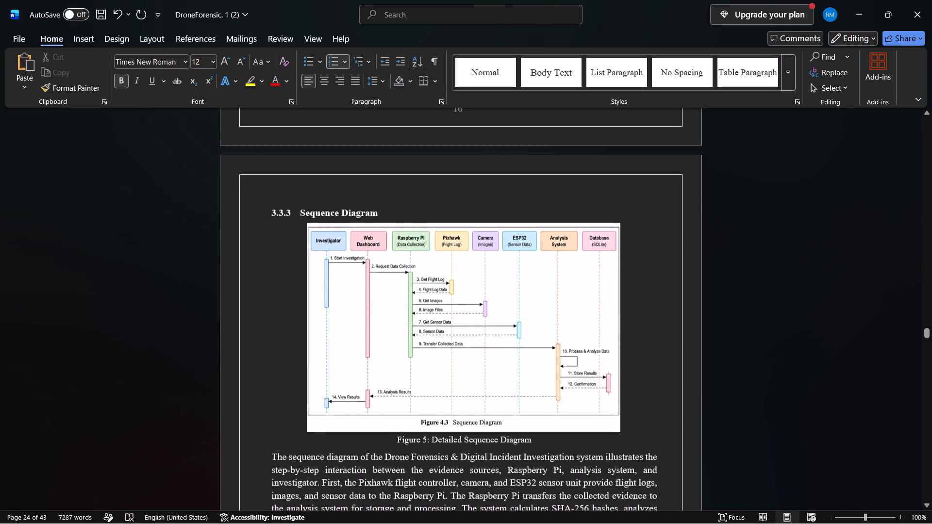
scroll(499, 292, down, 2)
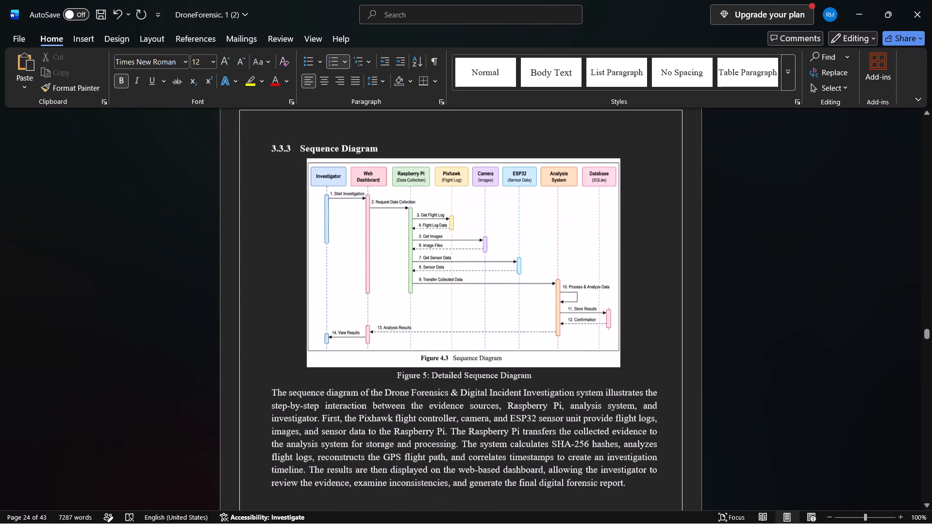
Extend the 3.3.3 heading to "Sequence Diagram of Drone forensics and digital incident investigation".
scroll(499, 292, down, 1)
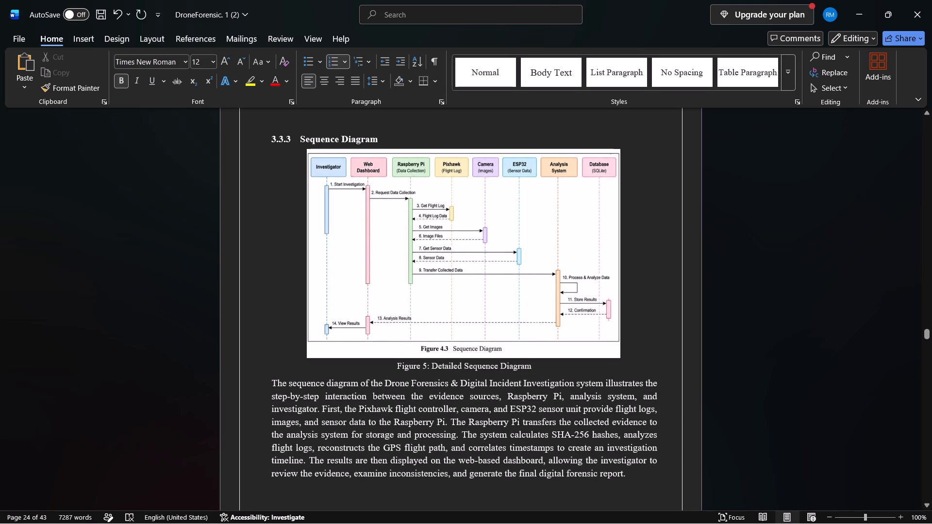
scroll(499, 292, down, 1)
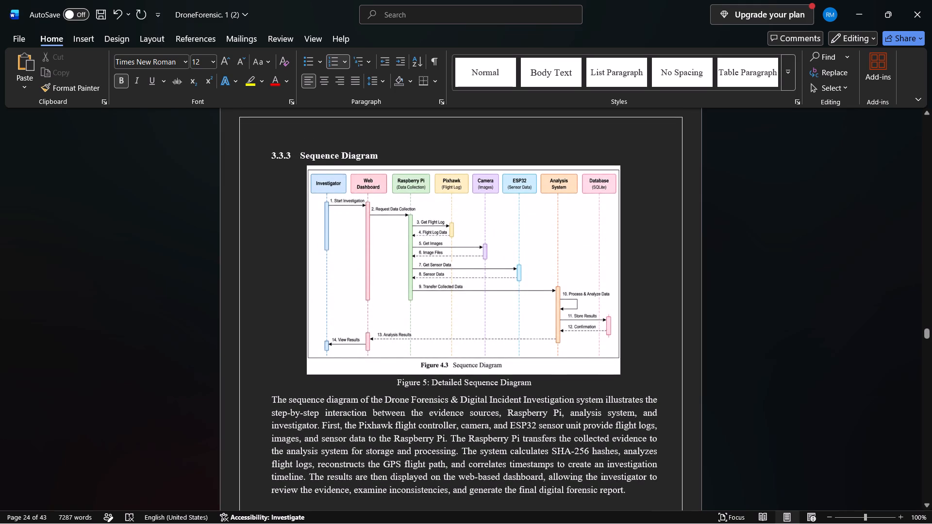
scroll(499, 292, down, 5)
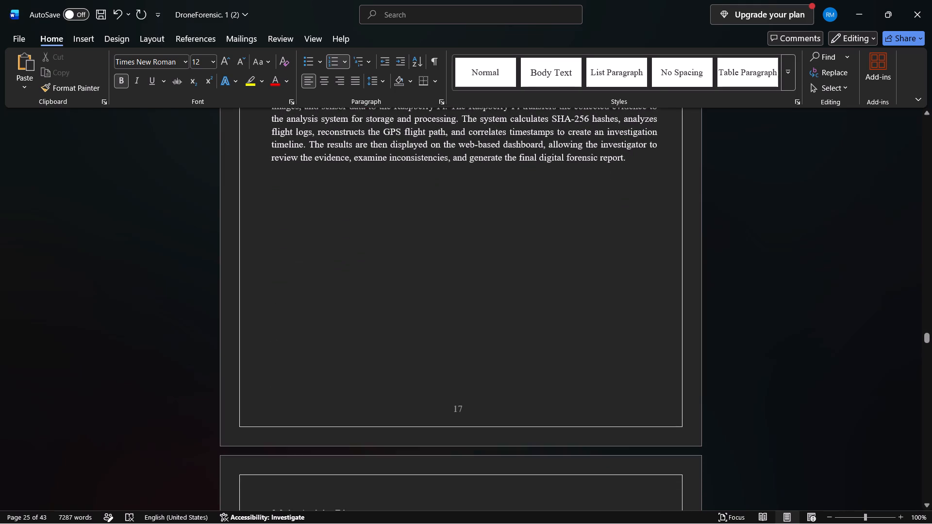
scroll(499, 292, up, 3)
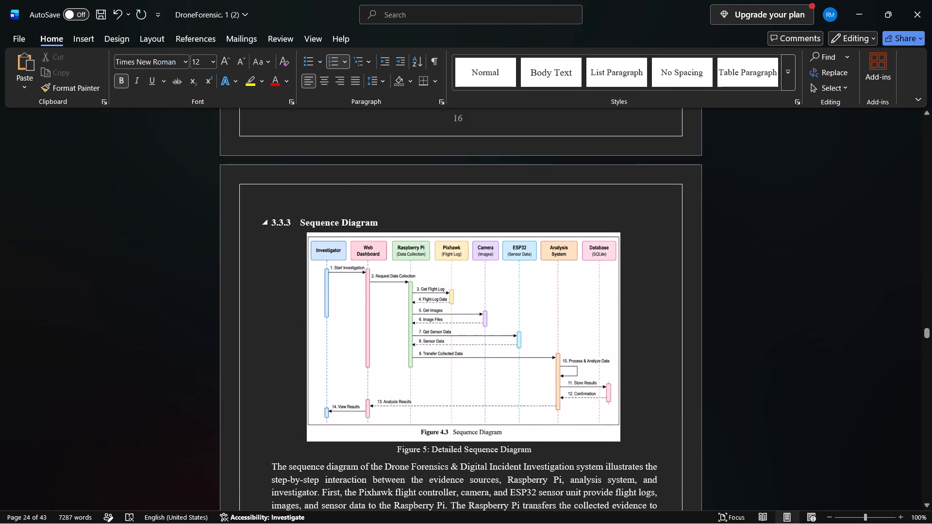
click(406, 218)
text(of)
key(space)
text(Drone)
key(space)
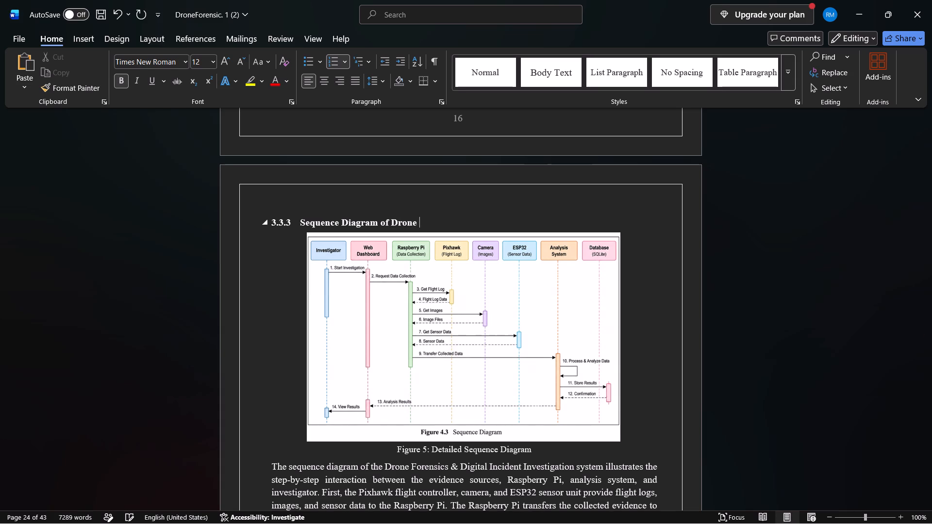
text(forensics)
key(space)
text(and)
key(space)
text(digital inci)
key(d)
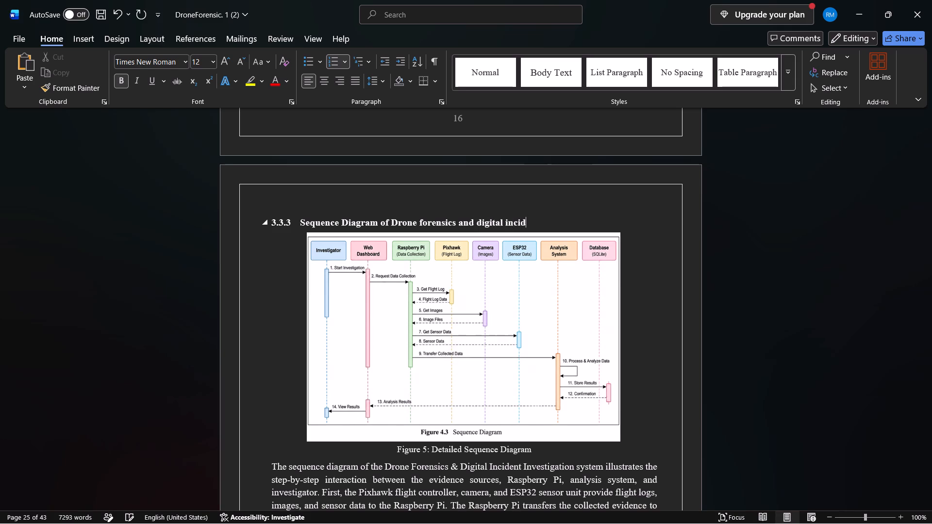
text(ent)
key(space)
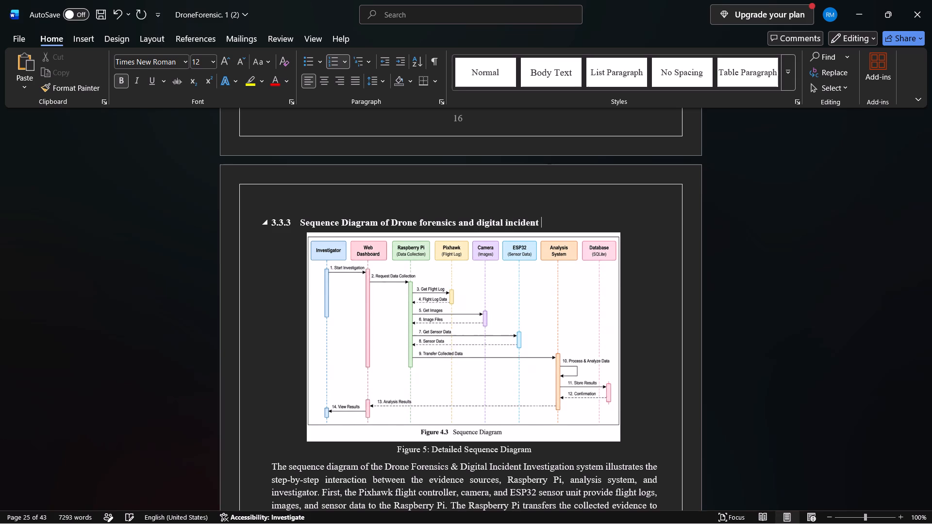
text(investigation)
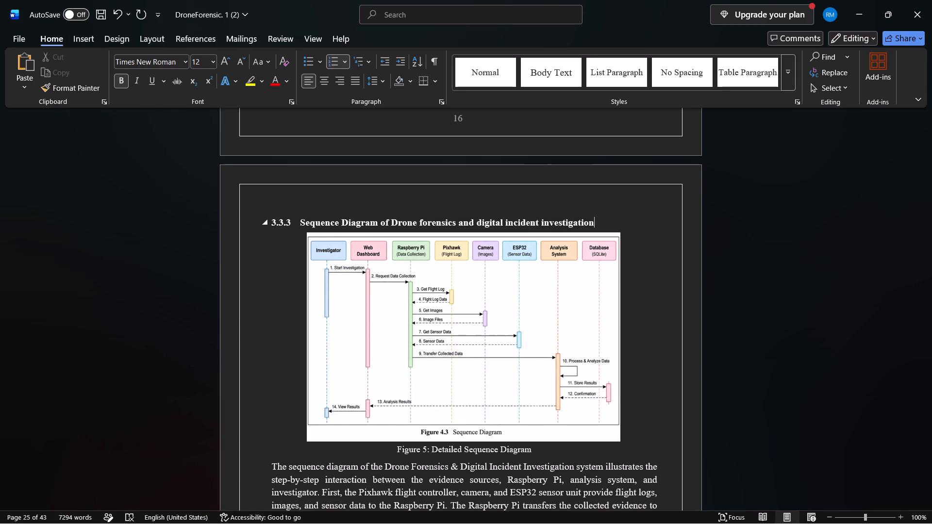
Extend the 3.3.4 heading to "Activity Diagram of Drone forensics and digital incident investigation".
scroll(406, 218, down, 1)
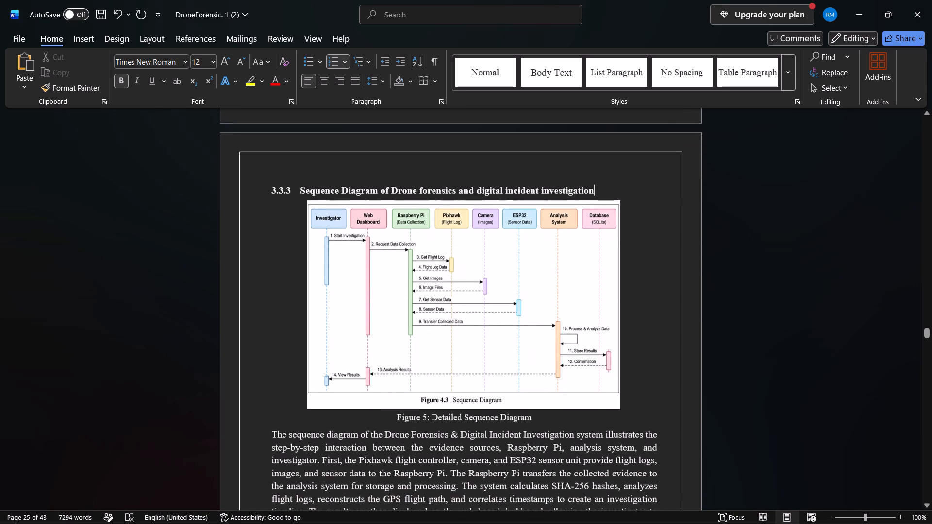
scroll(406, 218, down, 1)
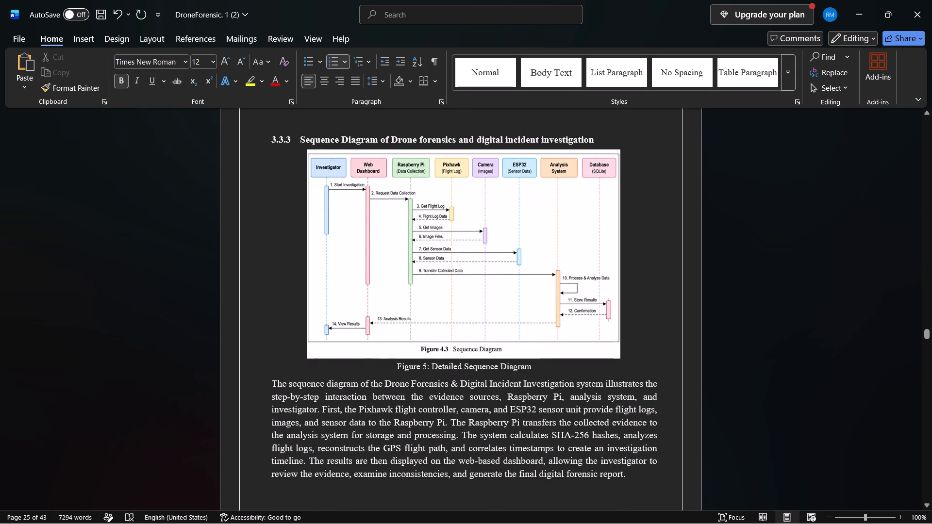
scroll(395, 145, down, 2)
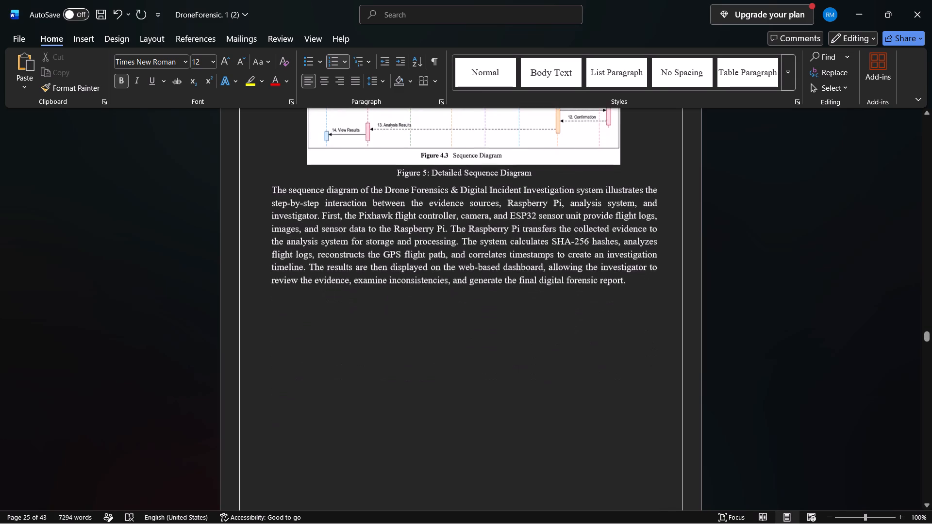
scroll(395, 145, down, 2)
scroll(395, 145, up, 2)
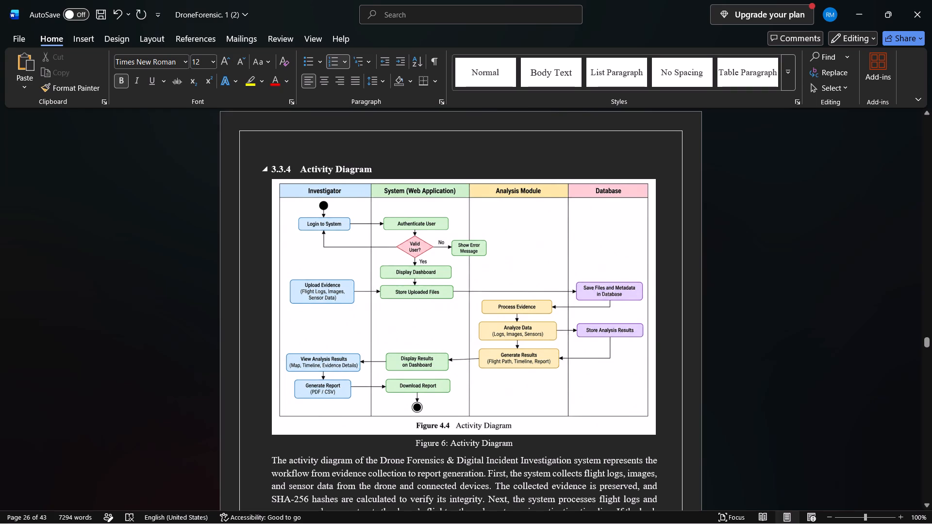
click(384, 166)
text(of)
key(space)
text(Drone)
key(space)
text(forensics)
key(space)
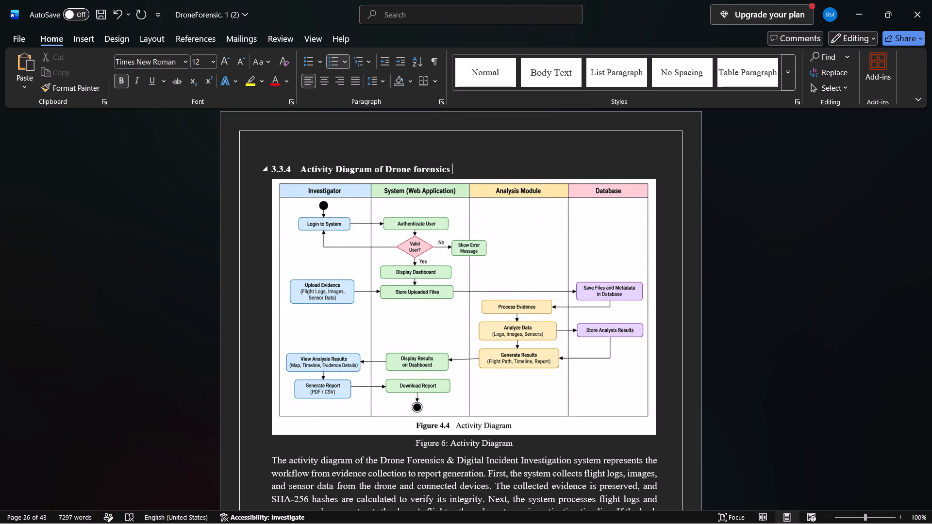
text(and)
key(space)
text(digits)
key(BackSpace)
text(al incident investigation)
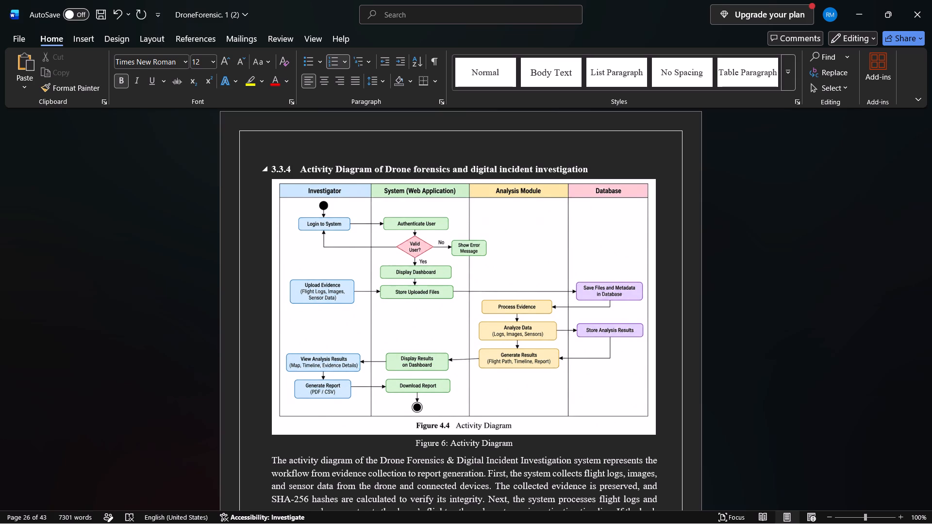
Review the activity diagram description and the start of Chapter 4, including the 4.1 Coding Blocks text and the 4.1.1 code excerpt.
scroll(384, 166, down, 2)
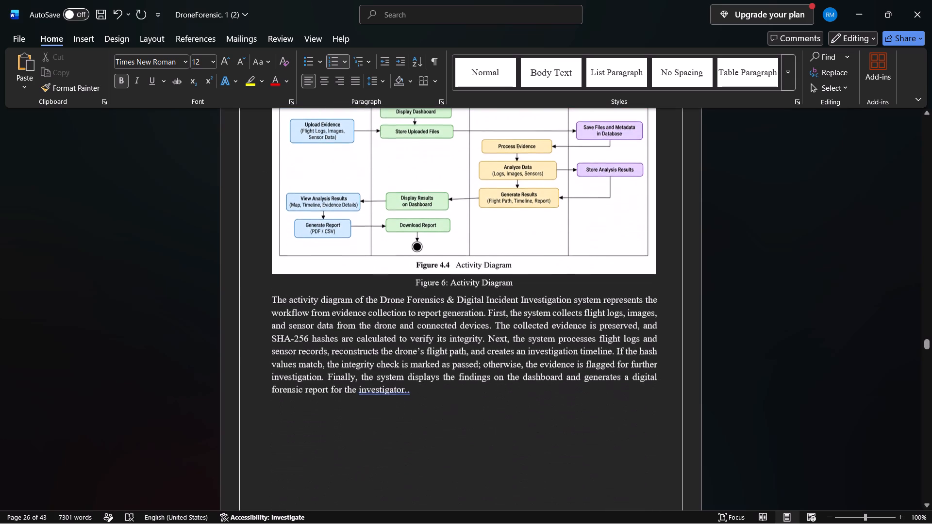
scroll(384, 166, down, 2)
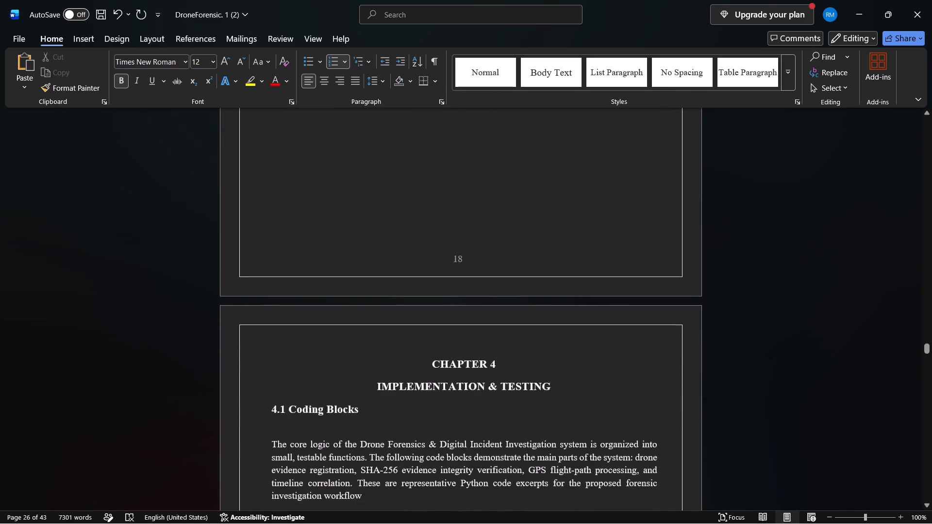
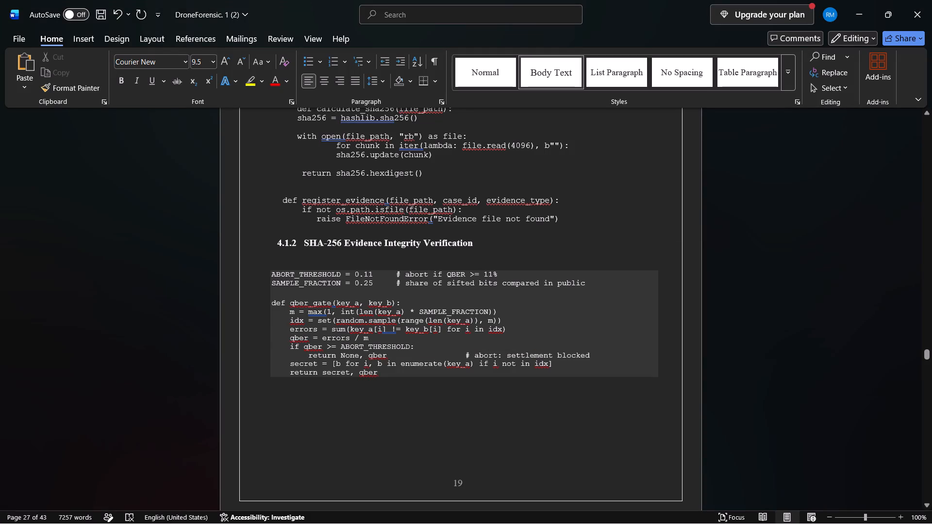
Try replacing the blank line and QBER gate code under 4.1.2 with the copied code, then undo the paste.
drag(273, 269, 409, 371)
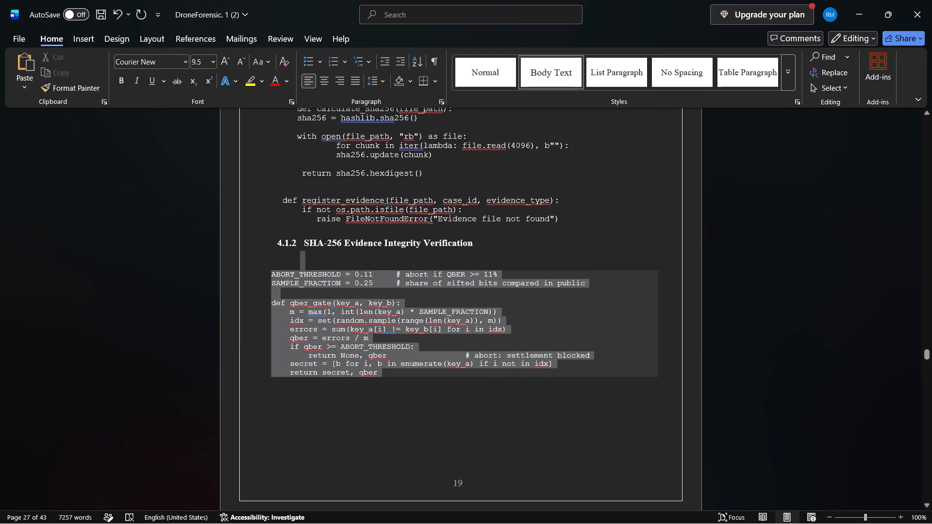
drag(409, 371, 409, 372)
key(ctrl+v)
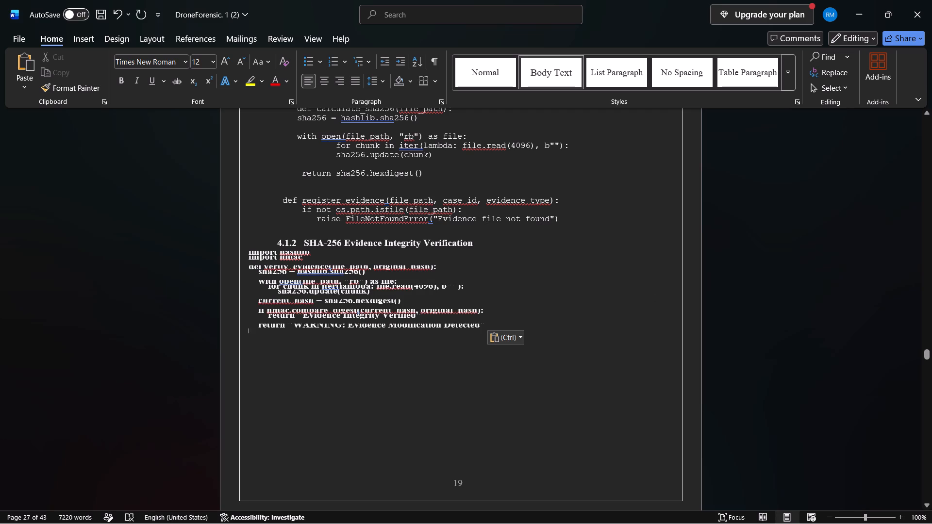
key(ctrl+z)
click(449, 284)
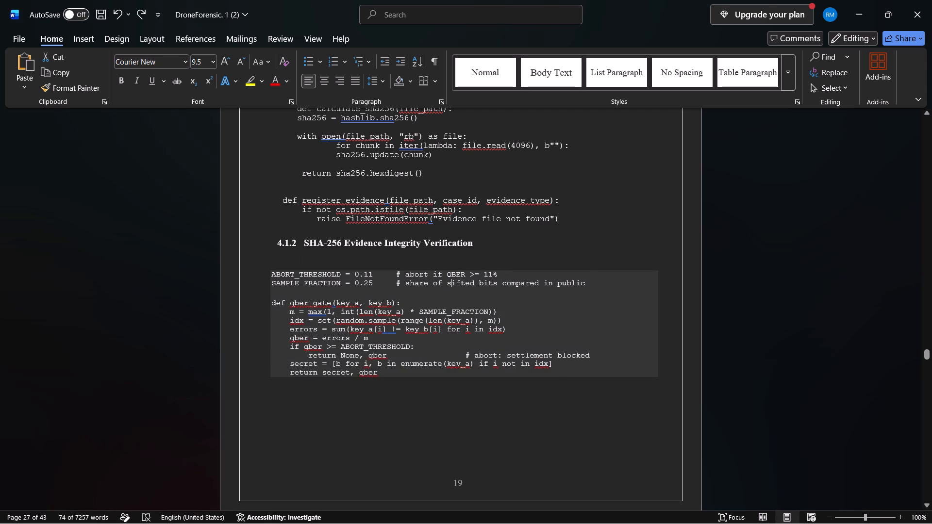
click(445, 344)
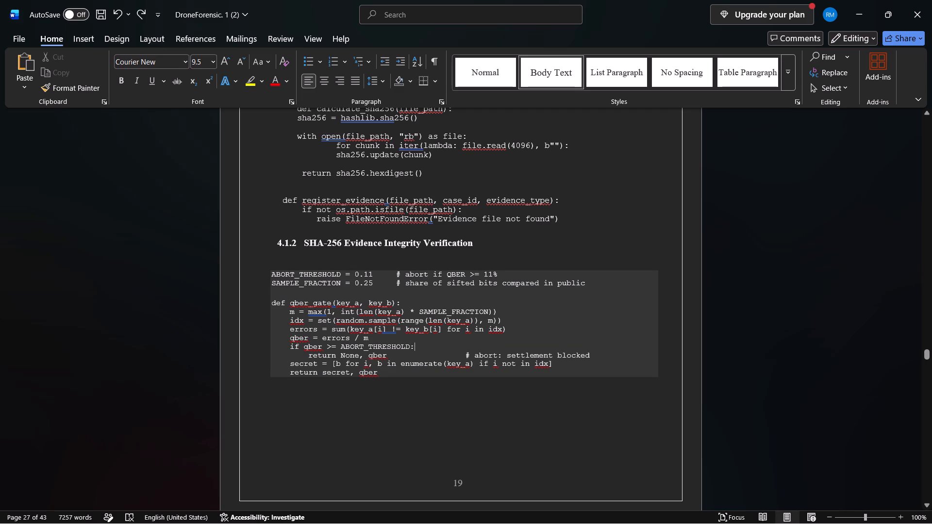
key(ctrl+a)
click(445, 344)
Replace only the QBER gate code under heading 4.1.2 with the copied verify_evidence code, keeping the blank line above it.
drag(271, 277, 370, 365)
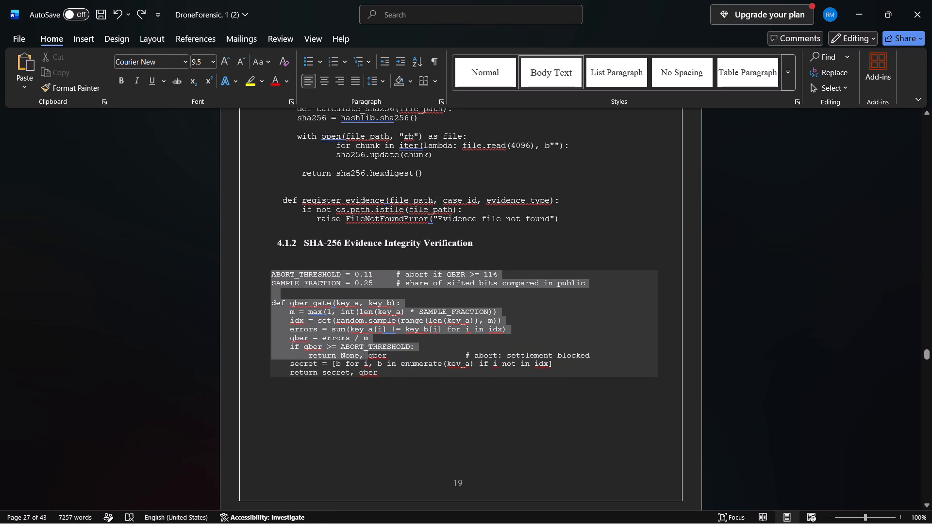
drag(370, 365, 382, 377)
key(ctrl+v)
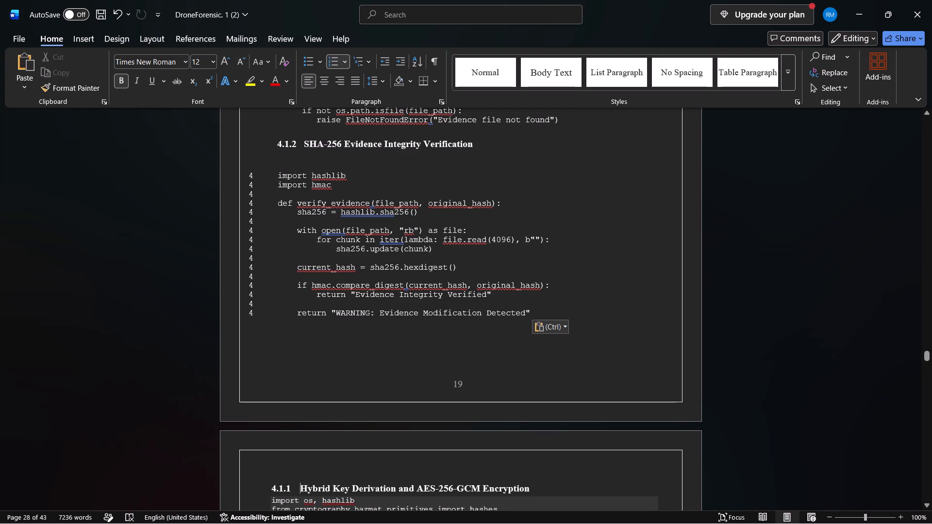
Remove the stray list number 4 from the "import hashlib" line and indent the line with six spaces.
click(252, 181)
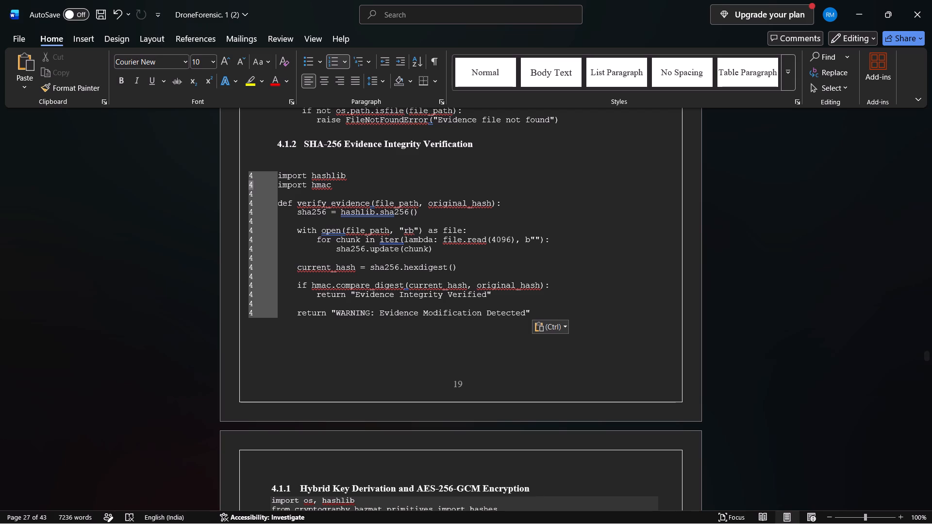
click(264, 206)
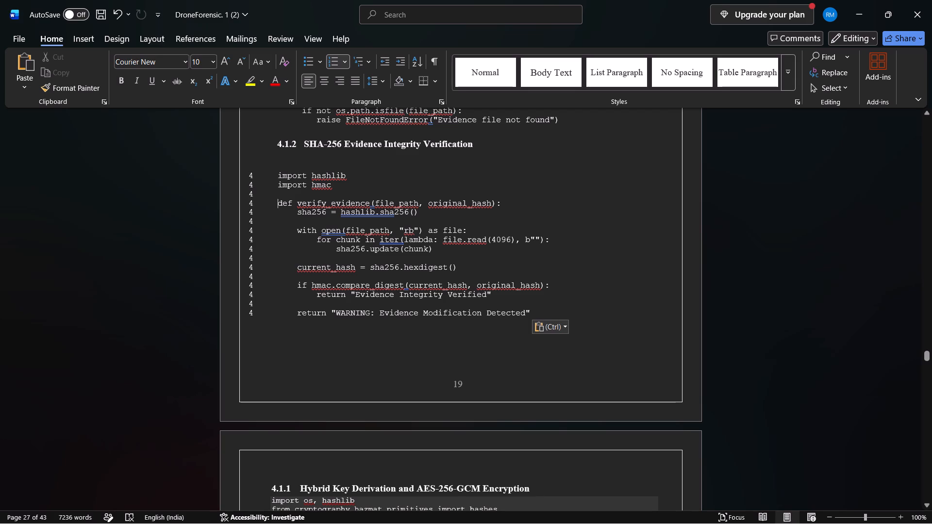
click(259, 175)
key(Left)
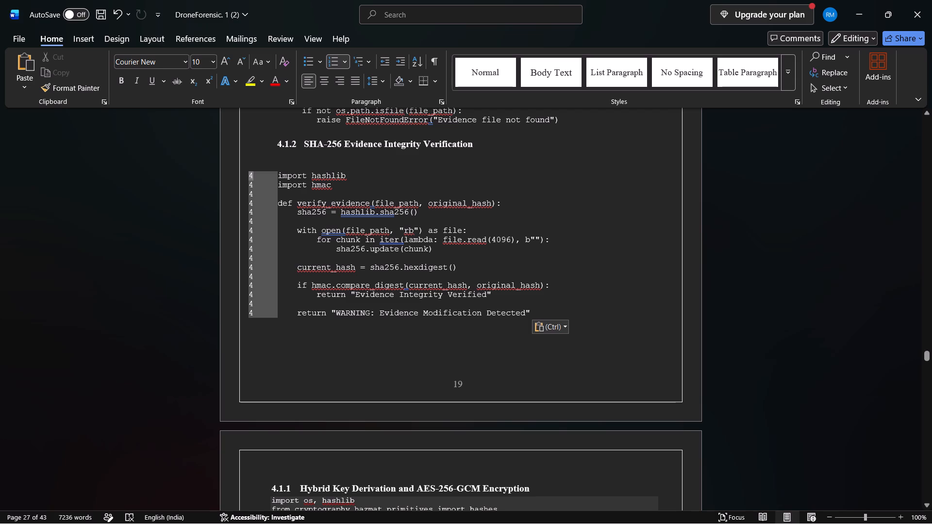
key(BackSpace)
key(space)
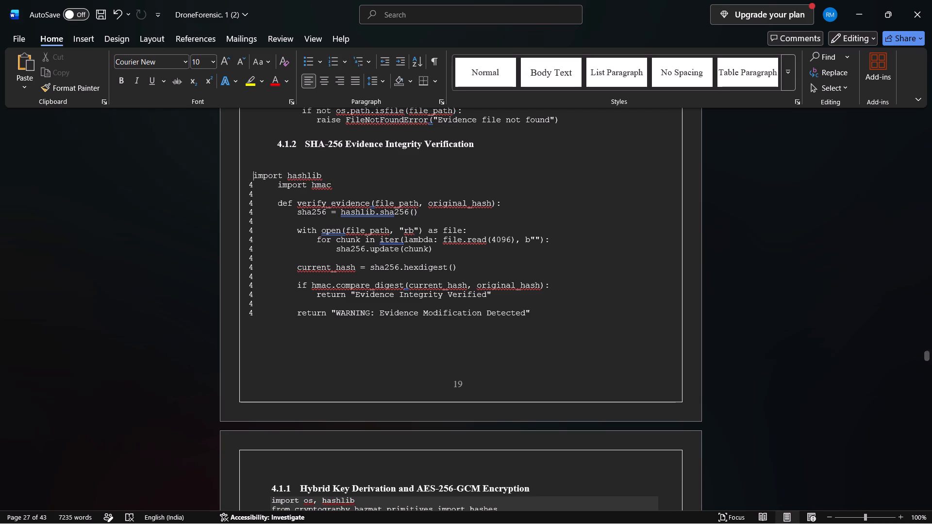
key(space)
key(space)
key(space)
key(space)
key(space)
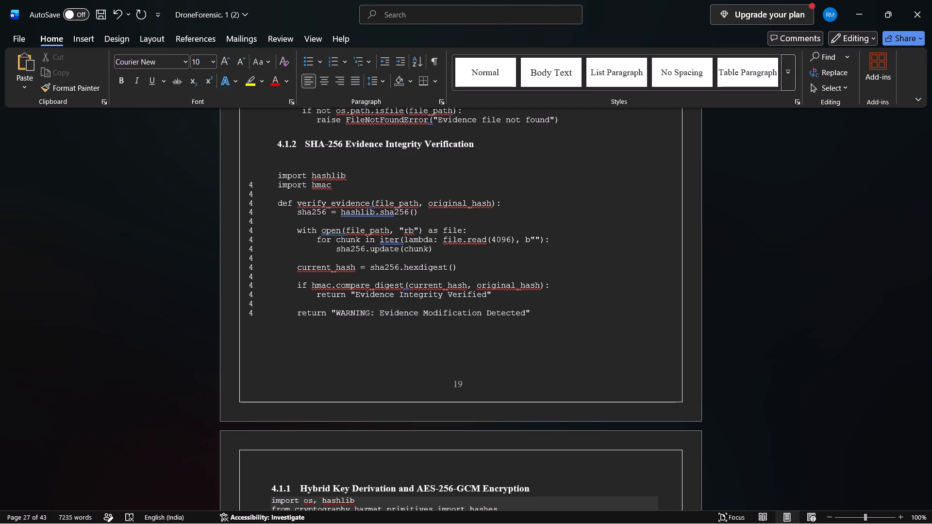
Remove the list numbers from the "import hmac" line and the blank line below it, indenting "import hmac" with six spaces.
key(Down)
key(Left)
key(BackSpace)
key(space)
key(space)
key(space)
key(space)
key(space)
key(space)
key(Down)
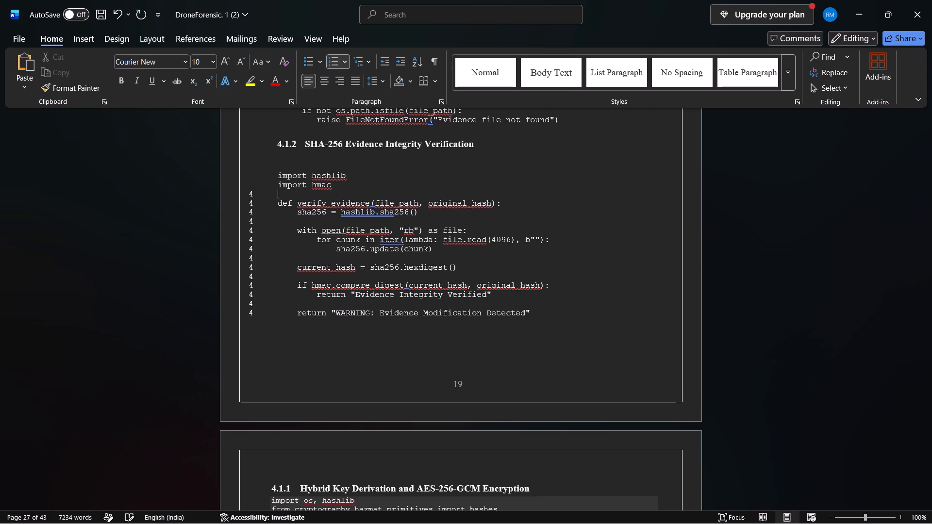
key(Left)
key(BackSpace)
Remove the list number from the "def verify_evidence" line and indent the line with six spaces.
key(Down)
key(Left)
key(BackSpace)
key(space)
key(space)
key(space)
key(space)
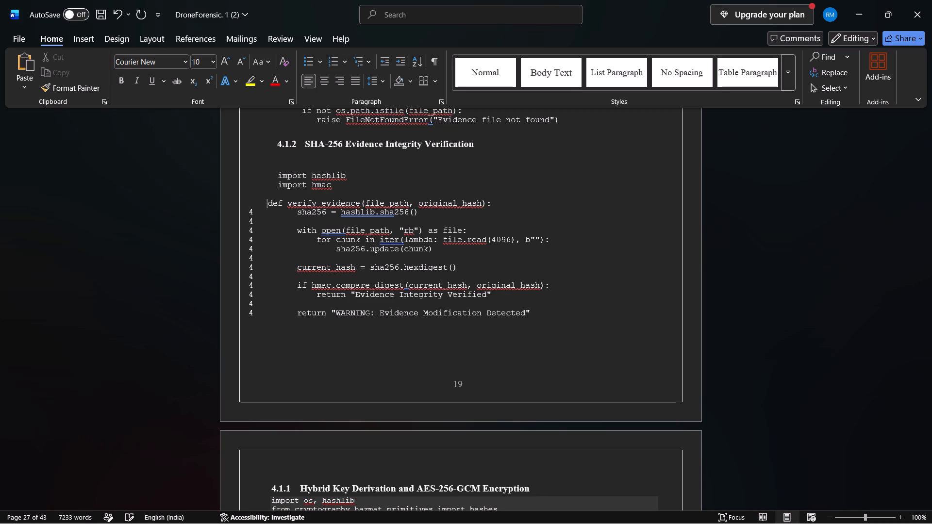
key(space)
key(space)
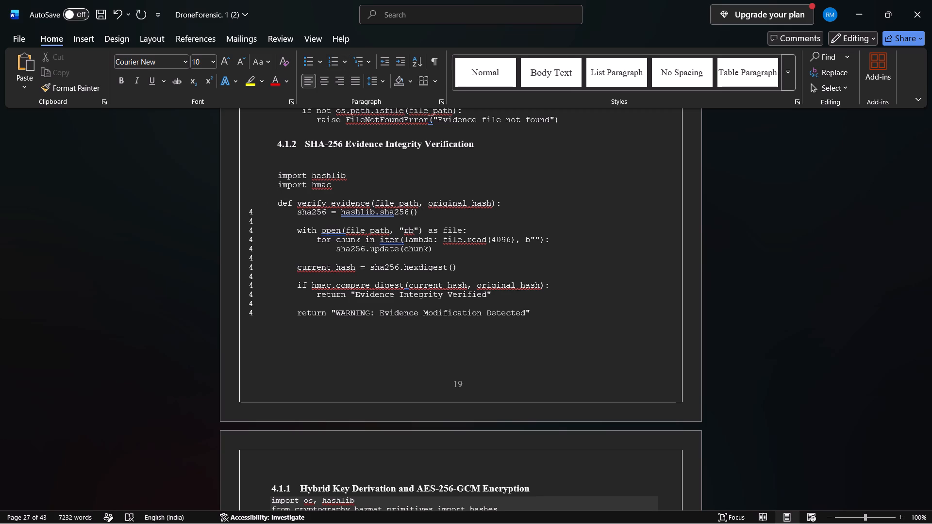
Remove the list numbers from the "sha256 = hashlib.sha256()" line and the blank line below it, adding six spaces before the sha256 line.
key(Down)
key(Left)
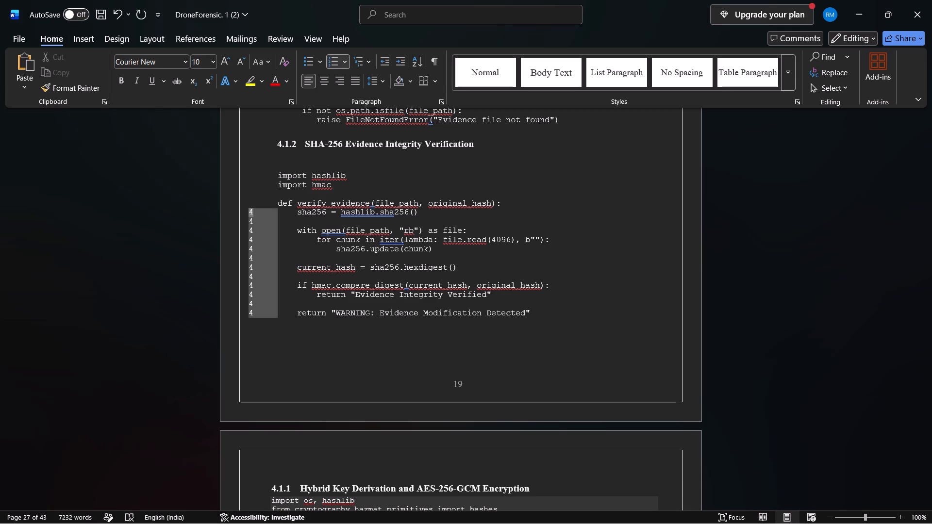
key(BackSpace)
key(space)
key(space)
key(space)
key(space)
key(space)
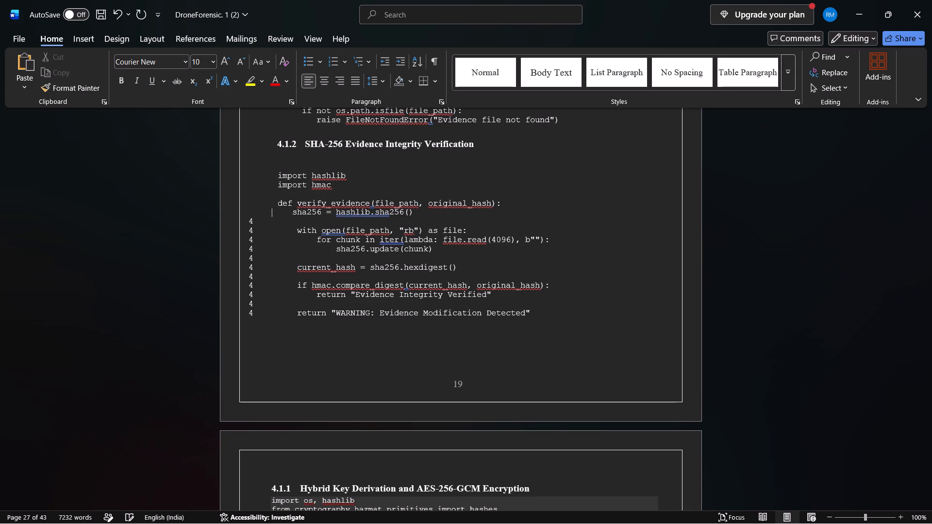
key(space)
key(Down)
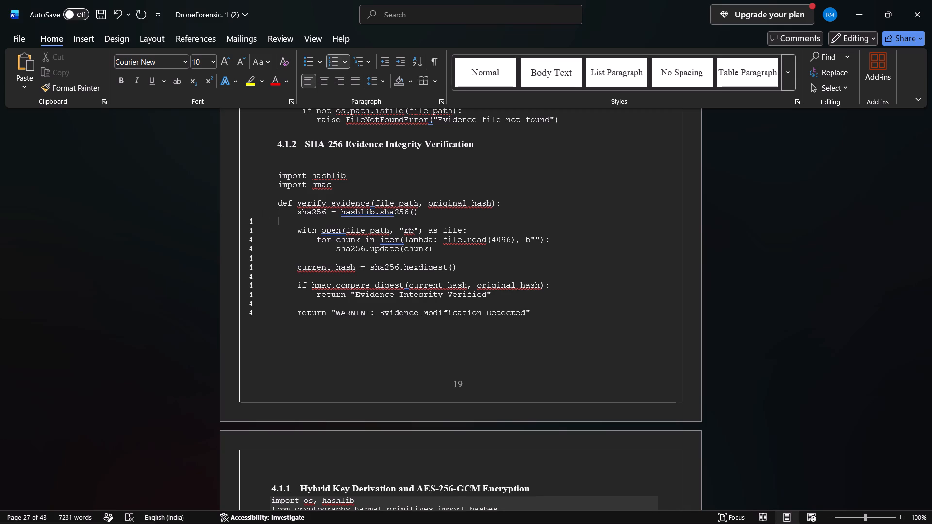
key(Left)
key(BackSpace)
Remove the list number from the "with open(file_path, "rb")" line and indent the line with six spaces.
key(Down)
key(Left)
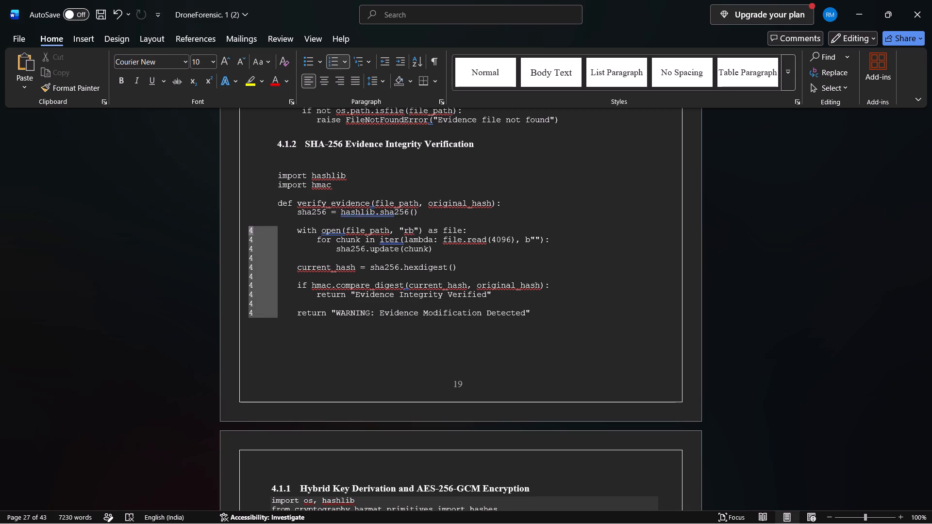
key(Left)
key(Down)
key(Left)
key(BackSpace)
key(space)
key(space)
key(space)
key(space)
key(space)
key(space)
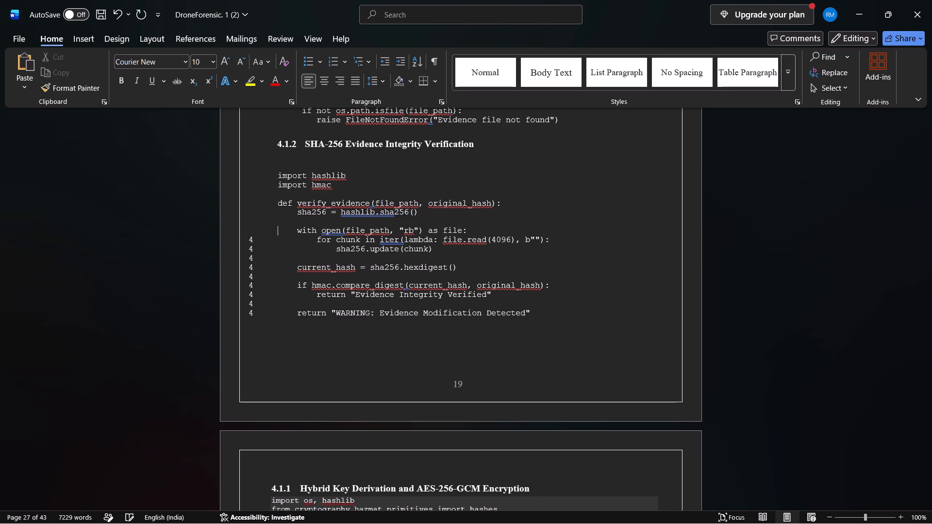
Remove the list number from the "for chunk in iter" line and indent the line with seven spaces.
key(Down)
key(Left)
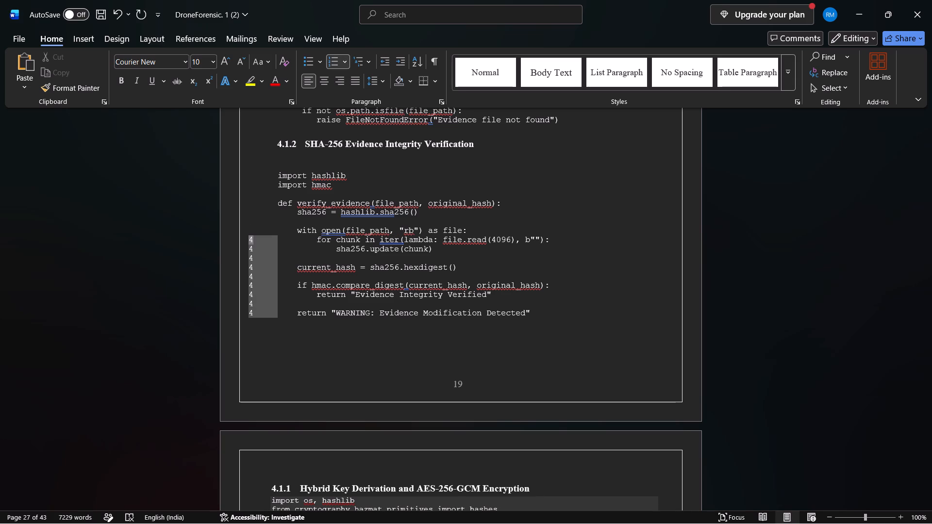
key(BackSpace)
key(space)
key(space)
key(space)
key(space)
key(space)
key(space)
key(space)
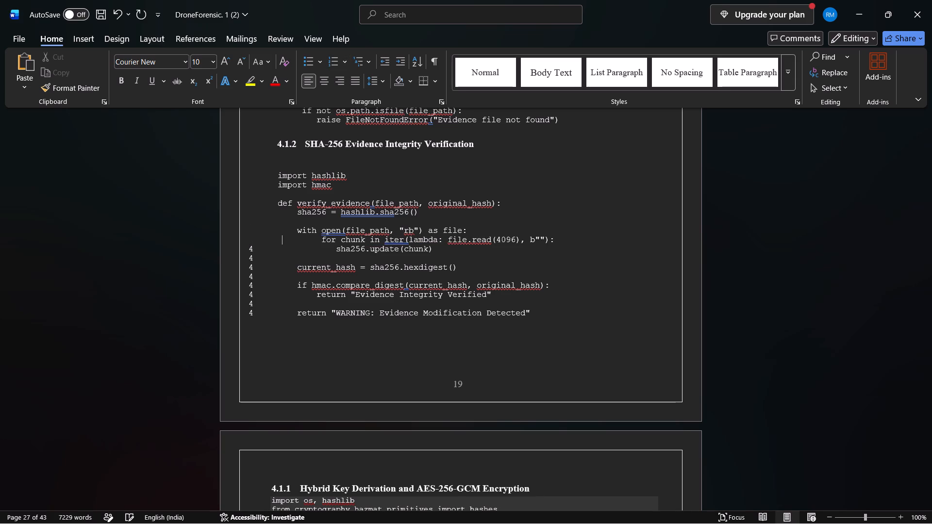
Remove the list number from the "sha256.update(chunk)" line and indent the line with seven spaces.
key(Down)
key(Left)
key(Left)
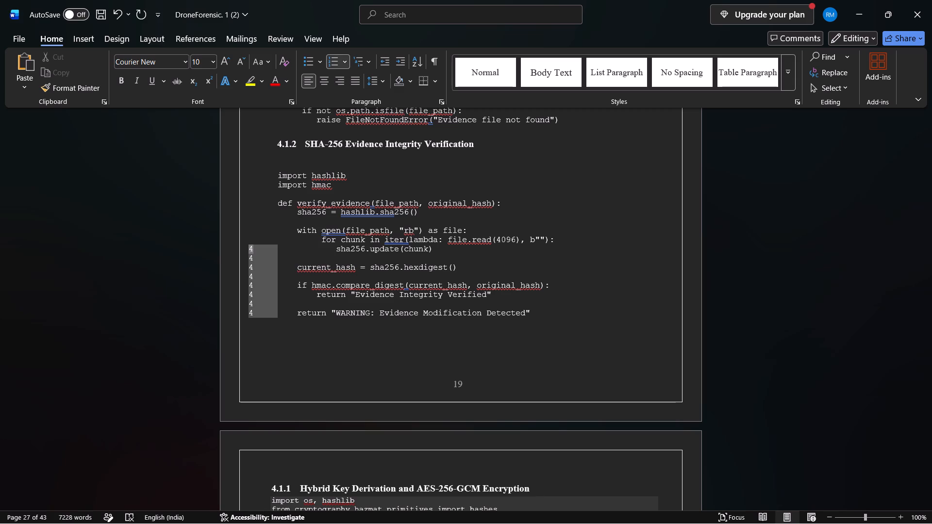
key(BackSpace)
key(space)
key(space)
key(space)
key(space)
key(space)
key(space)
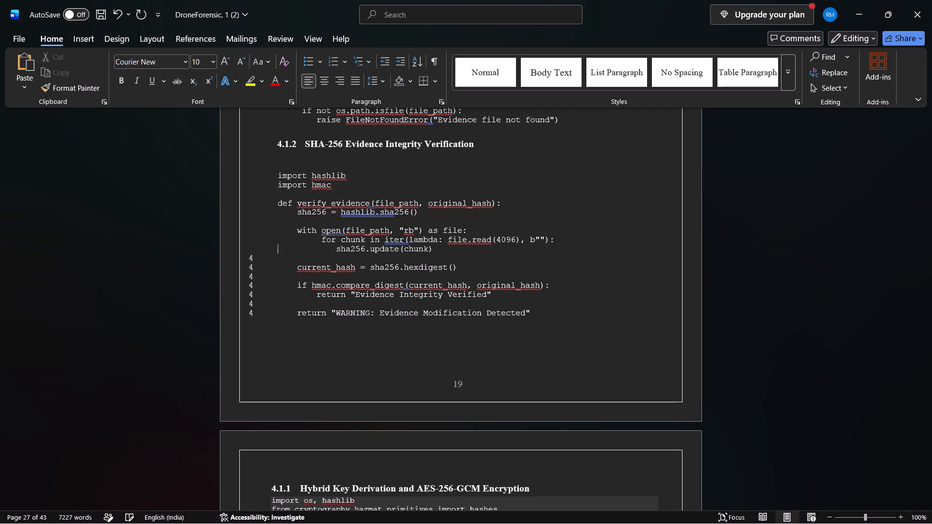
key(space)
Remove the list numbers from the blank line after "sha256.update(chunk)" and the "current_hash" line, indenting the "current_hash" line with six spaces.
key(Down)
key(Left)
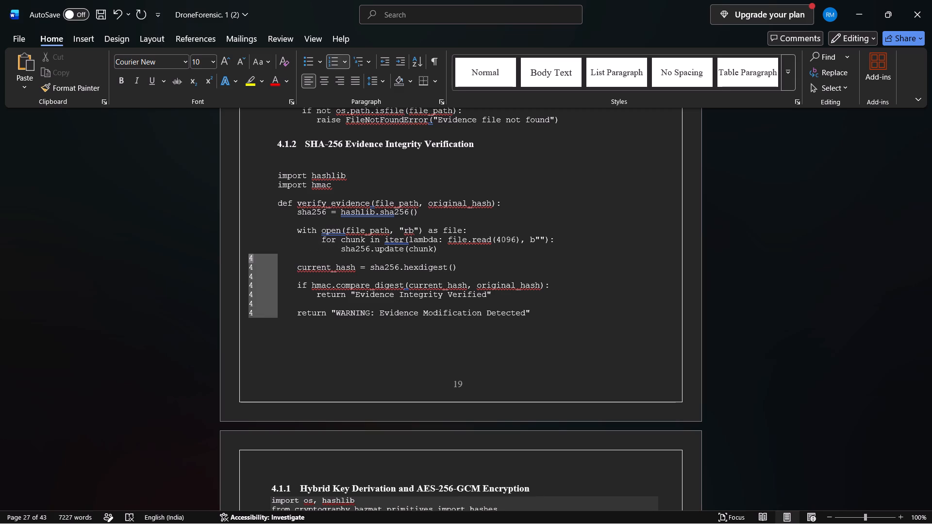
key(BackSpace)
key(Down)
key(Left)
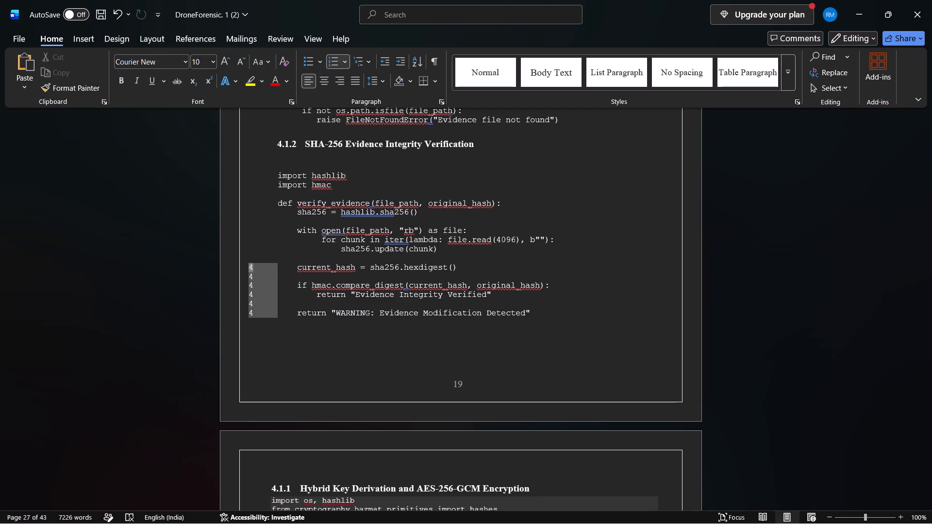
key(BackSpace)
key(space)
key(space)
key(space)
key(space)
key(space)
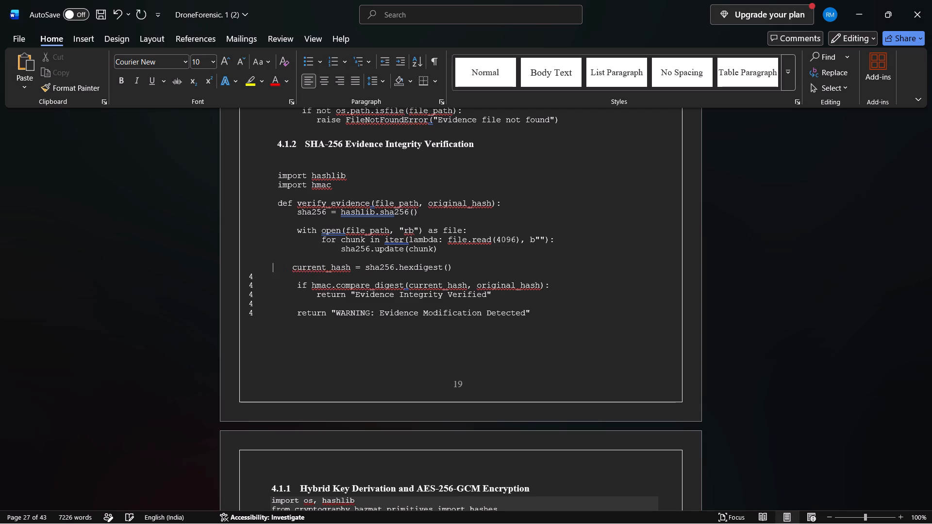
key(space)
Remove the list numbers from the blank line after "current_hash" and the "if hmac.compare_digest" line, indenting the if line with six spaces.
key(Down)
key(Left)
key(BackSpace)
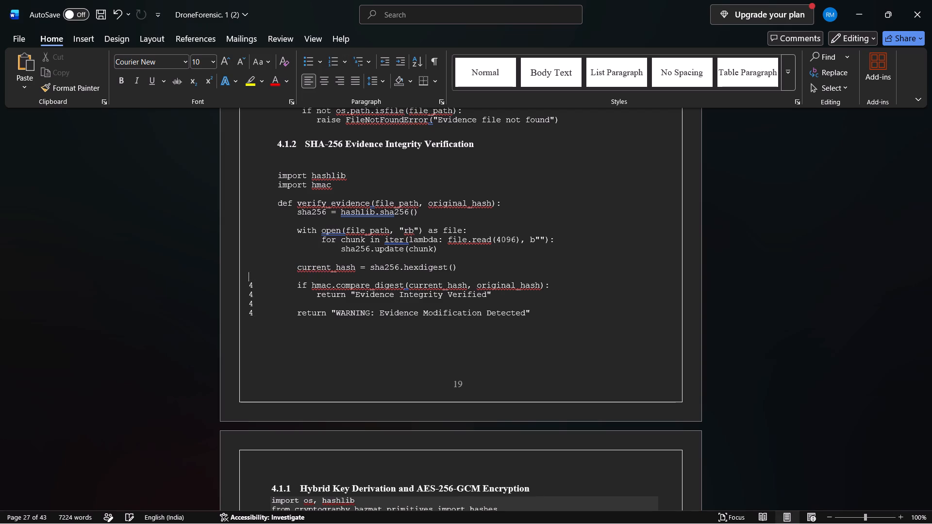
key(Down)
key(Left)
key(BackSpace)
key(space)
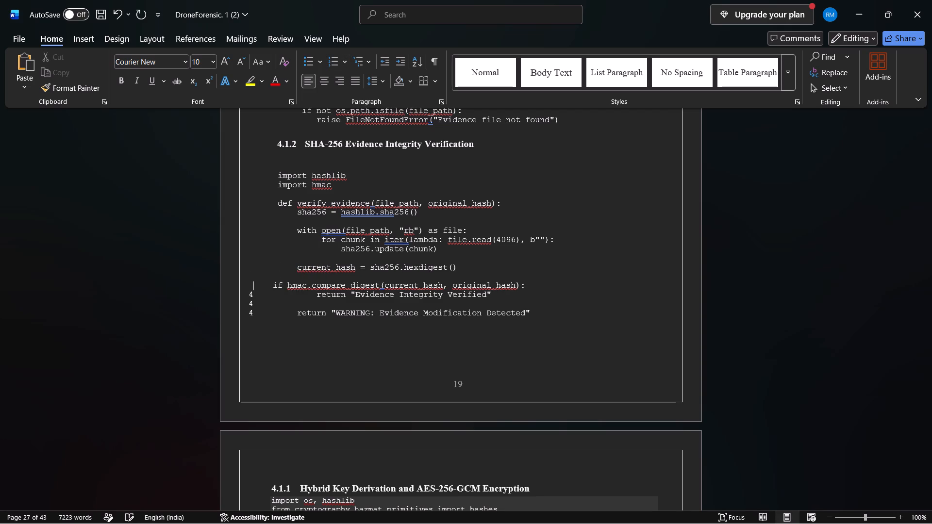
key(space)
key(space)
key(space)
key(space)
key(space)
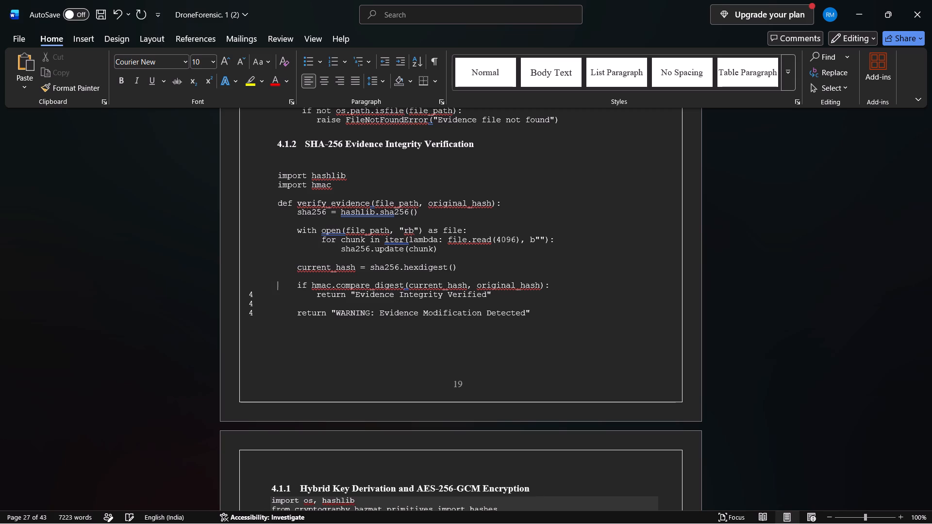
Remove the list number from the return "Evidence Integrity Verified" line and indent the line with five spaces.
key(Down)
key(Left)
key(BackSpace)
key(space)
key(space)
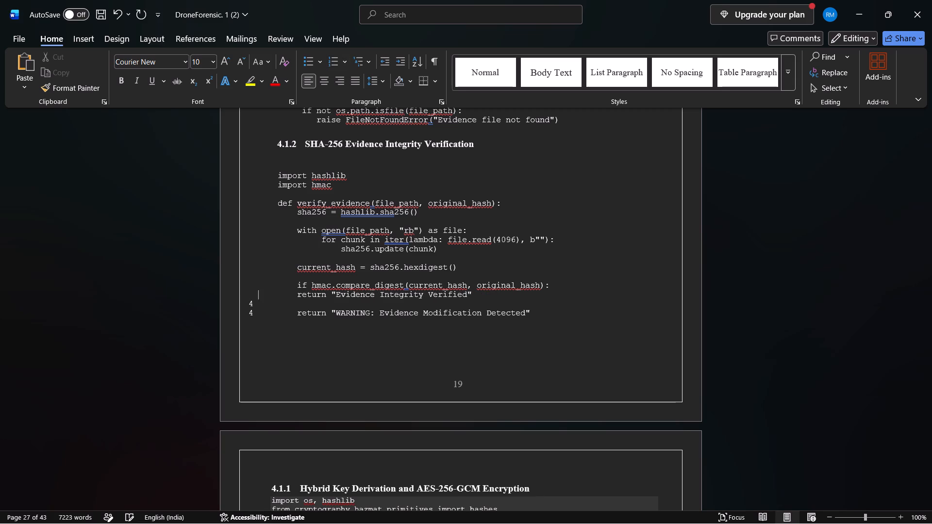
key(space)
key(space)
key(space)
Remove the list numbers from the last blank line and the return "WARNING: Evidence Modification Detected" line, indenting the return line with six spaces.
key(Down)
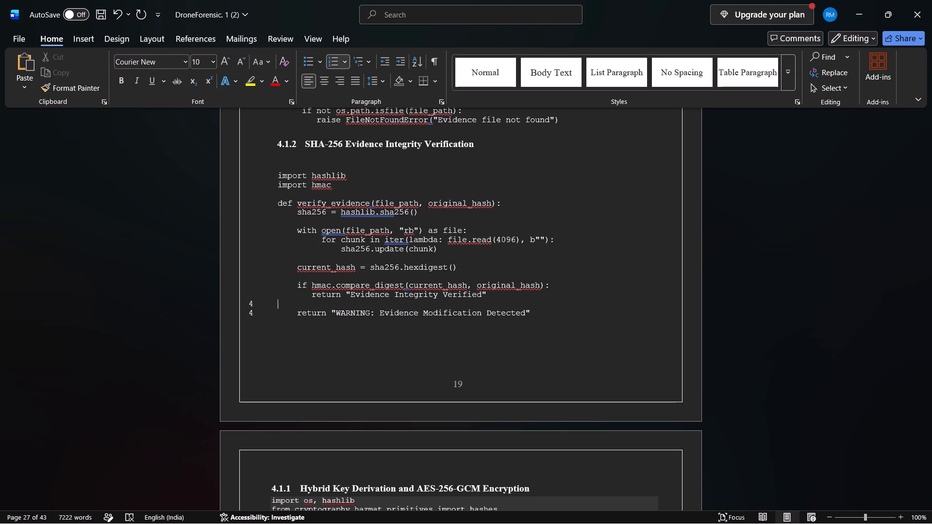
key(Left)
key(BackSpace)
key(Down)
key(Left)
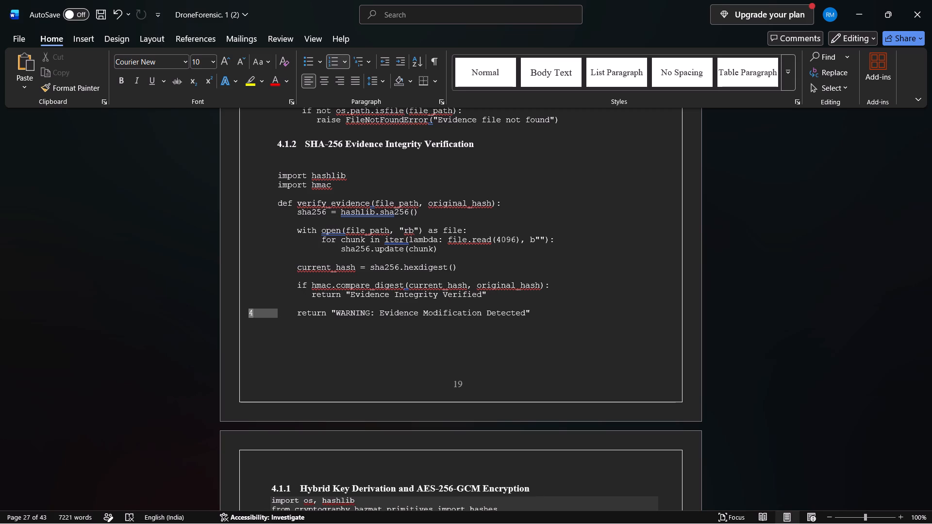
key(BackSpace)
key(space)
key(space)
key(space)
key(space)
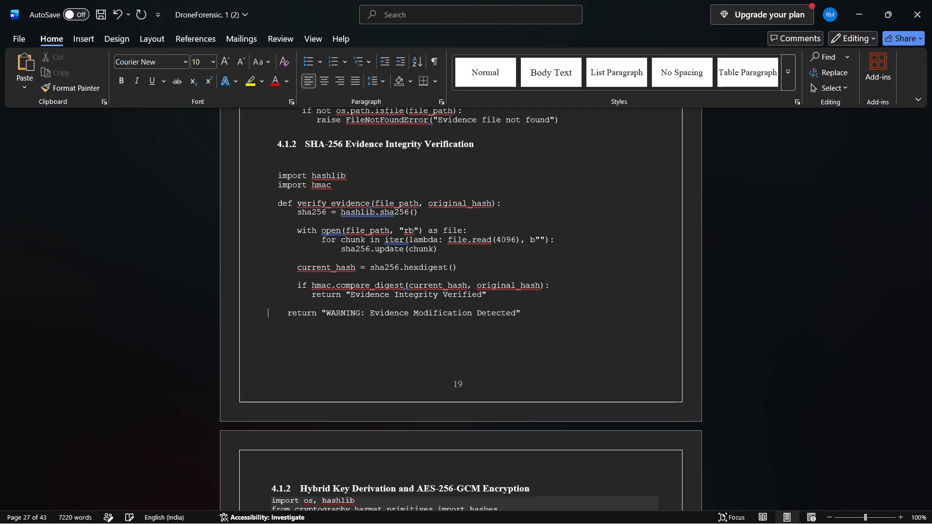
key(space)
key(space)
Review the cleaned 4.1.1 and 4.1.2 code blocks and the leftover encryption and HMAC sections that follow them.
scroll(259, 175, down, 1)
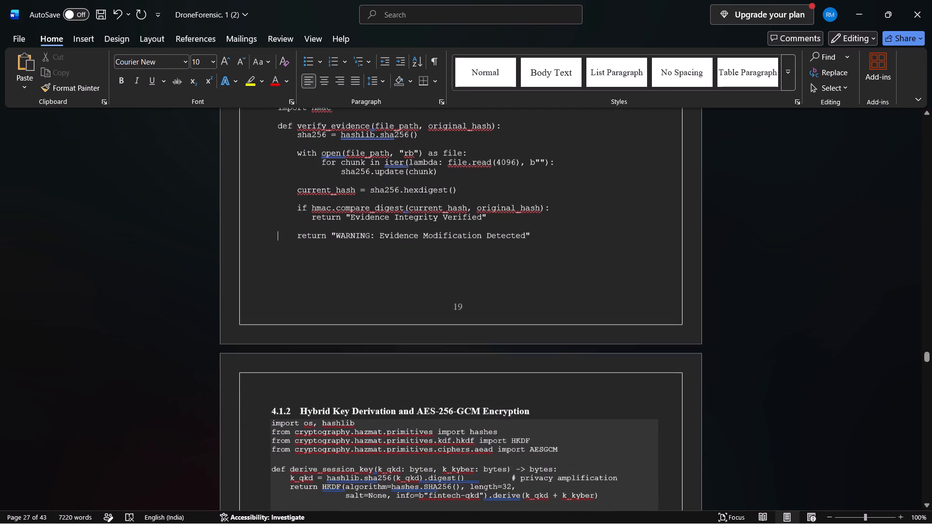
scroll(259, 175, down, 1)
scroll(259, 175, up, 2)
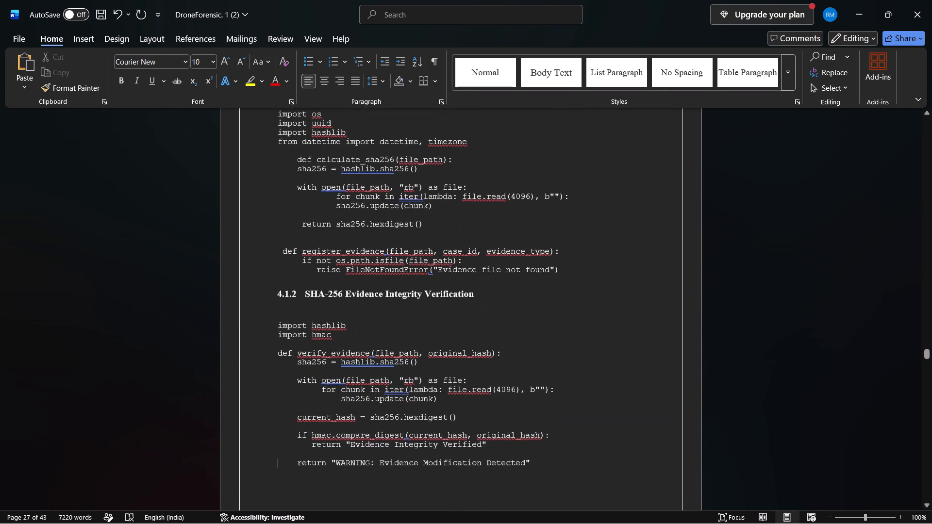
scroll(259, 175, up, 1)
scroll(259, 175, down, 2)
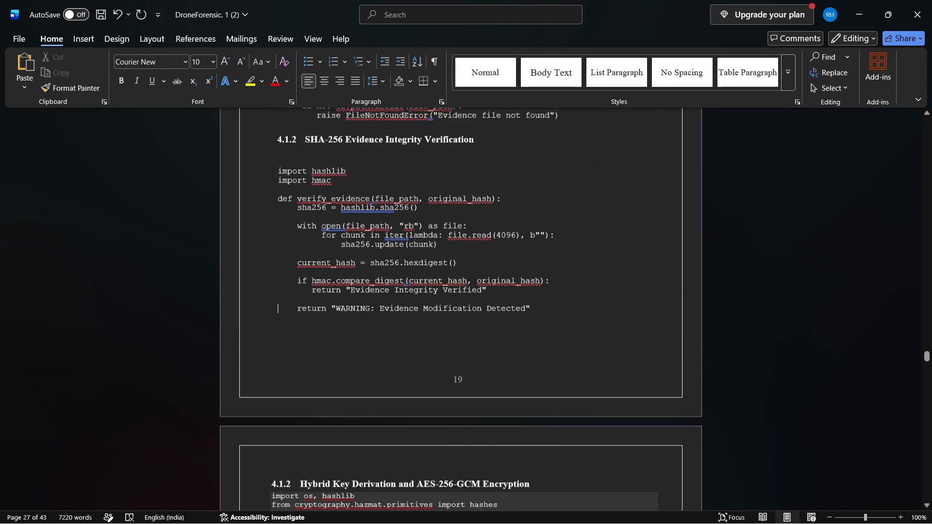
scroll(259, 175, up, 1)
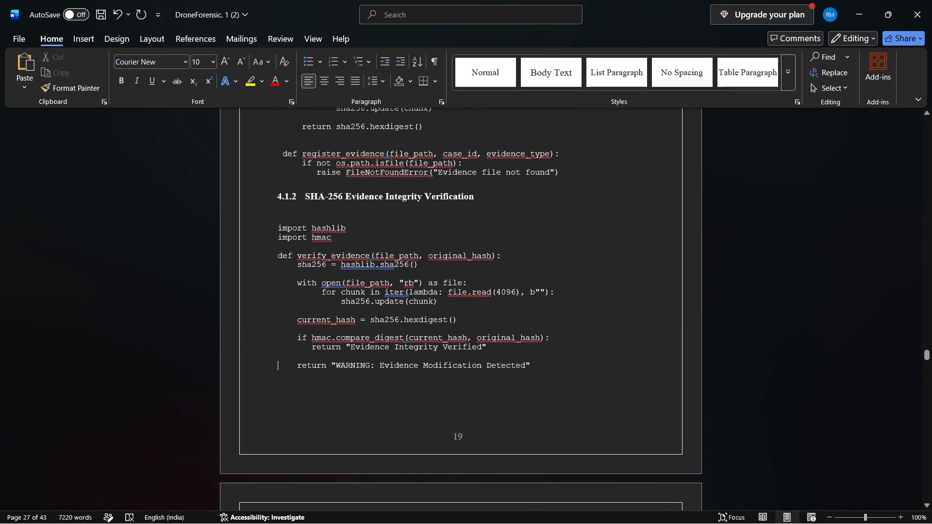
click(259, 175)
scroll(259, 175, down, 2)
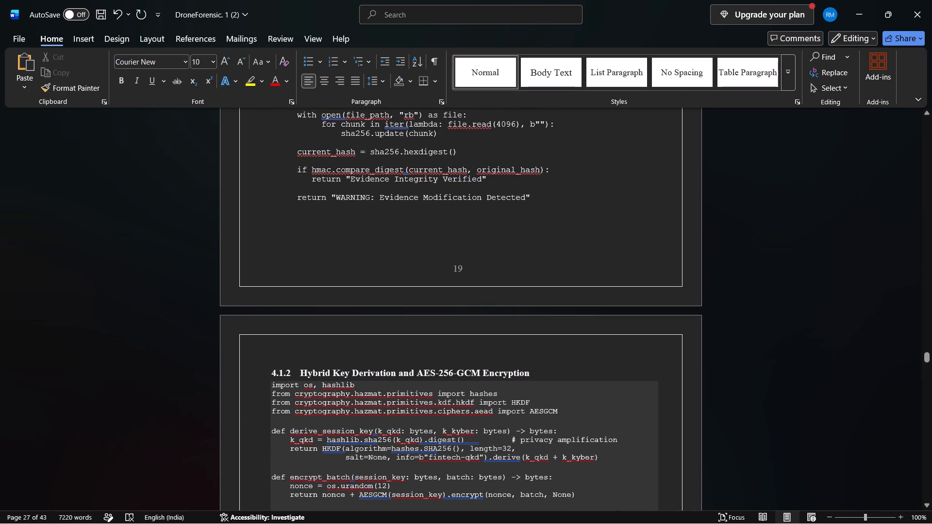
scroll(259, 175, up, 1)
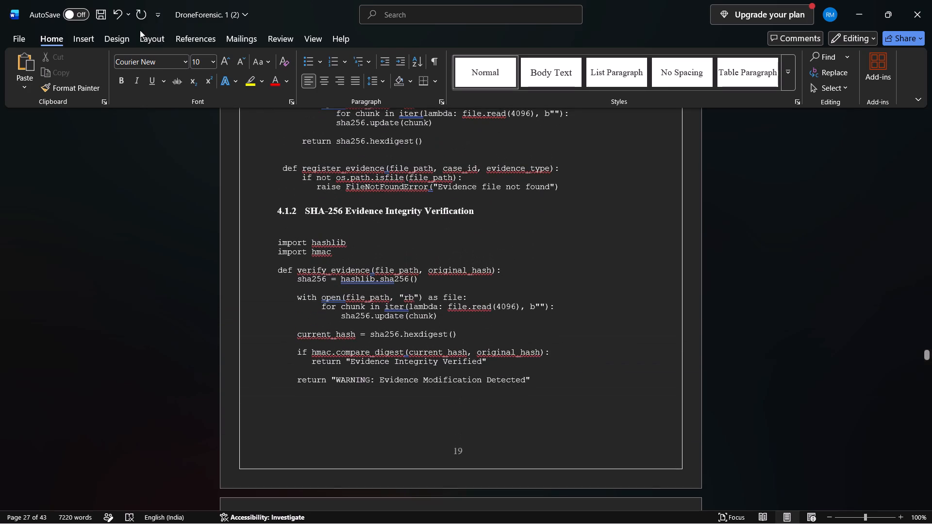
click(299, 211)
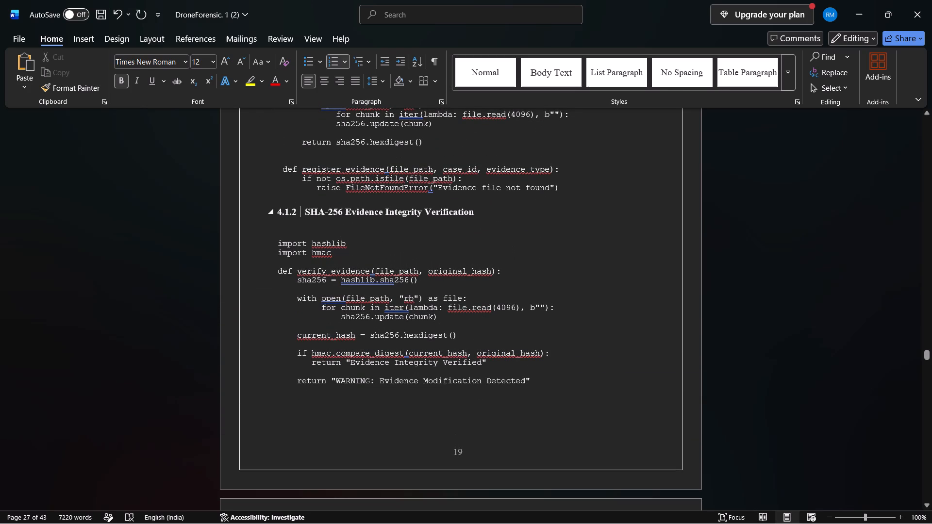
scroll(299, 211, up, 1)
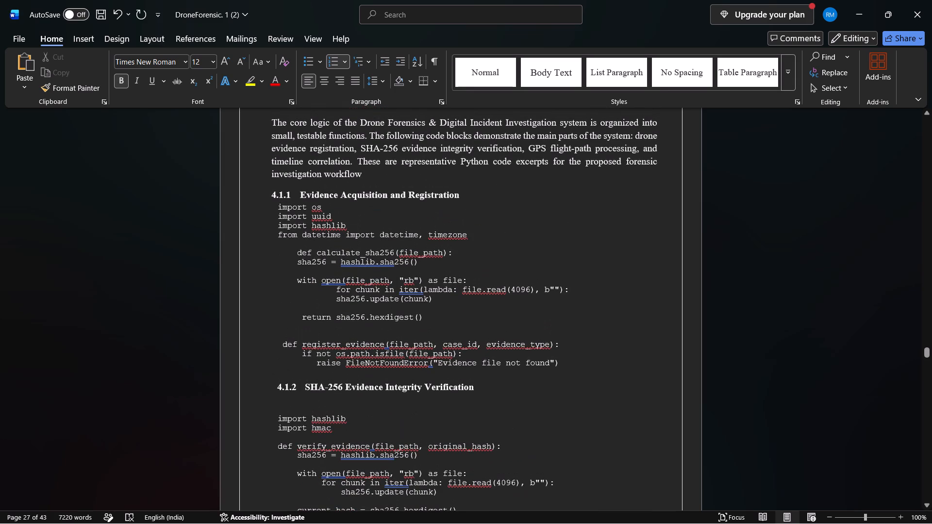
scroll(299, 211, down, 3)
scroll(299, 211, up, 1)
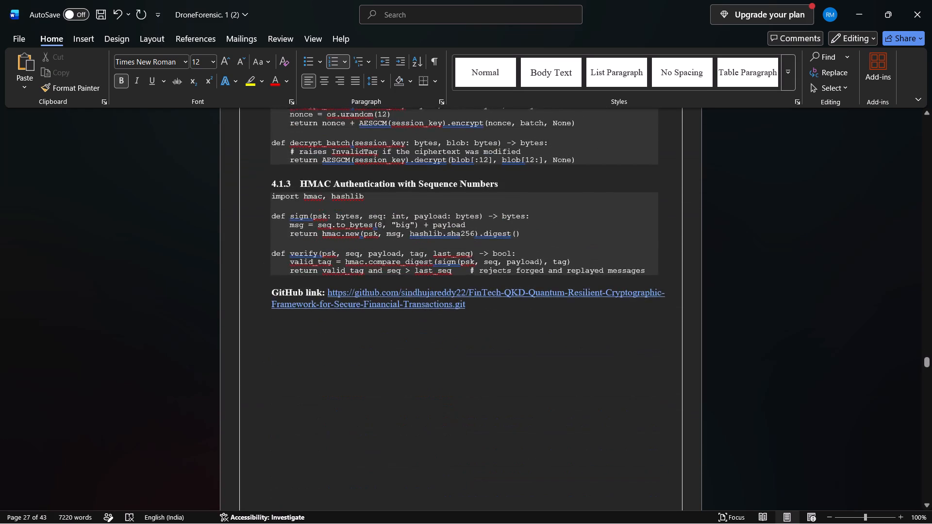
scroll(299, 211, up, 1)
click(291, 360)
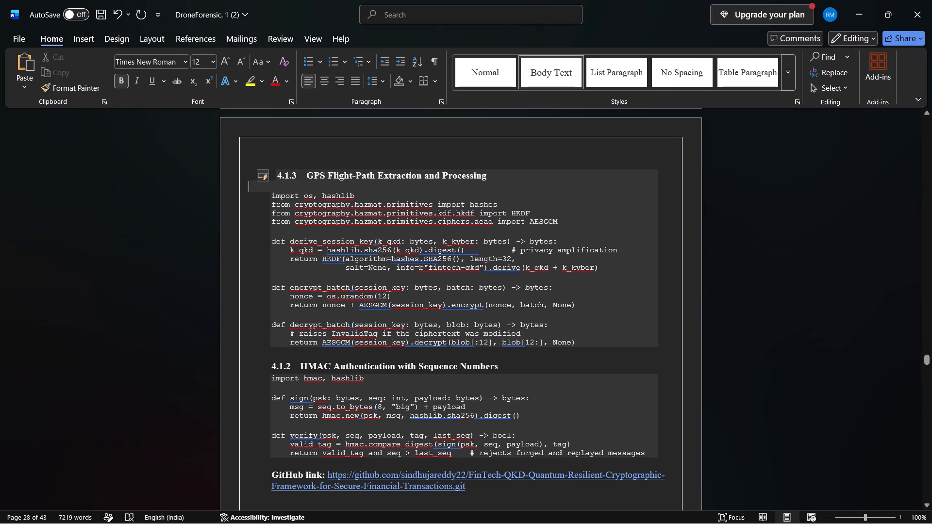
drag(271, 191, 547, 336)
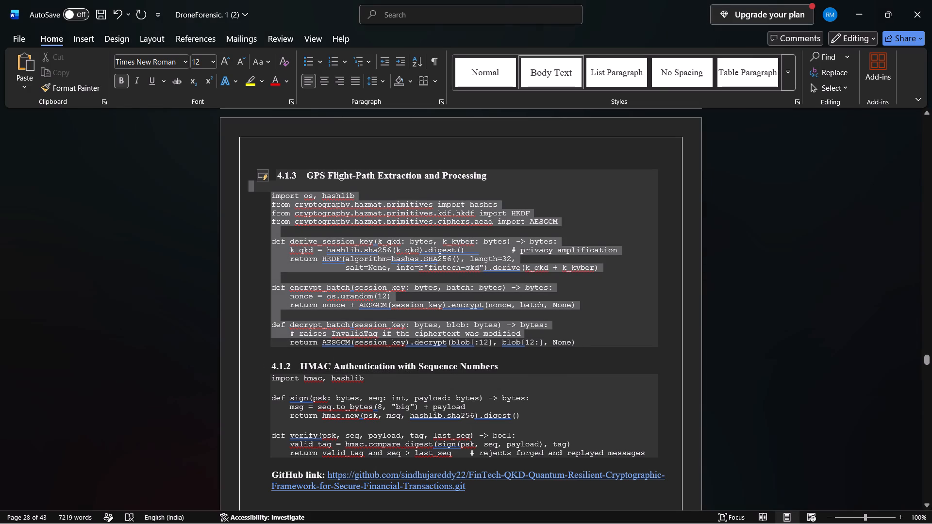
drag(547, 336, 575, 341)
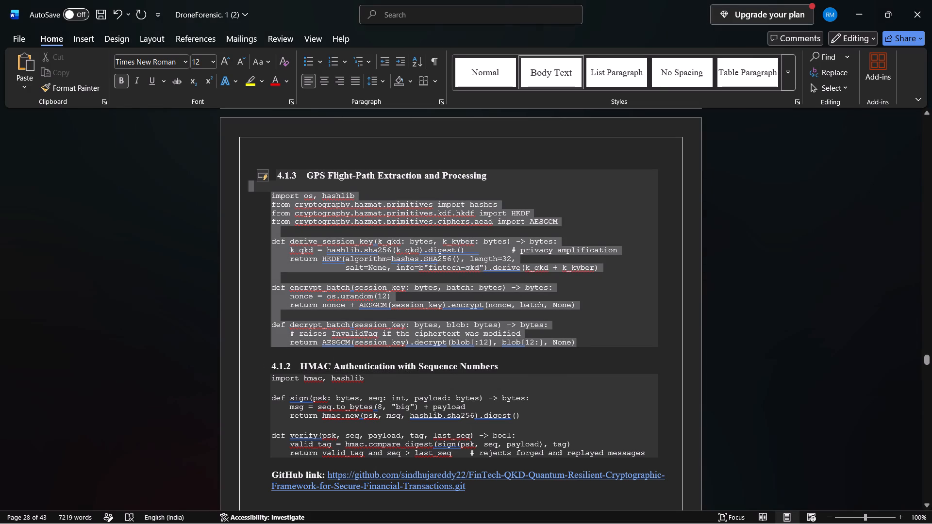
drag(575, 341, 578, 341)
key(ctrl+v)
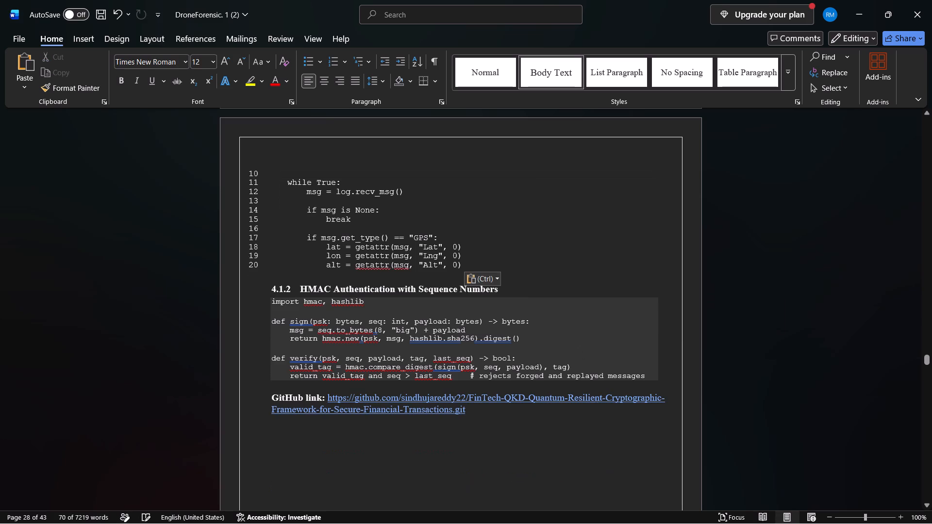
Insert two blank lines between the return "WARNING: Evidence Modification Detected" line and the 4.1.3 heading.
scroll(485, 270, up, 2)
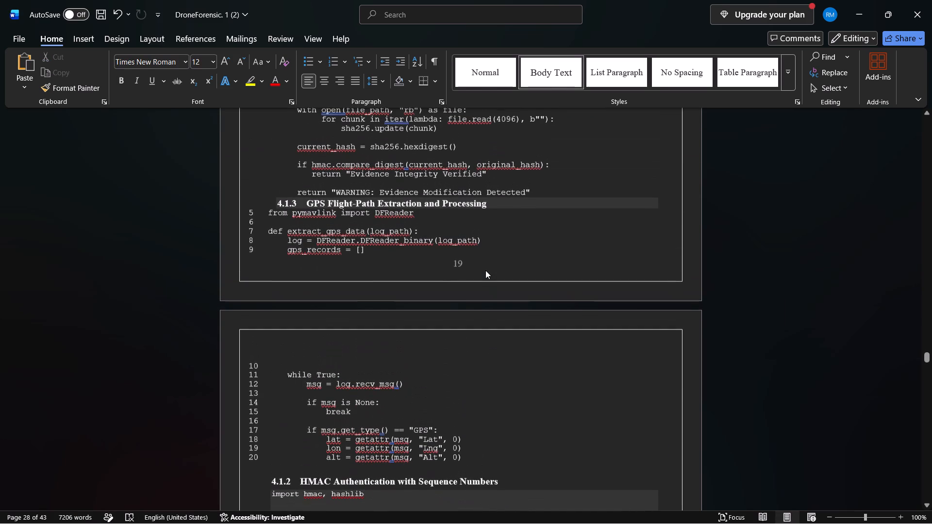
click(542, 191)
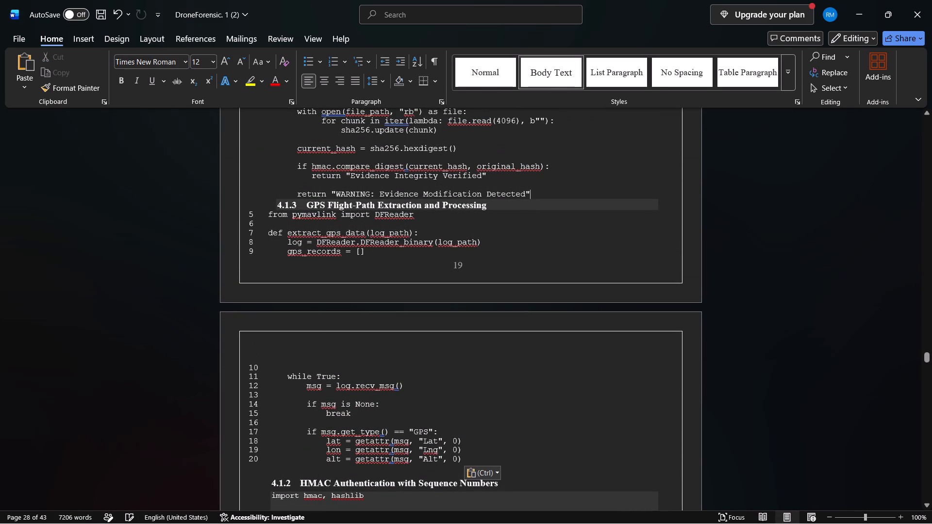
key(Return)
key(Return)
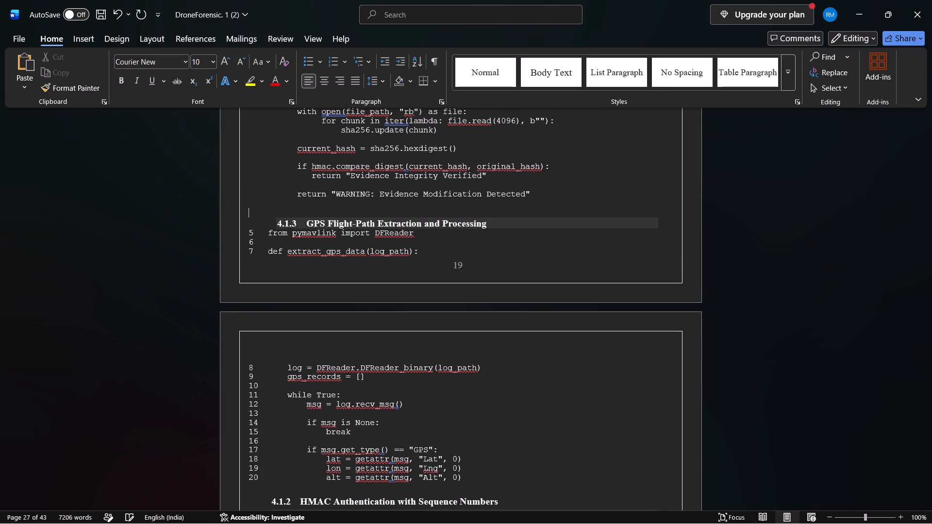
Add two blank lines without list numbers between the 4.1.3 GPS Flight-Path Extraction and Processing heading and its code.
click(260, 229)
key(Up)
key(Right)
key(Right)
key(Right)
key(Right)
key(Right)
key(Right)
key(Right)
key(Right)
key(Right)
key(Right)
key(Right)
key(Right)
key(Right)
key(Right)
key(Right)
key(Right)
key(Right)
key(Right)
key(Right)
key(Right)
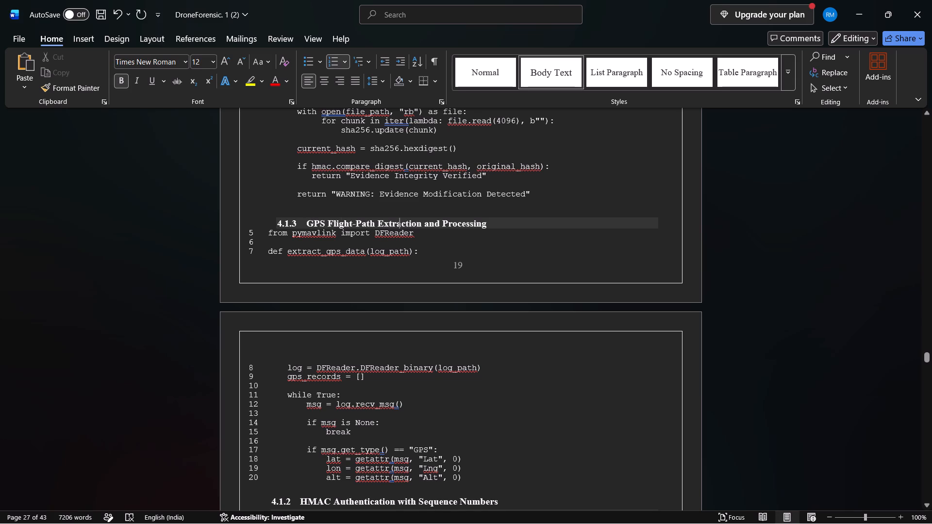
key(Return)
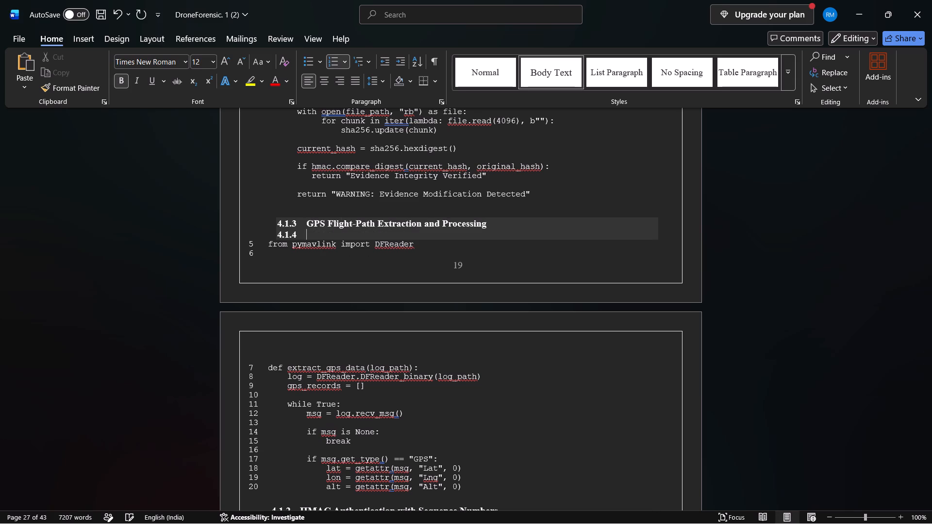
key(Return)
key(Return)
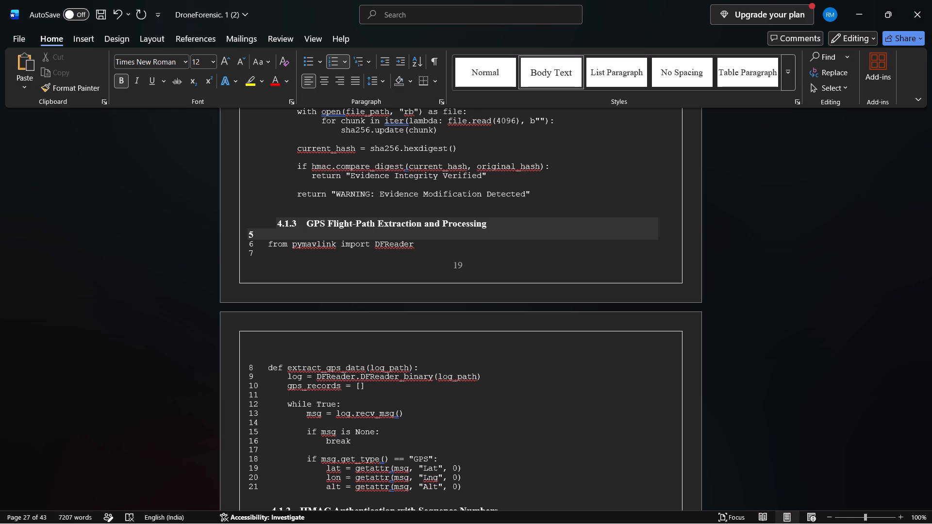
key(Return)
key(Return)
Remove the list number from the "from pymavlink import DFReader" line and indent it with six spaces.
key(Down)
key(Left)
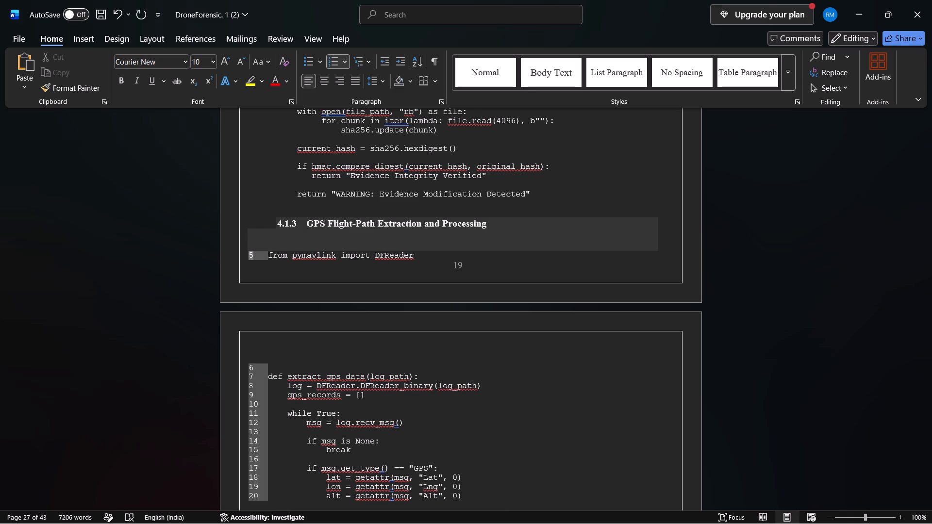
key(BackSpace)
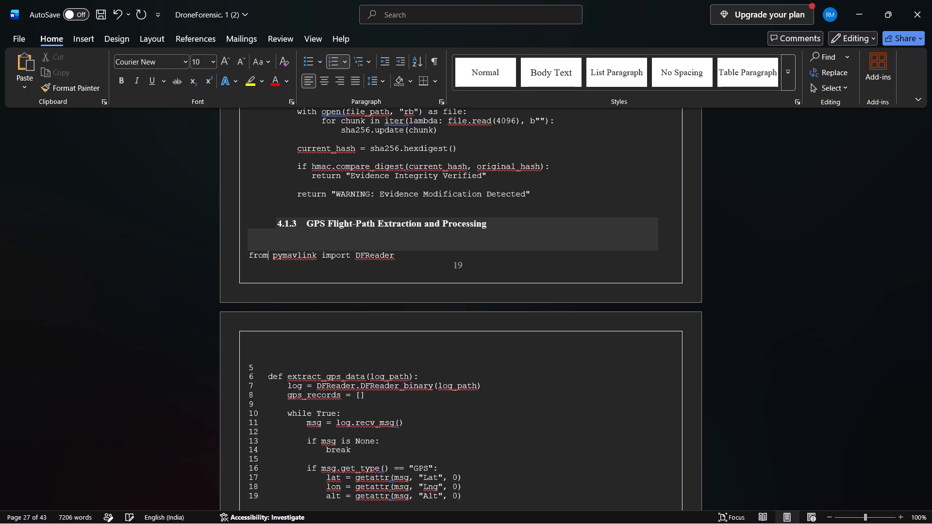
key(space)
key(space)
key(space)
key(space)
key(space)
key(space)
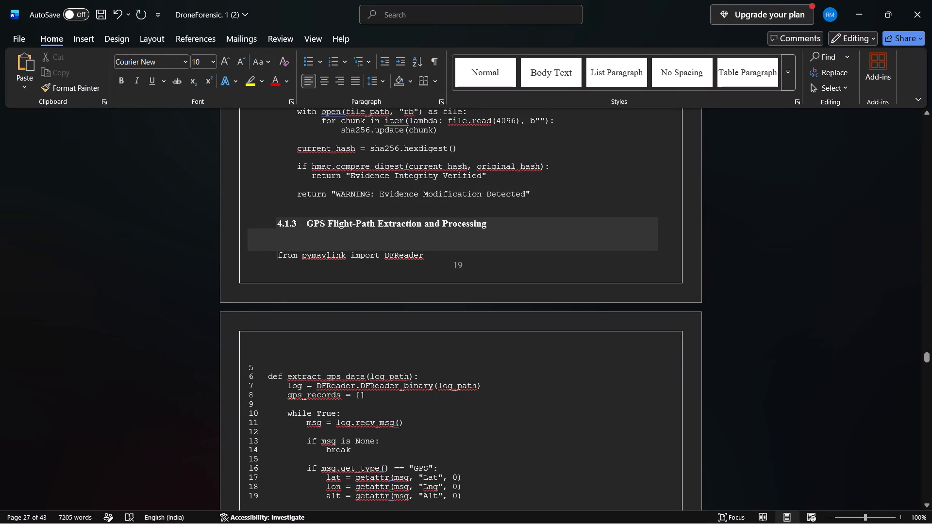
Insert another blank line above the 4.1.3 heading so that it starts on the following page.
click(464, 210)
key(Return)
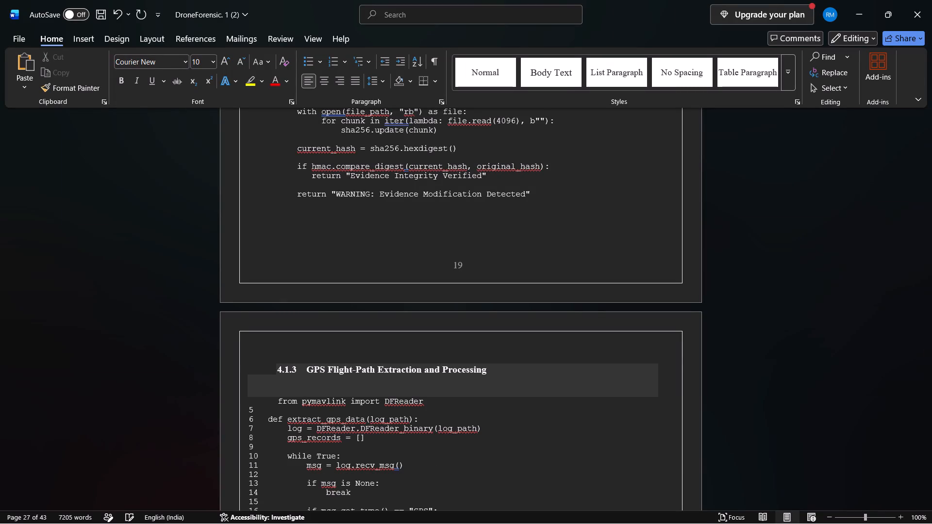
Remove the list numbers from the blank line below the import and the "def extract_gps_data" line, indenting the def line with six spaces.
scroll(464, 210, down, 1)
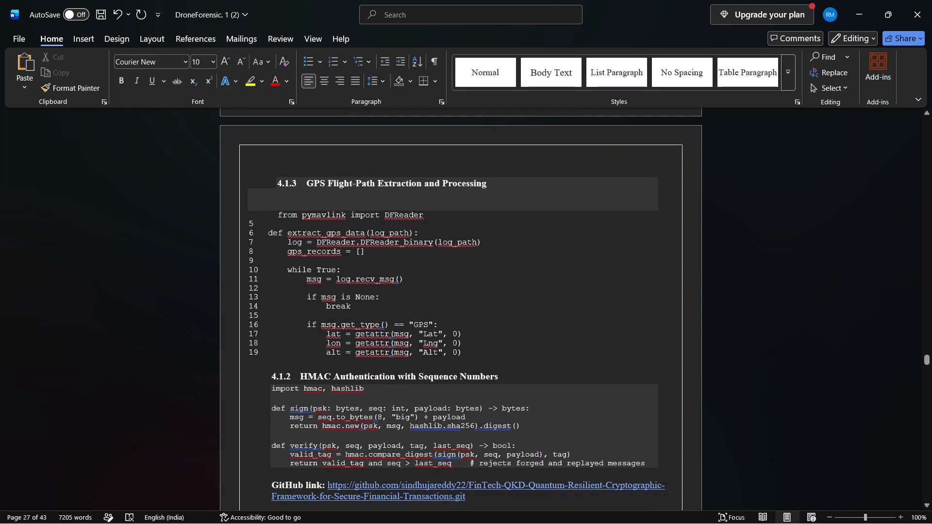
click(260, 225)
key(Left)
key(BackSpace)
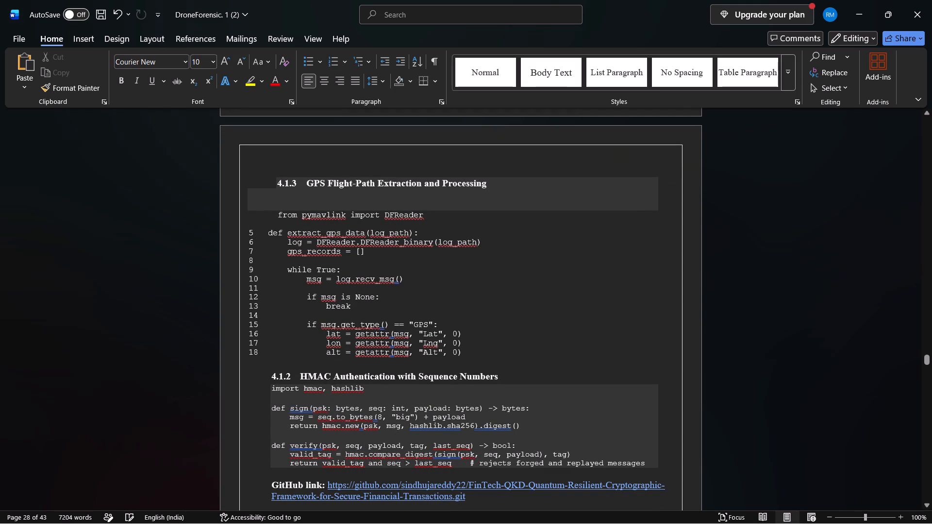
key(Down)
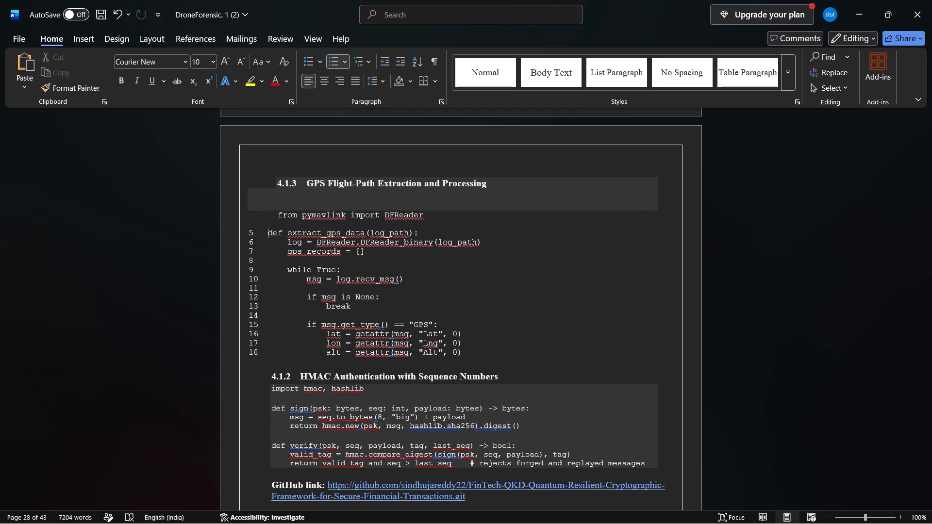
key(Left)
key(BackSpace)
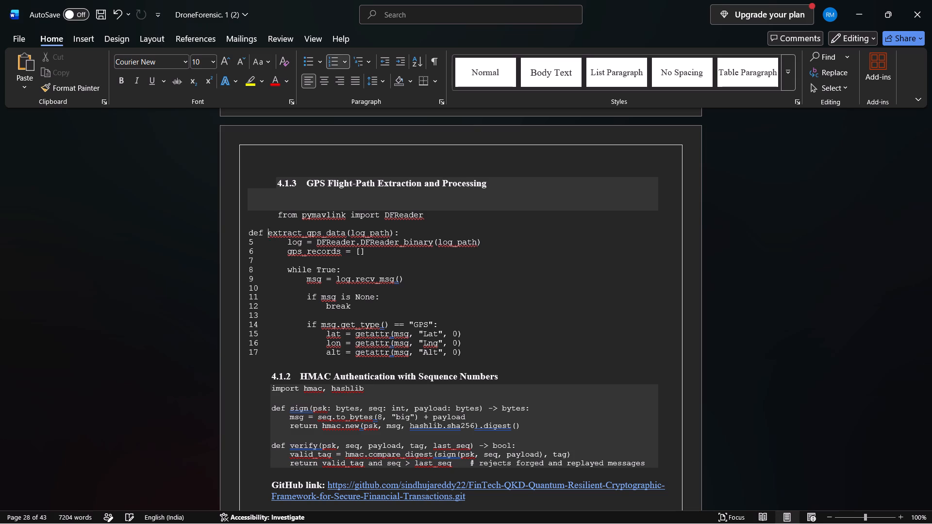
key(space)
key(space)
key(space)
key(space)
key(space)
key(space)
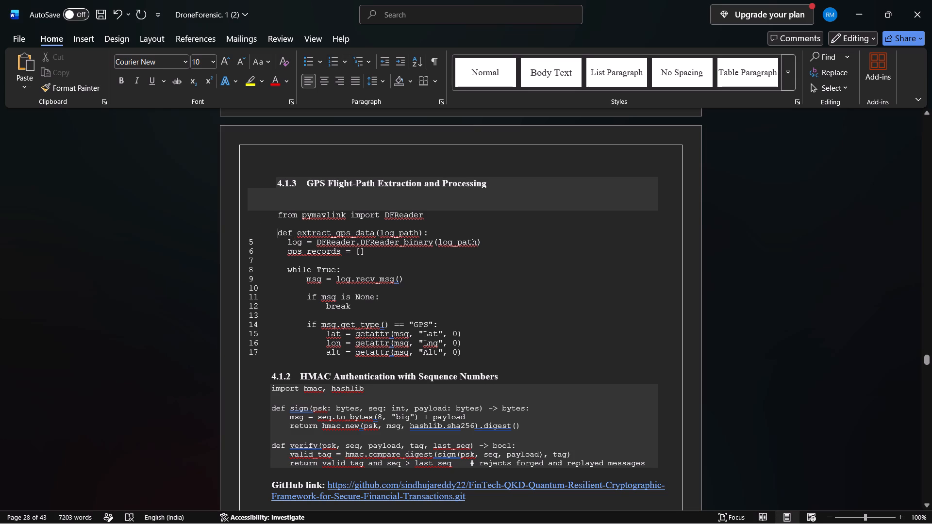
Apply the Normal style to the code from the def line through the "alt = getattr" line to clear the remaining list numbers.
drag(271, 230, 402, 359)
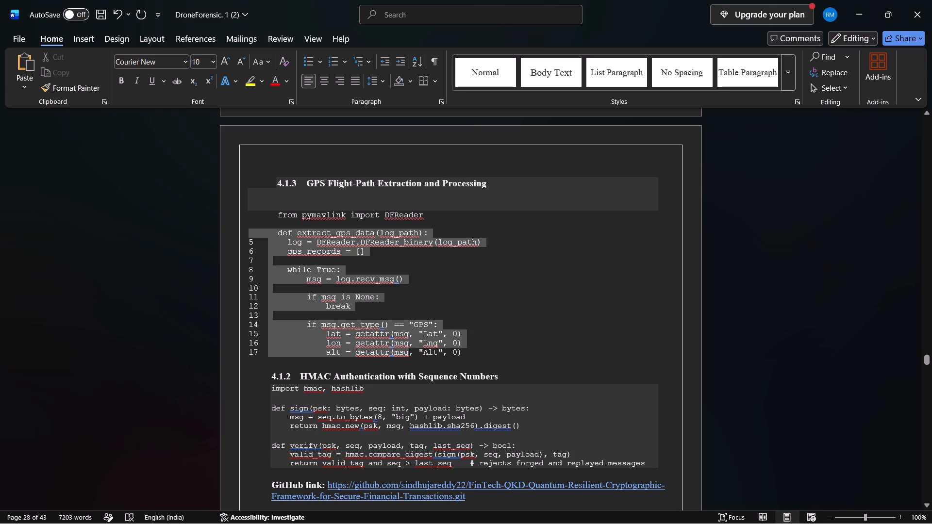
drag(402, 359, 422, 360)
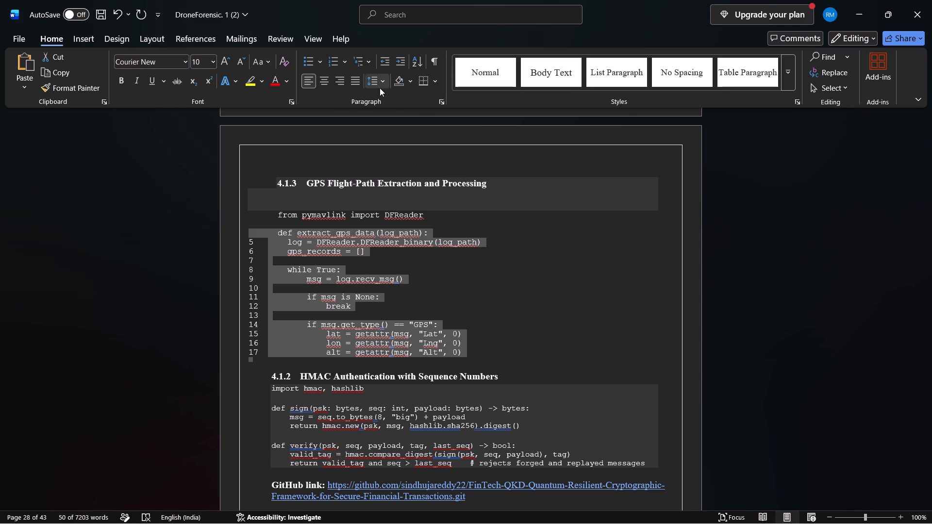
click(485, 67)
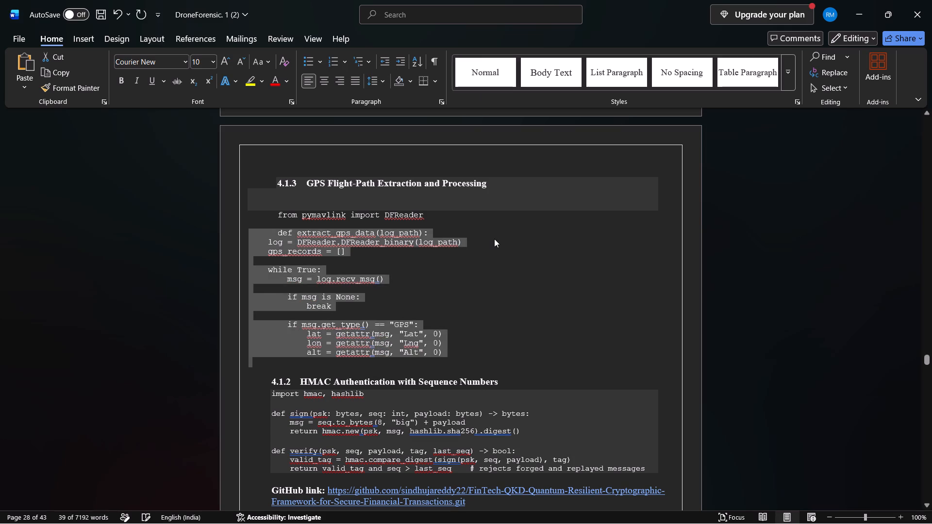
click(494, 239)
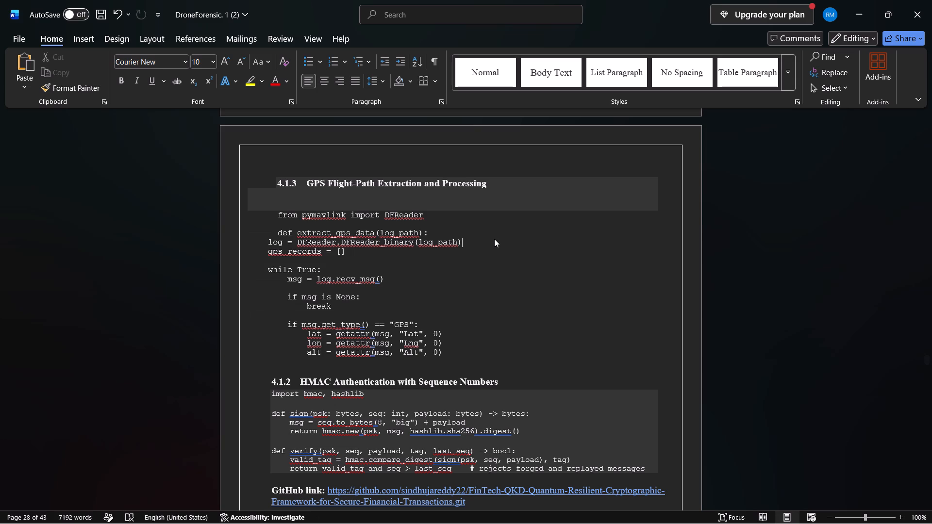
Indent the "log = DFReader.DFReader_binary" and "gps_records = []" lines by two more spaces each.
click(269, 240)
key(space)
key(space)
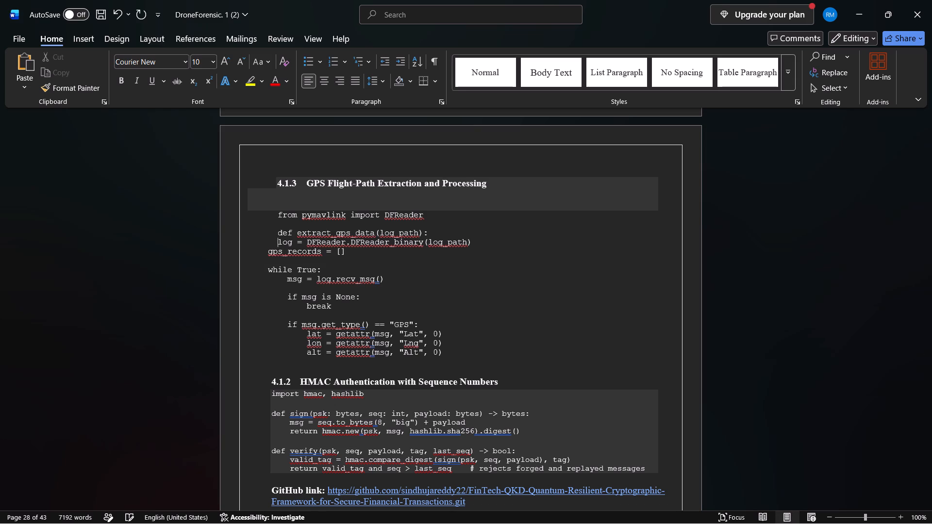
click(265, 249)
key(space)
key(space)
Reduce the indent of the "from pymavlink import DFReader" line to four spaces.
click(279, 214)
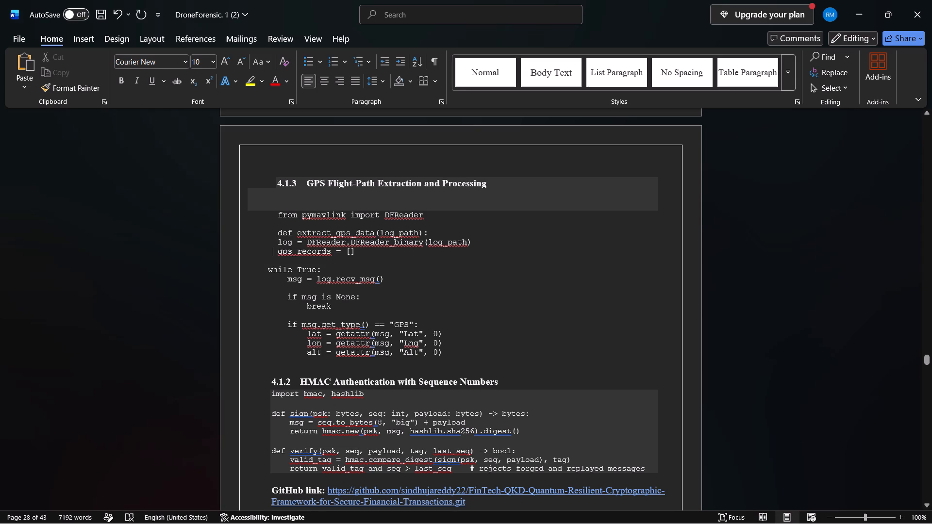
key(BackSpace)
key(BackSpace)
key(BackSpace)
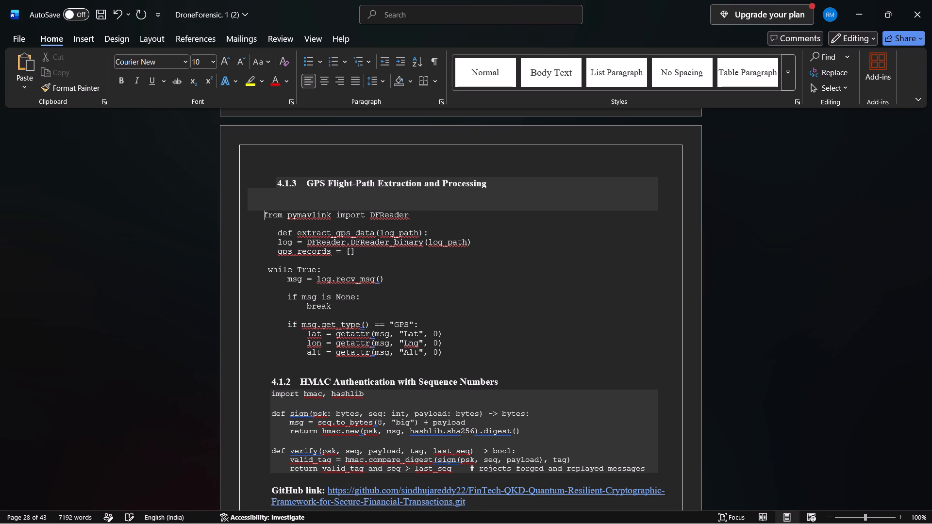
key(space)
scroll(279, 214, down, 1)
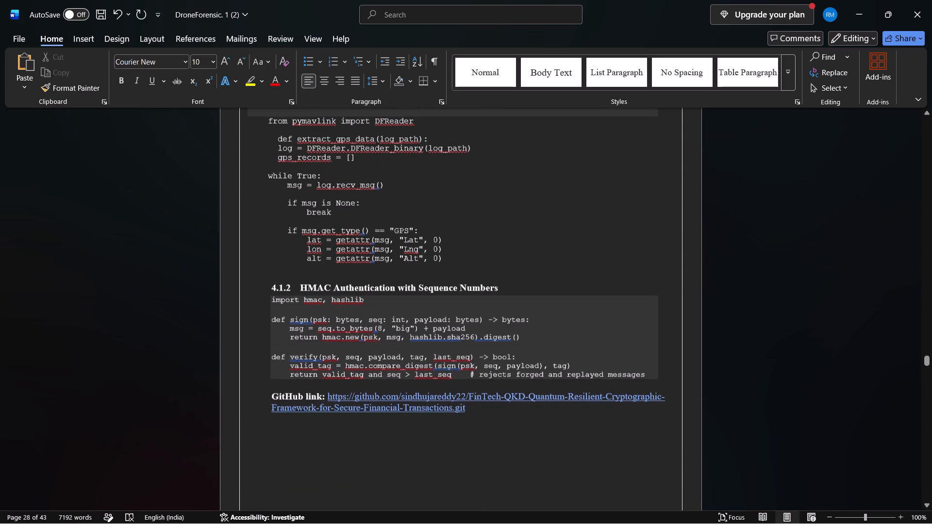
scroll(325, 298, down, 2)
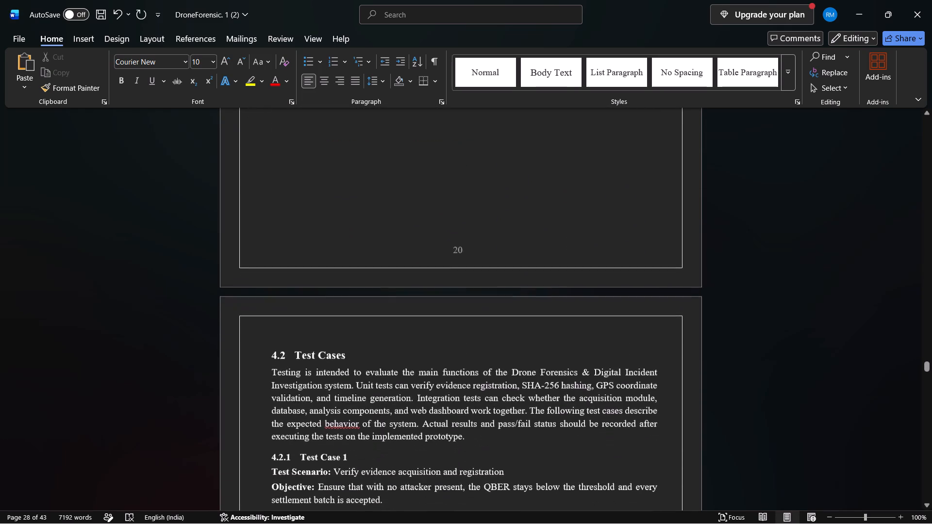
scroll(325, 298, up, 3)
scroll(325, 298, down, 2)
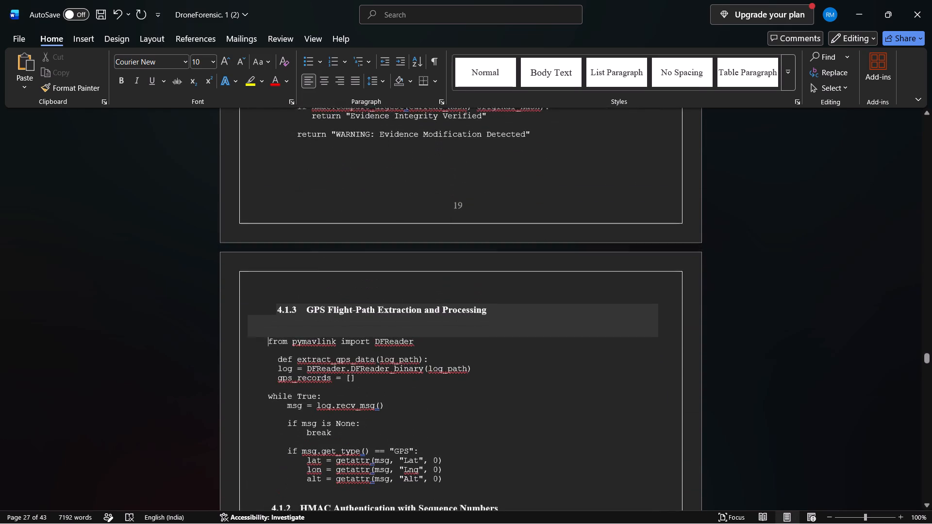
scroll(325, 298, down, 1)
click(293, 324)
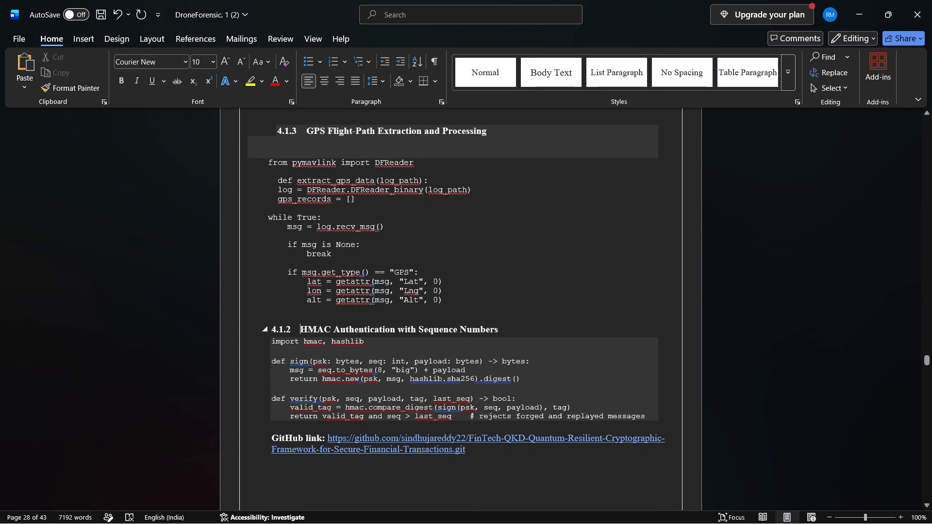
key(Left)
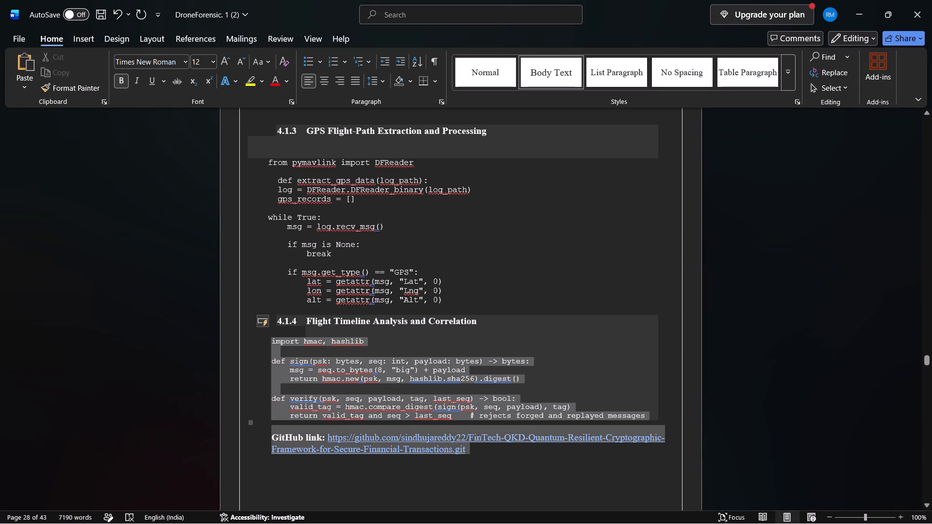
drag(434, 418, 655, 408)
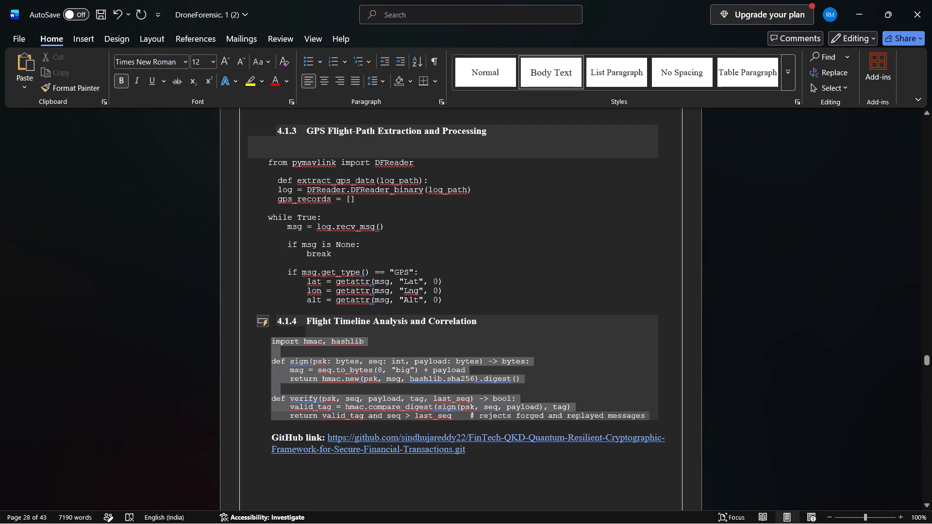
drag(655, 408, 649, 411)
key(ctrl+v)
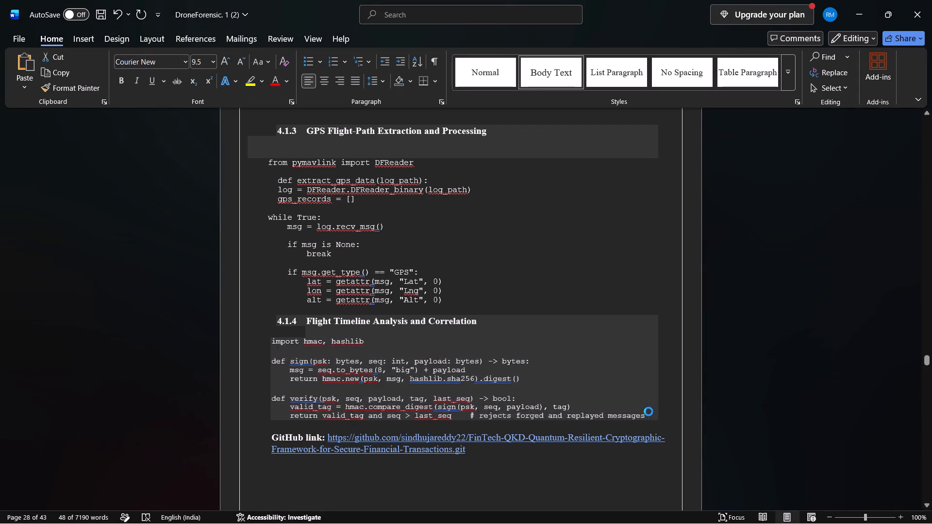
scroll(447, 374, up, 1)
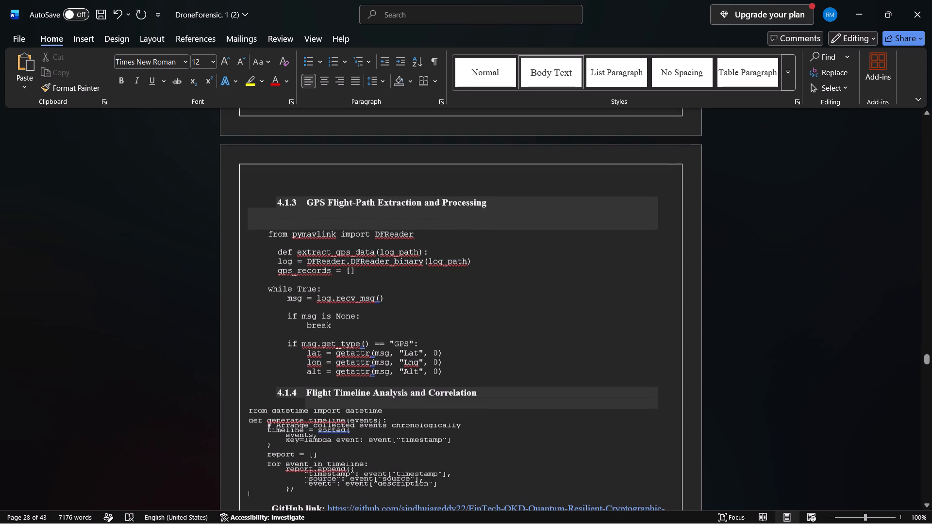
click(374, 457)
drag(245, 409, 312, 456)
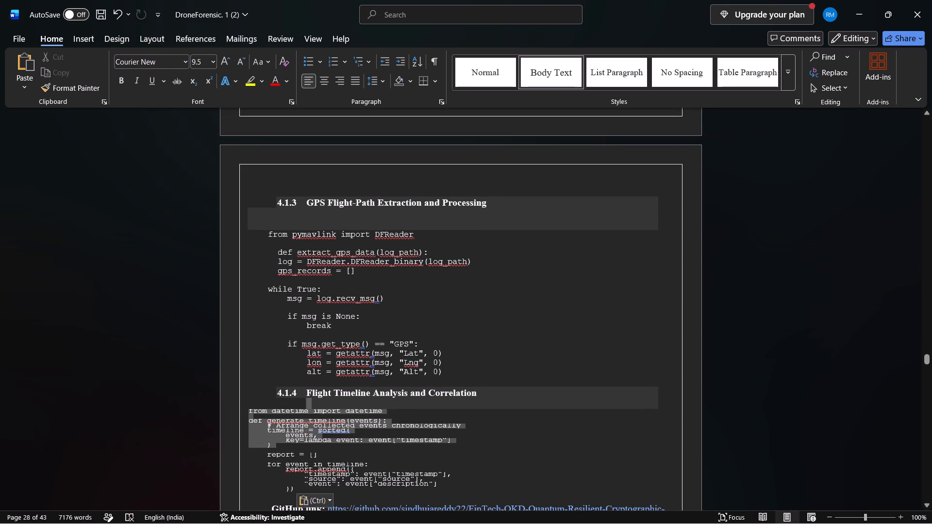
drag(312, 456, 360, 490)
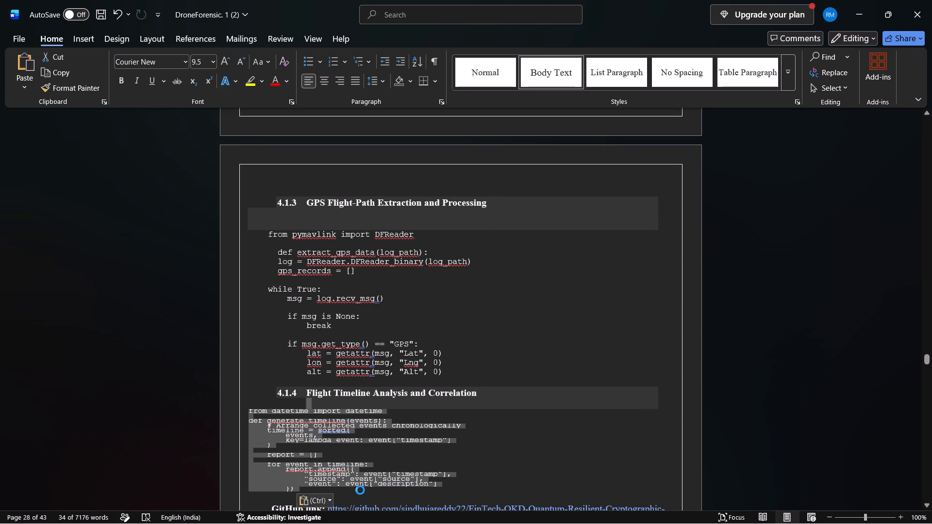
key(ctrl+v)
scroll(360, 490, down, 1)
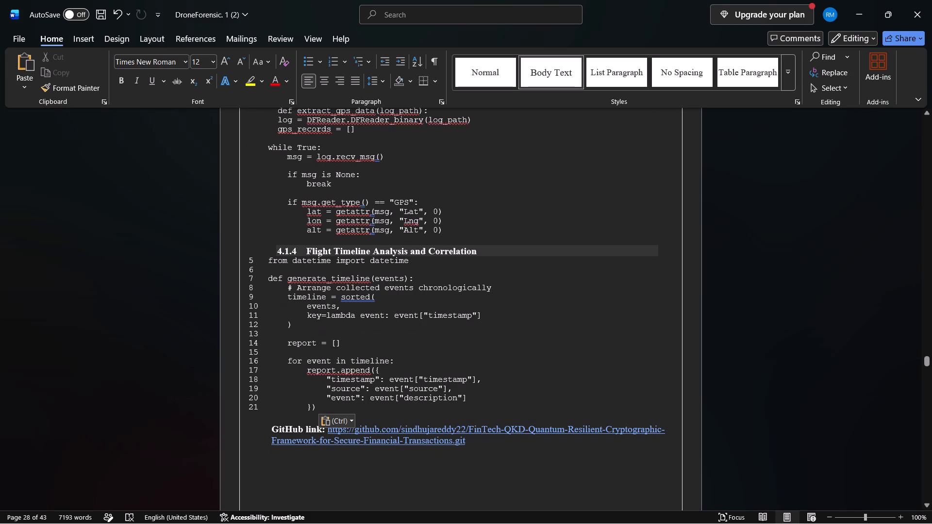
Apply the Normal style to the whole pasted timeline code to clear its list numbers.
click(253, 259)
drag(253, 259, 337, 370)
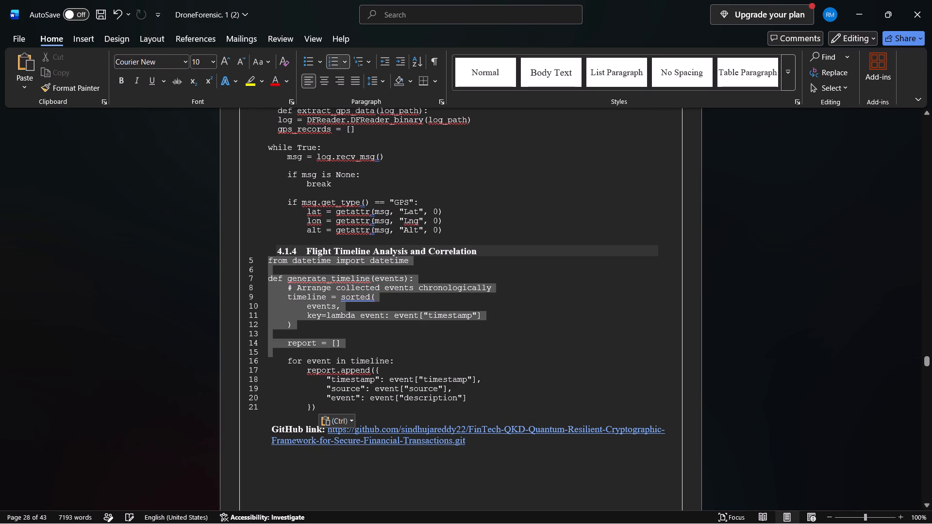
drag(337, 370, 350, 414)
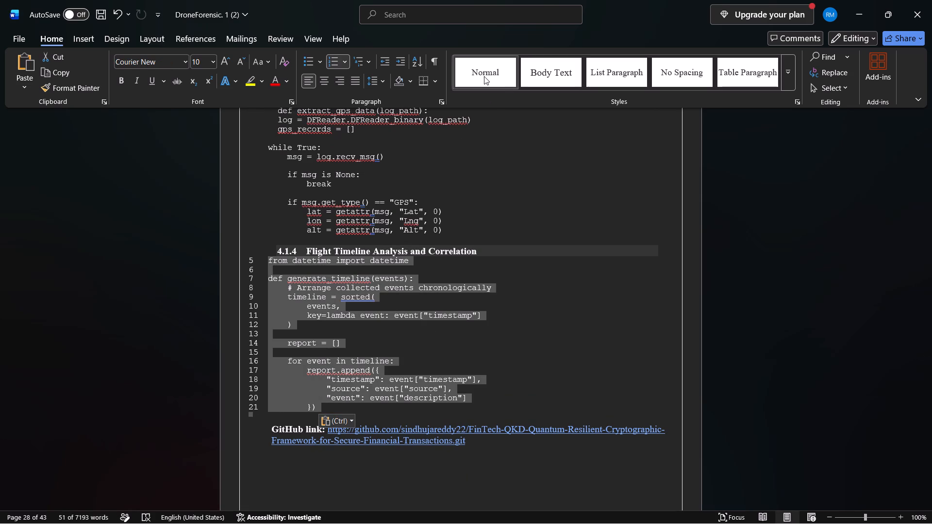
click(484, 75)
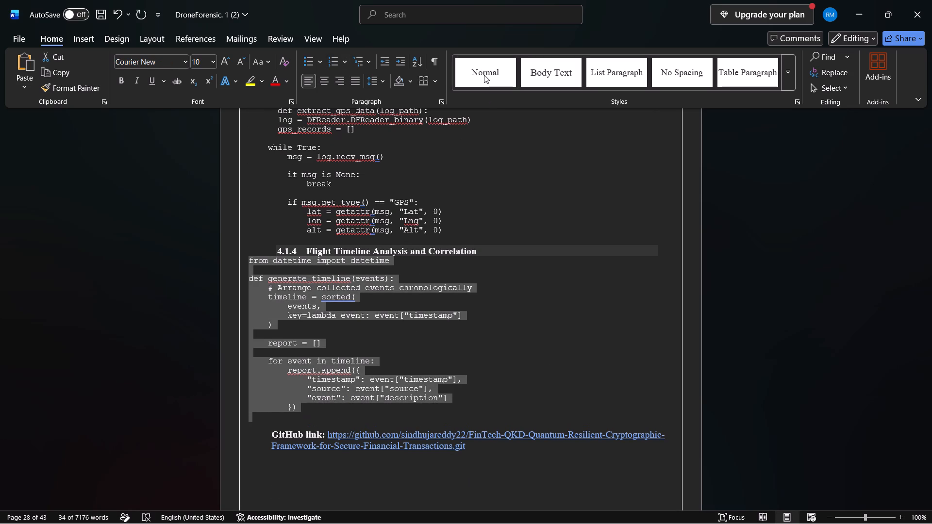
scroll(484, 75, up, 1)
scroll(300, 175, up, 1)
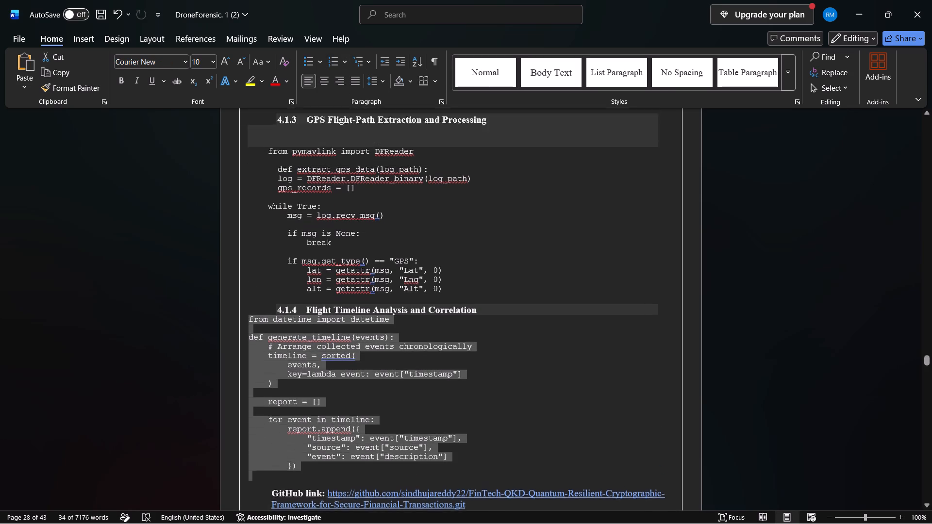
click(182, 306)
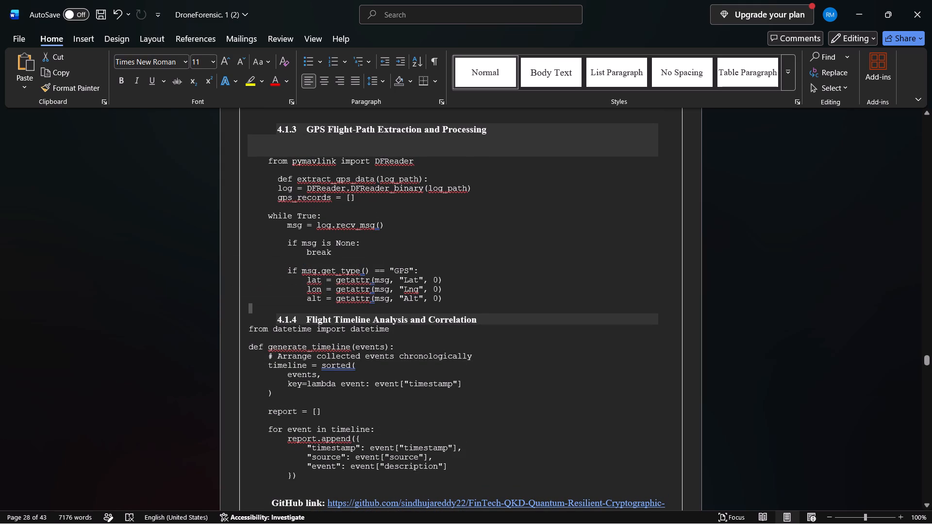
Insert an unnumbered blank line between the 4.1.4 heading and the 'from datetime import datetime' line.
click(246, 324)
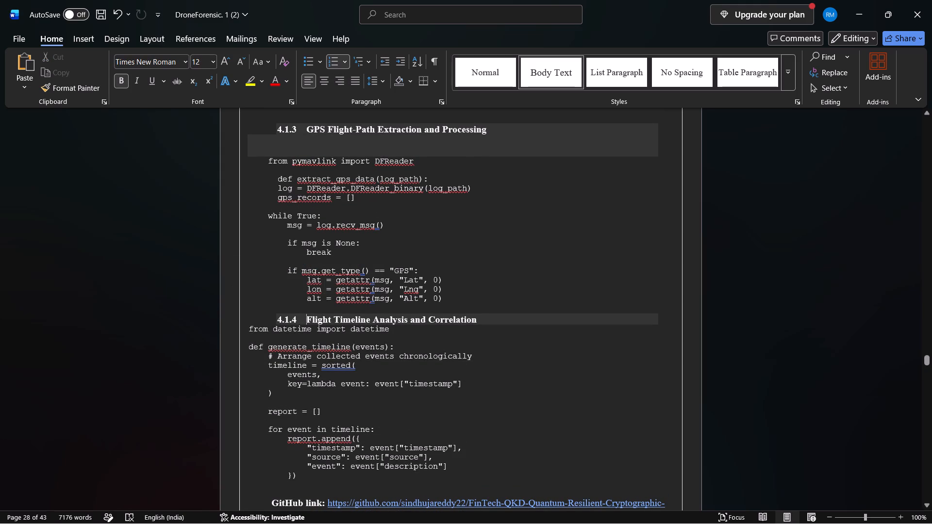
click(484, 317)
key(Return)
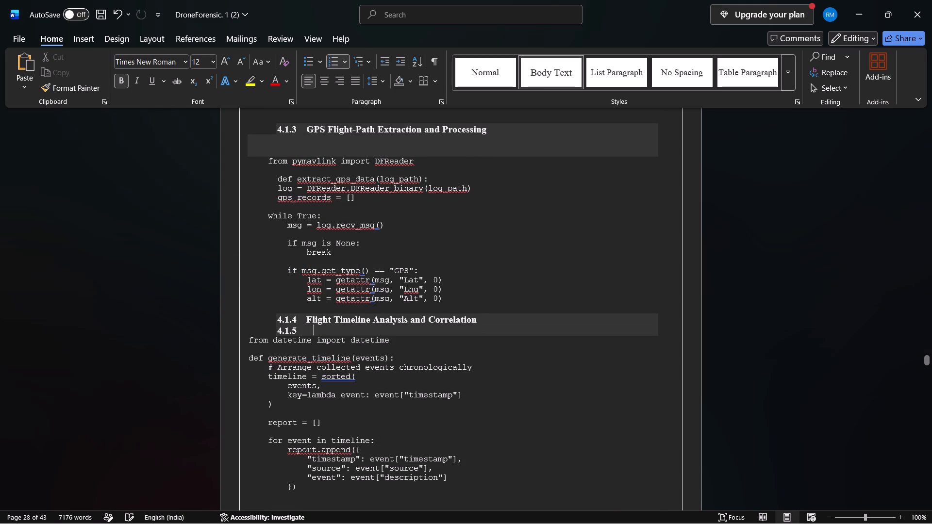
key(BackSpace)
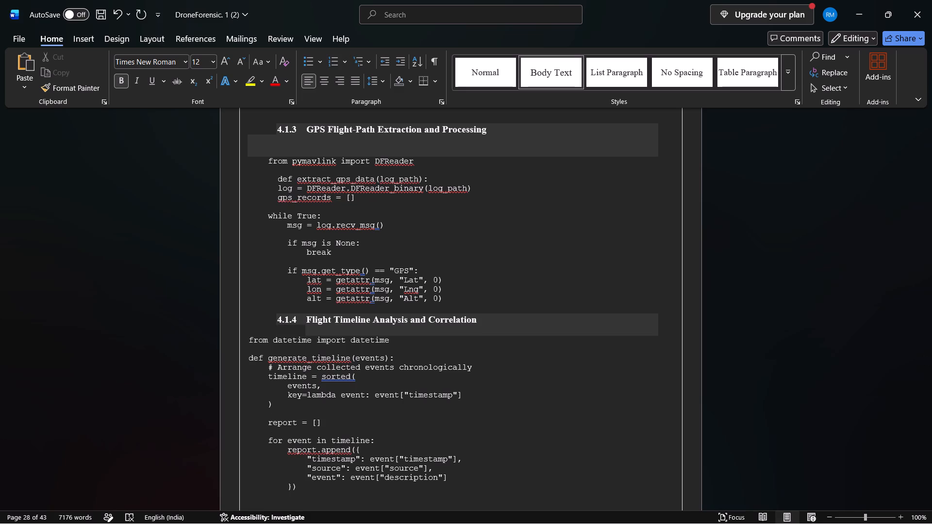
scroll(484, 317, down, 1)
scroll(484, 317, up, 1)
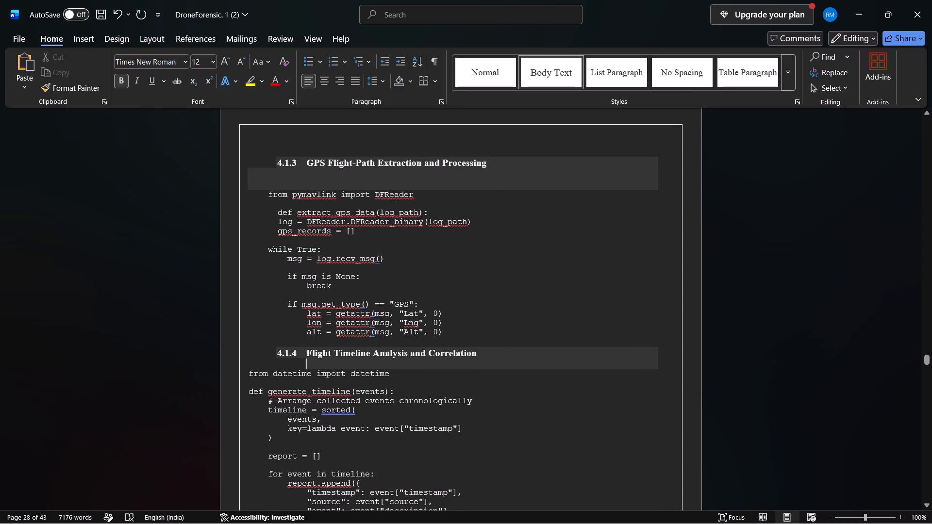
Indent the 'from datetime import datetime' line by four spaces and the 'def generate_timeline(events):' line by six.
click(249, 372)
key(space)
key(space)
key(space)
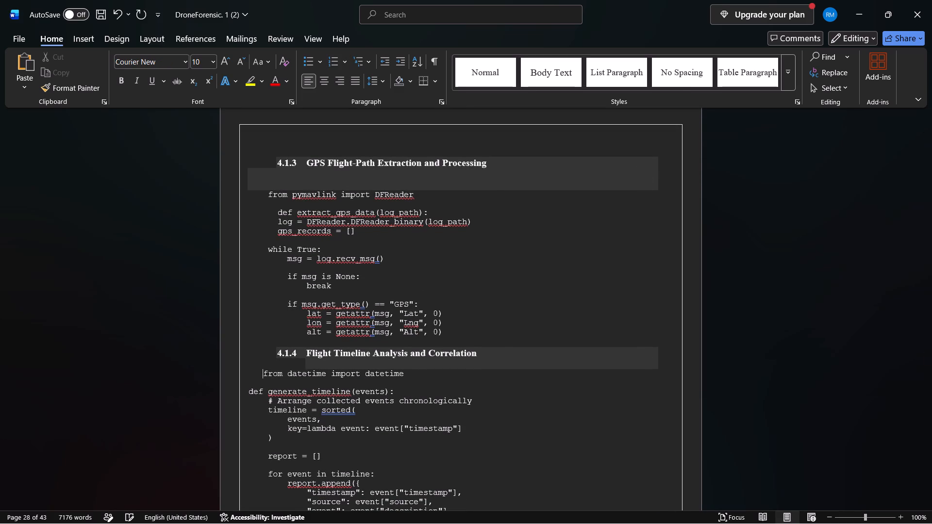
key(space)
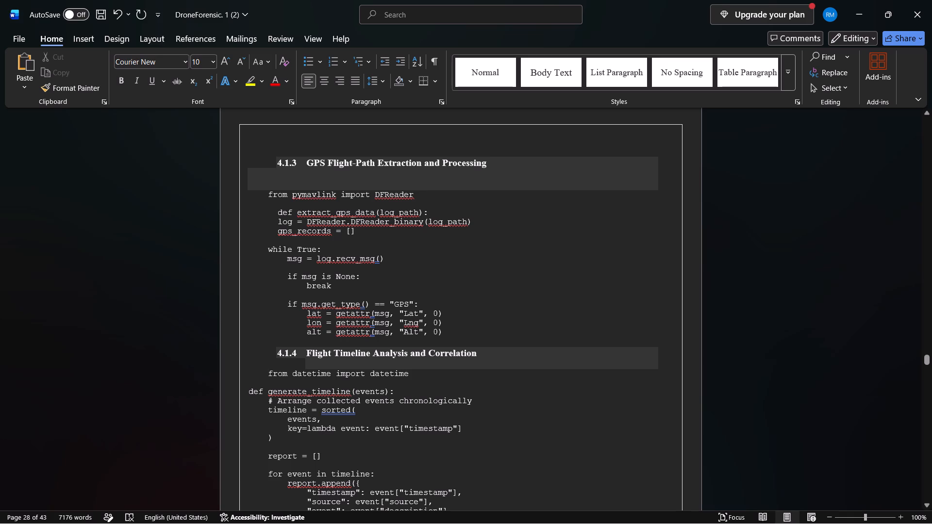
click(246, 392)
key(space)
key(space)
key(space)
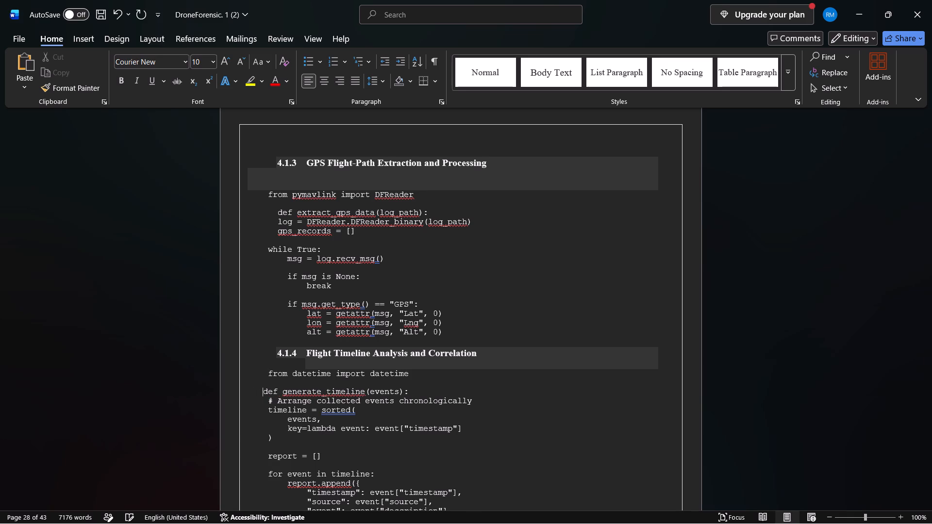
key(space)
key(space)
key(space)
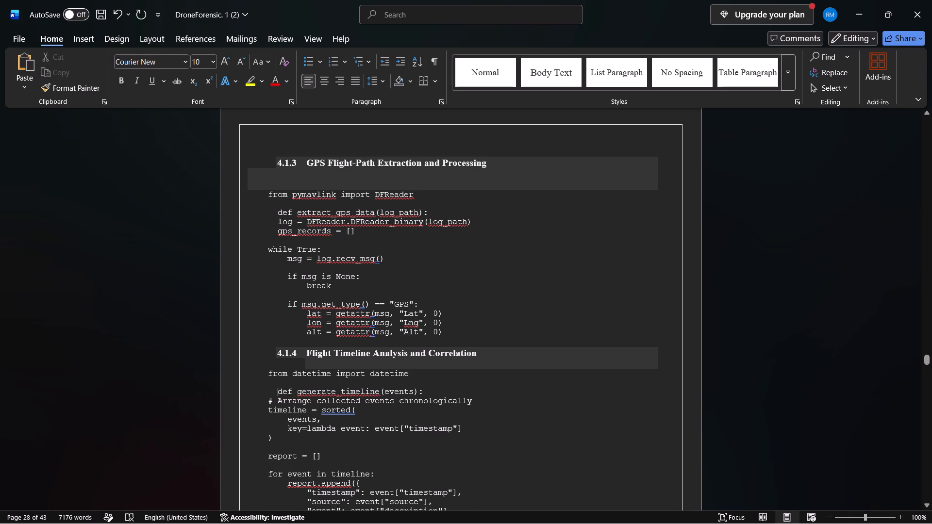
Indent the '# Arrange collected events' comment, 'timeline = sorted(', 'events,' and 'key=lambda event' lines by two more spaces each.
click(268, 399)
key(space)
key(space)
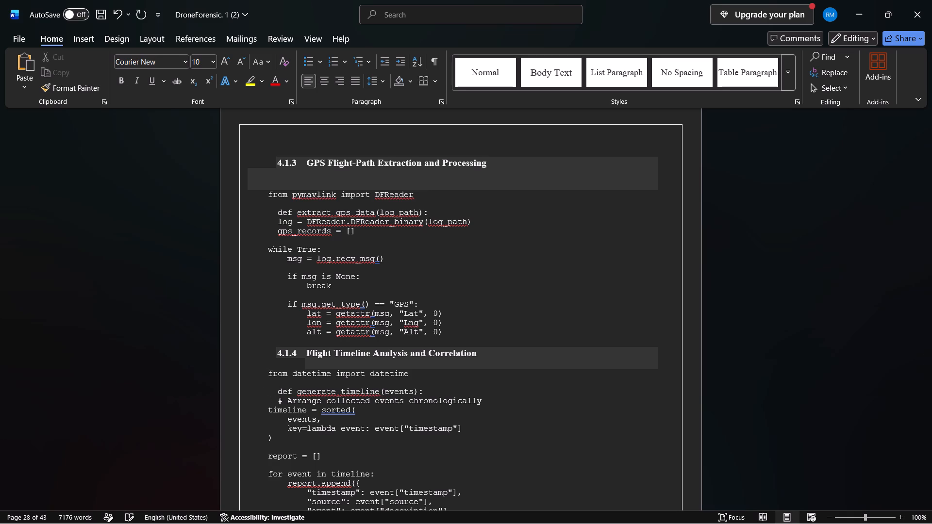
click(267, 407)
key(space)
key(space)
click(286, 419)
key(space)
key(space)
click(281, 430)
key(space)
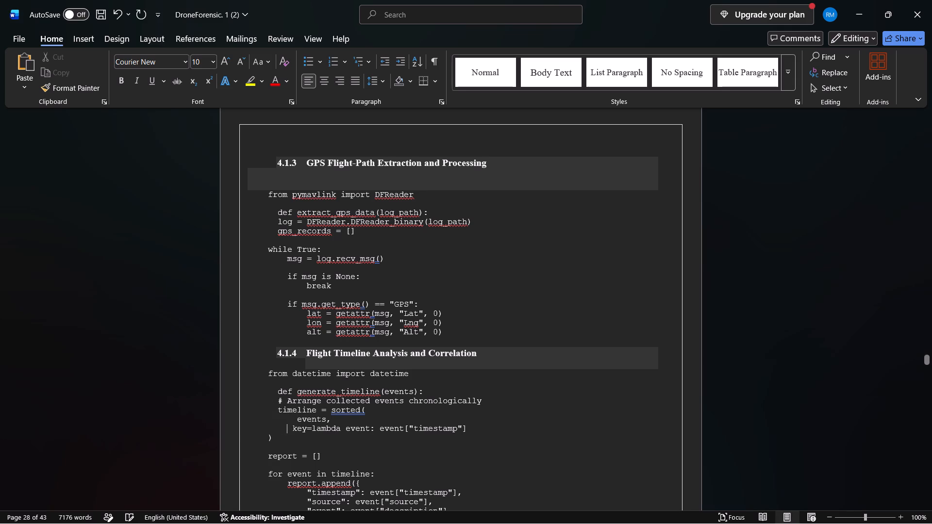
key(space)
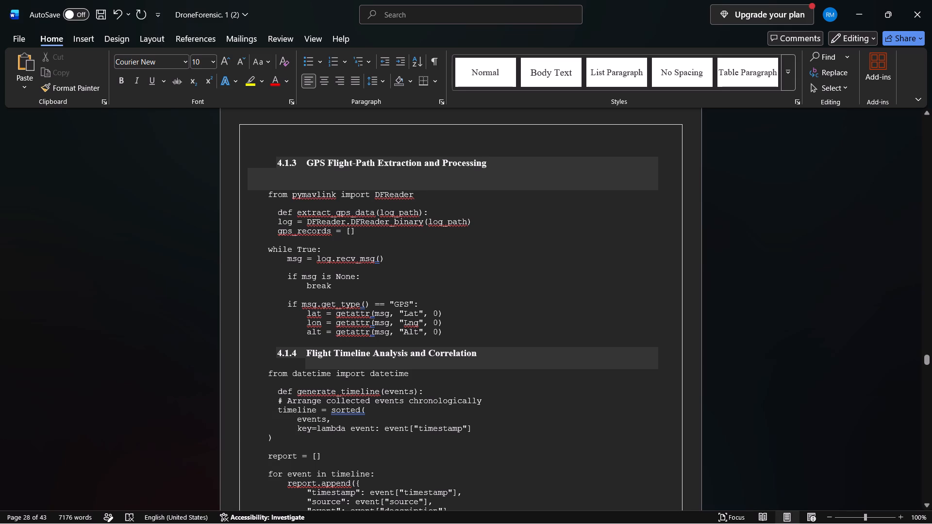
Review the report from the 4.1.4 timeline code through 4.2 Test Cases to 4.2.2 for leftover FinTech QKD content.
scroll(274, 447, down, 2)
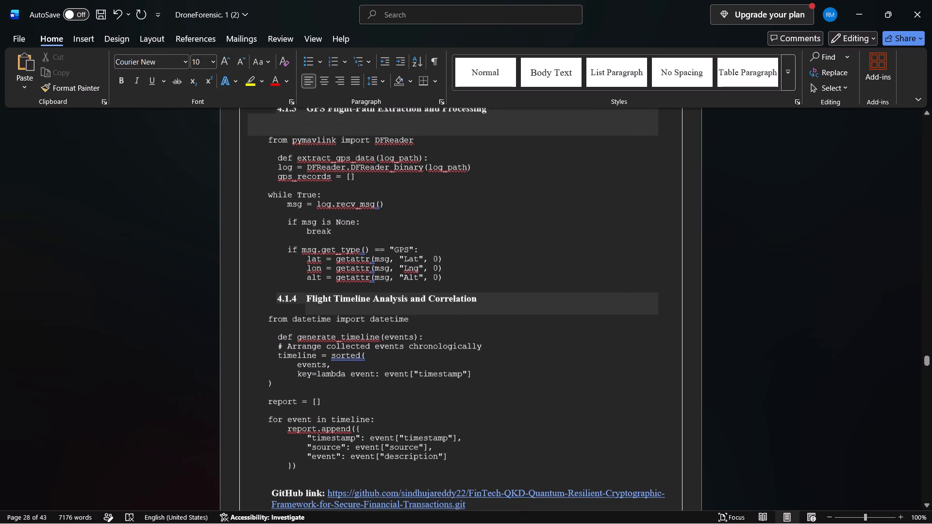
scroll(274, 447, down, 2)
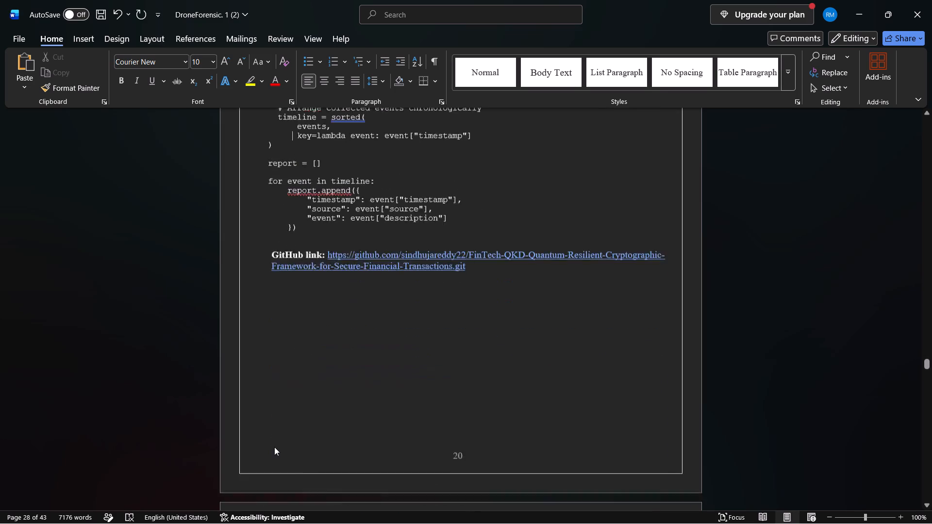
scroll(274, 447, down, 4)
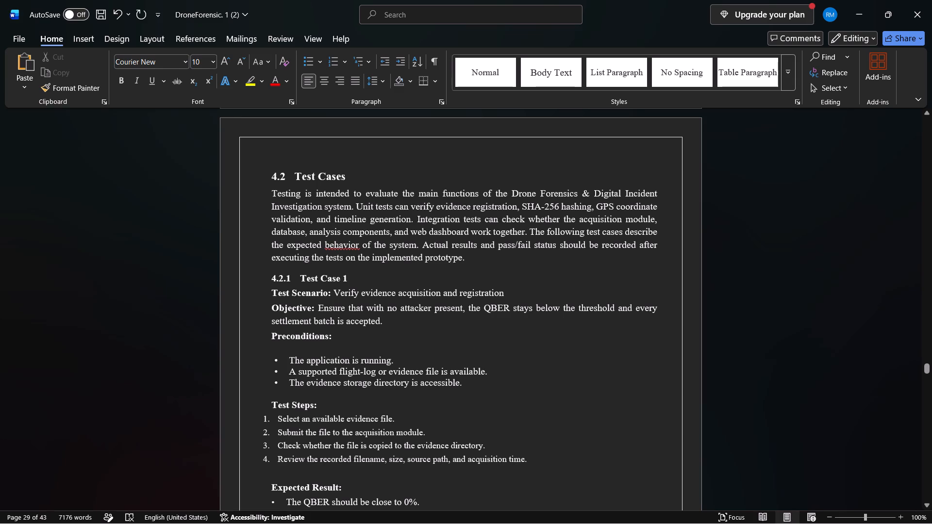
scroll(274, 447, up, 3)
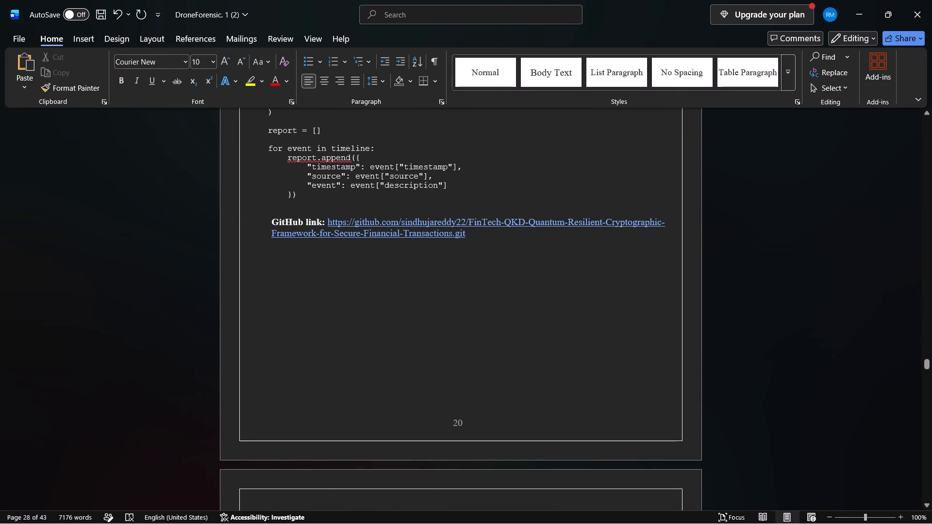
scroll(313, 233, up, 4)
scroll(313, 233, down, 1)
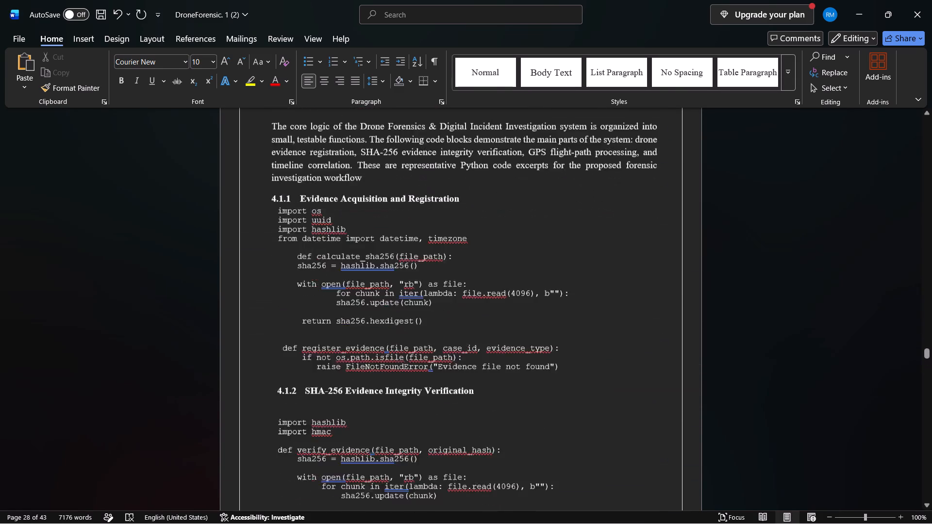
scroll(313, 233, down, 5)
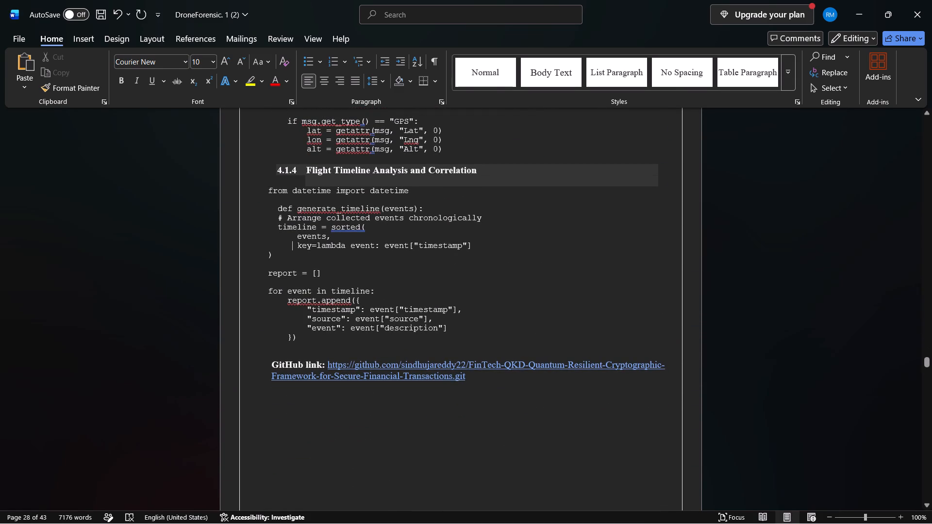
scroll(313, 233, down, 2)
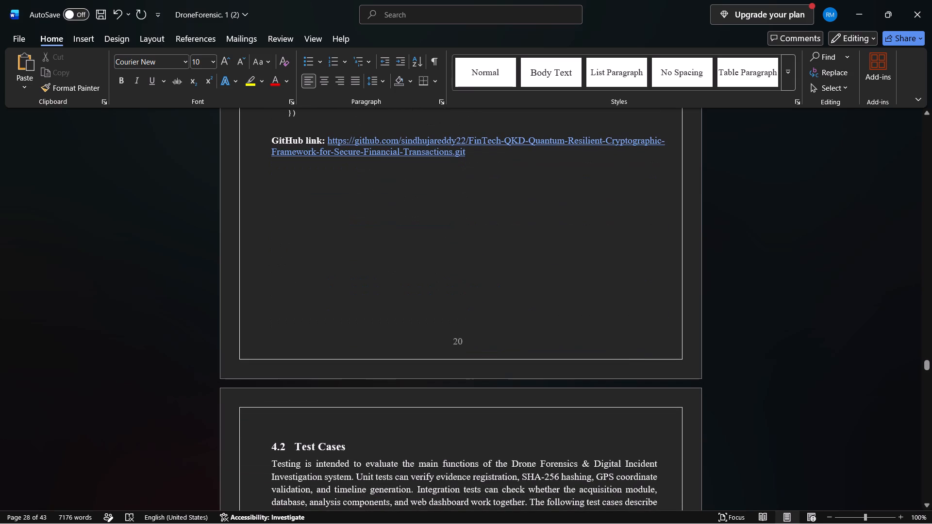
scroll(313, 233, down, 3)
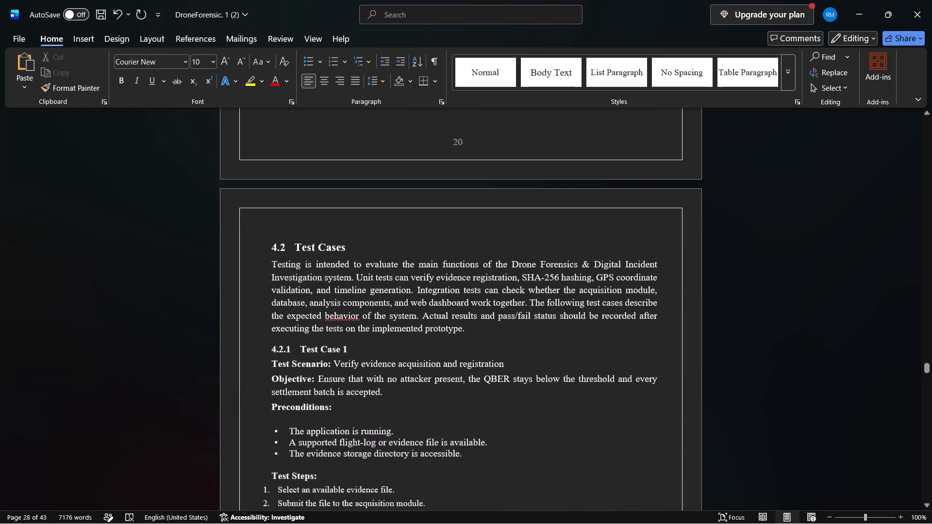
scroll(313, 233, down, 1)
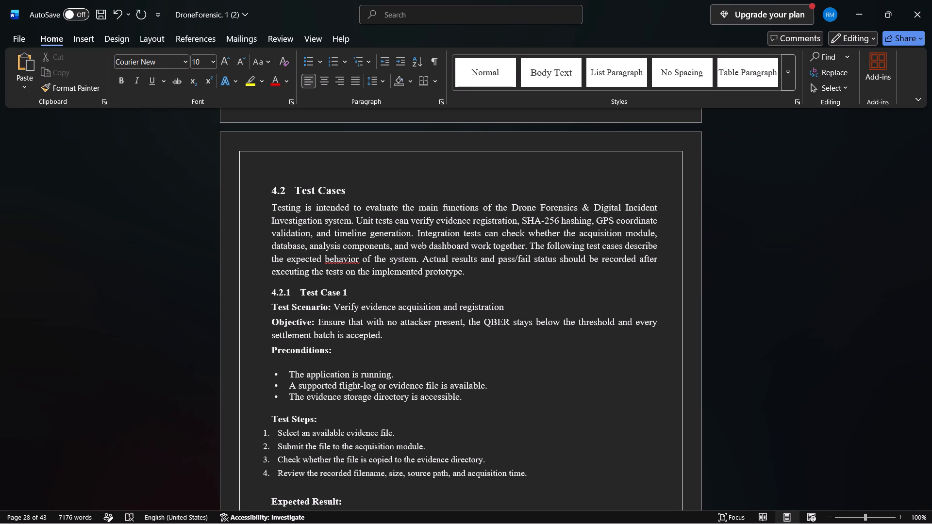
scroll(313, 233, down, 1)
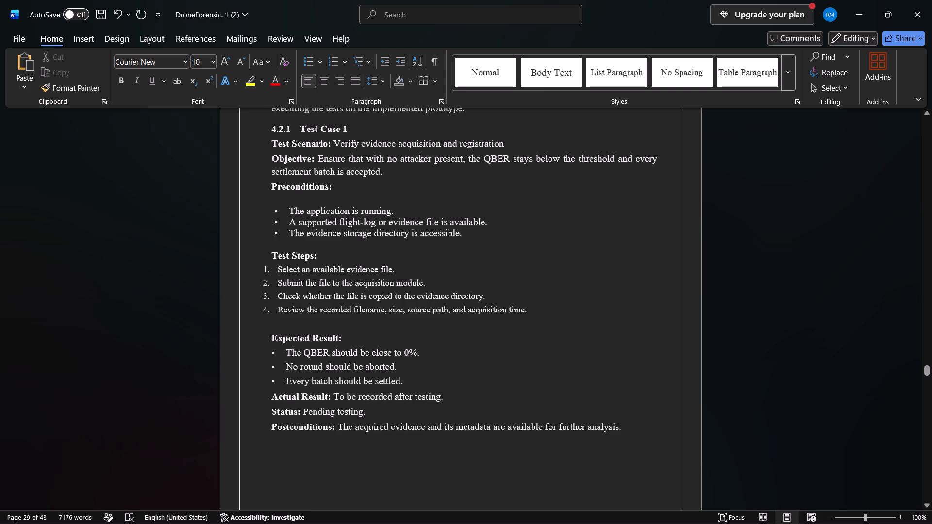
scroll(352, 394, down, 2)
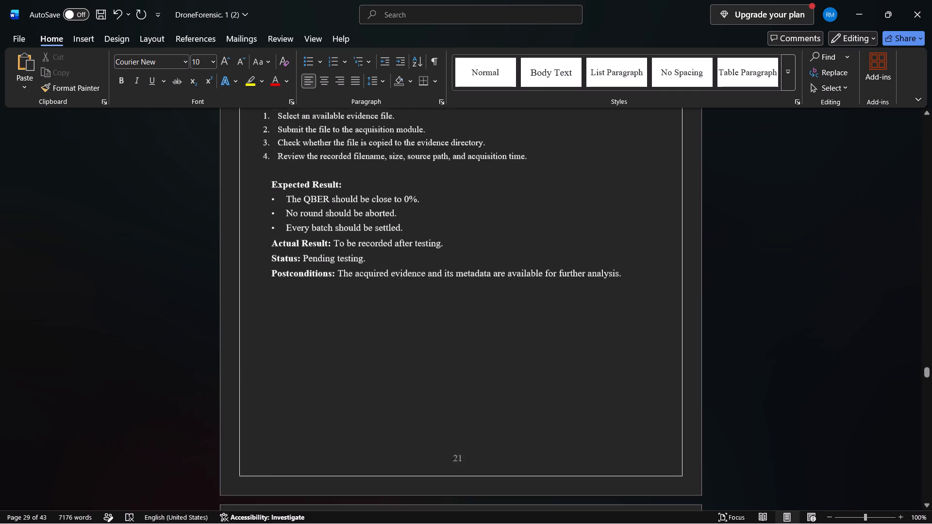
scroll(352, 394, down, 1)
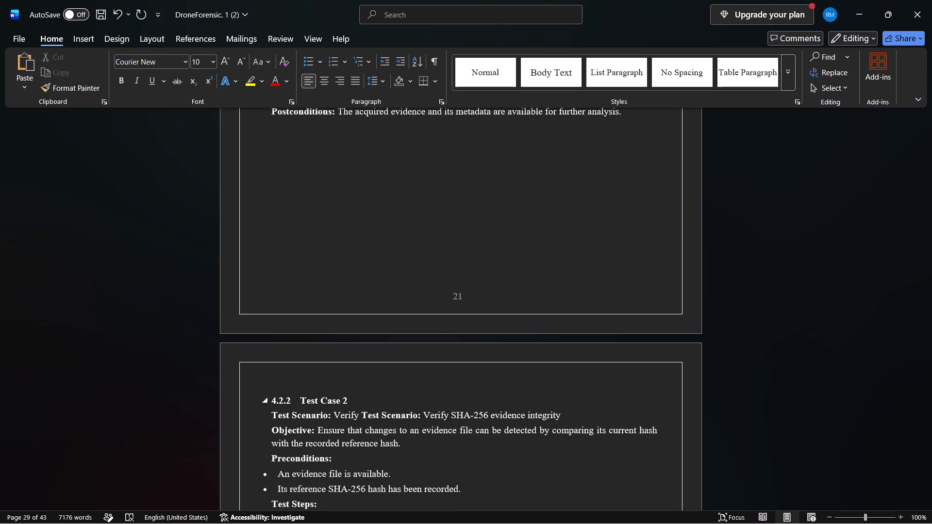
click(352, 394)
scroll(352, 394, up, 3)
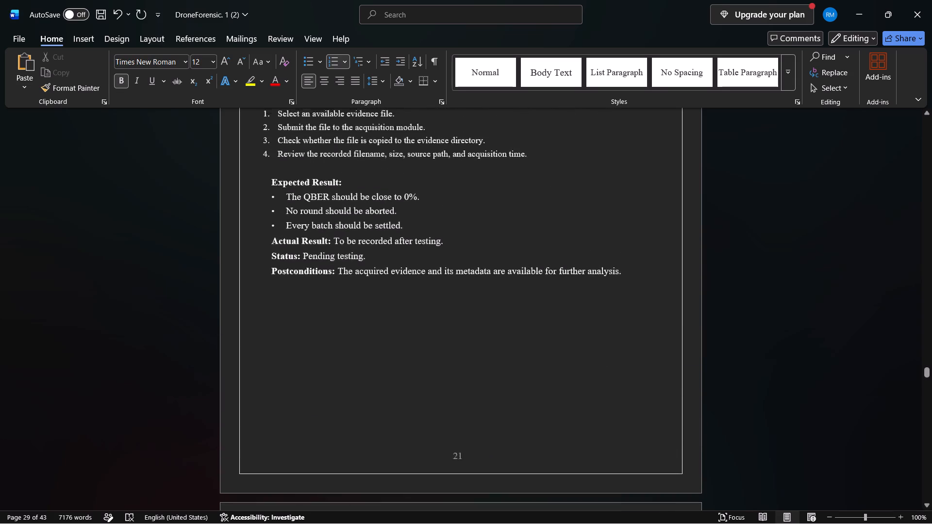
scroll(352, 394, up, 1)
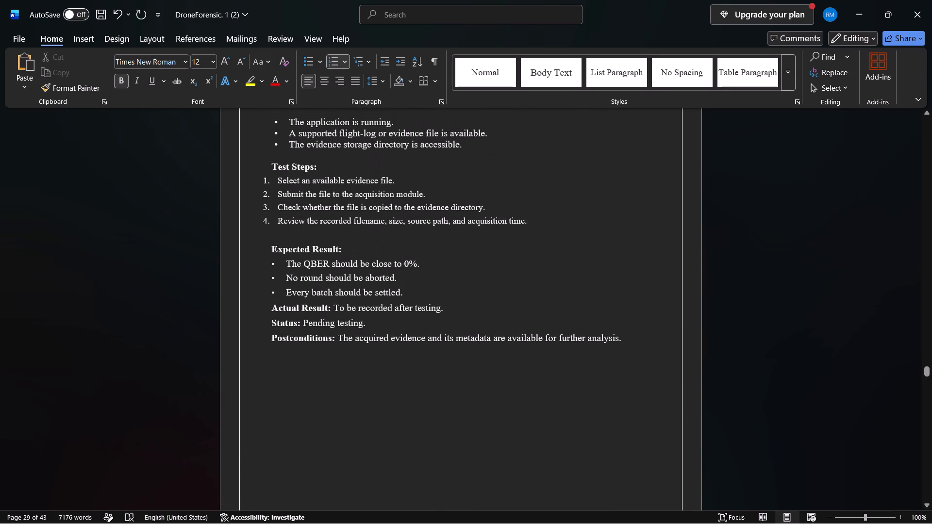
scroll(352, 394, up, 1)
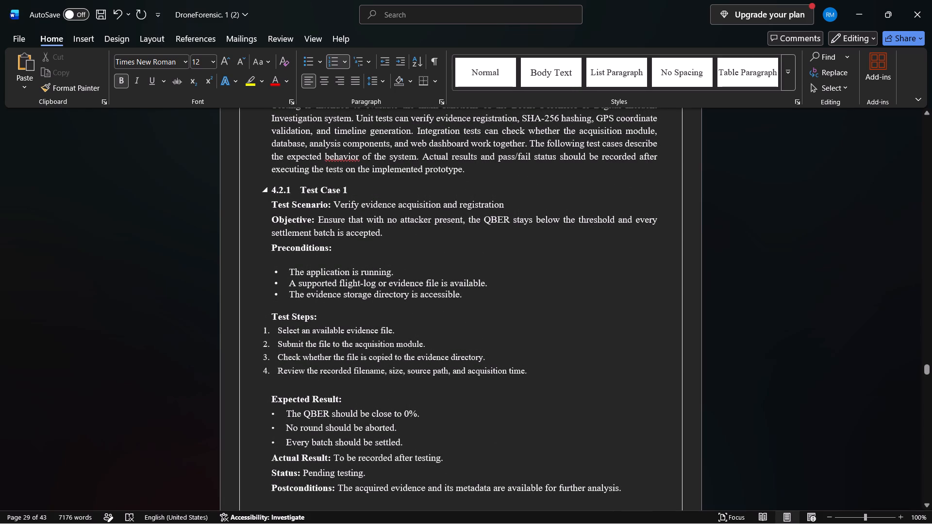
drag(271, 187, 424, 468)
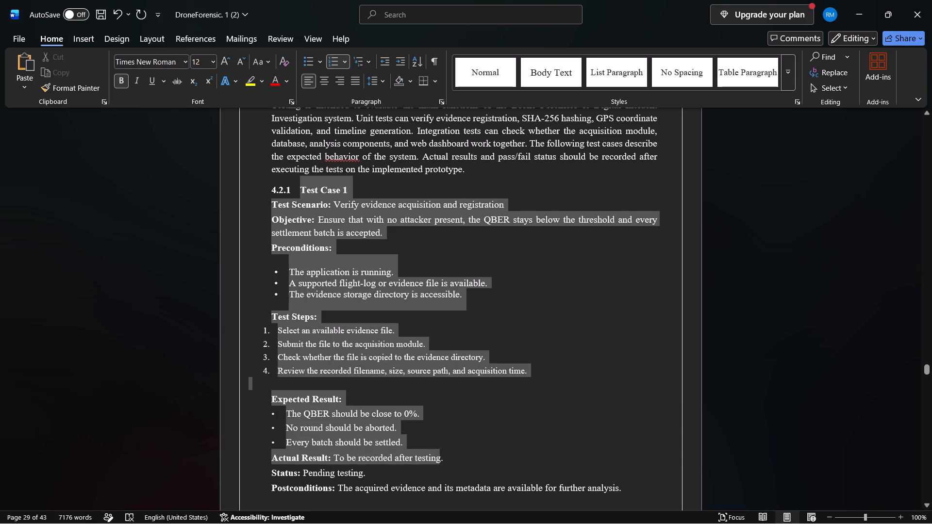
drag(424, 468, 581, 491)
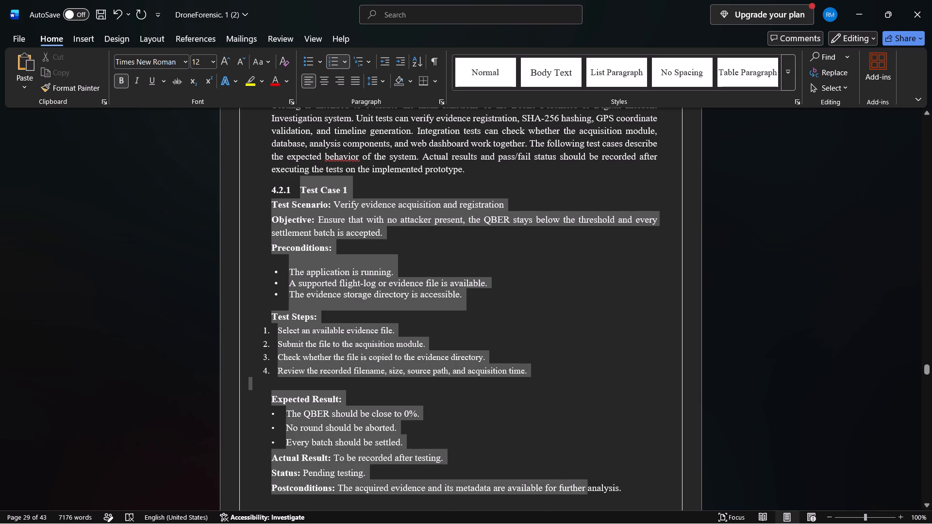
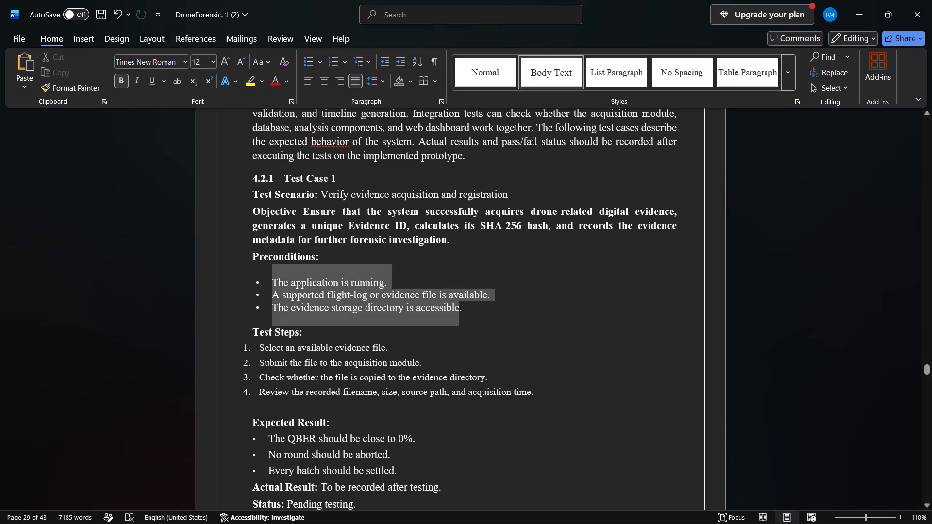
drag(441, 304, 462, 303)
key(ctrl+v)
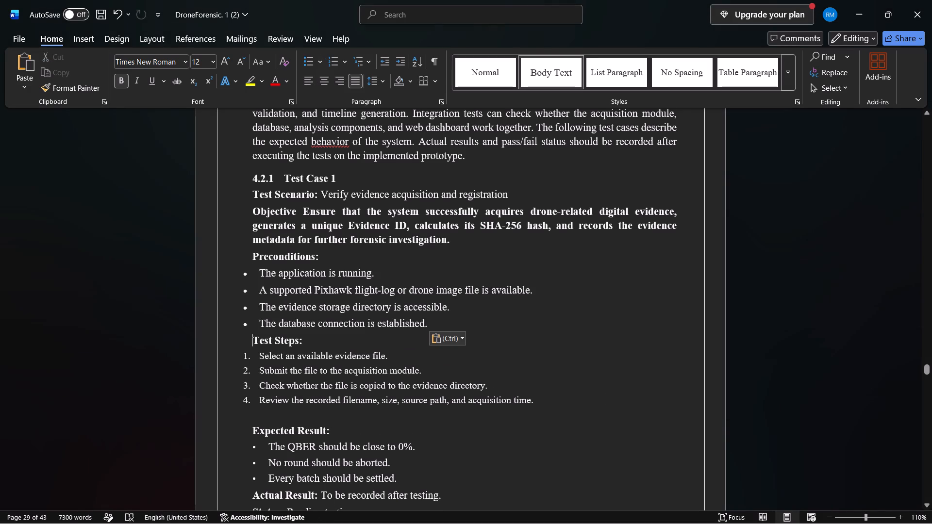
Restore the colon directly after the Objective label in section 4.2.1, removing the space before the wording.
scroll(462, 303, down, 1)
scroll(462, 303, up, 1)
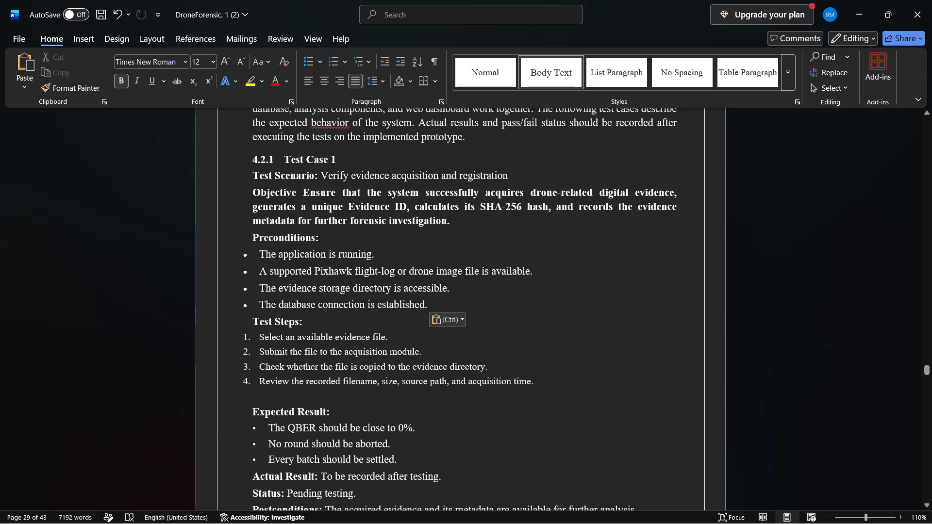
click(300, 186)
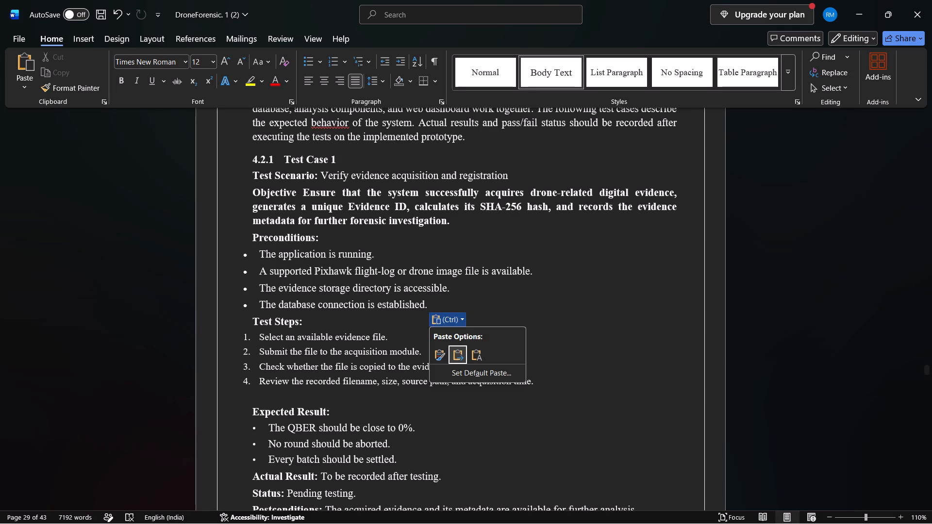
key(shift+colon)
click(519, 283)
key(shift+colon)
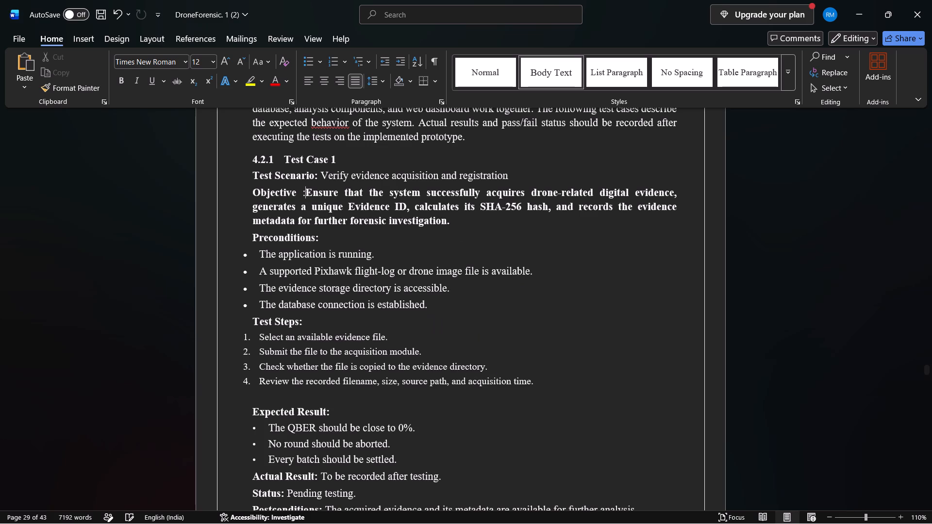
key(BackSpace)
key(BackSpace)
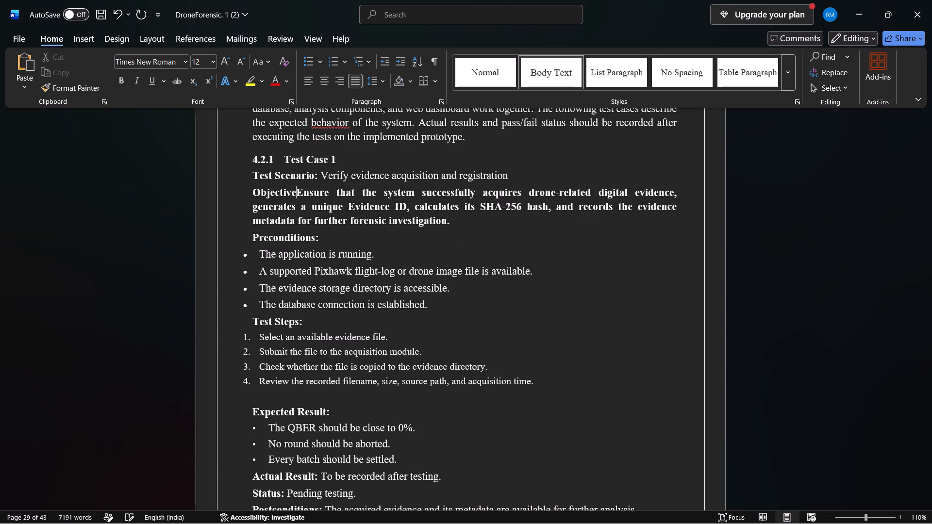
key(shift+colon)
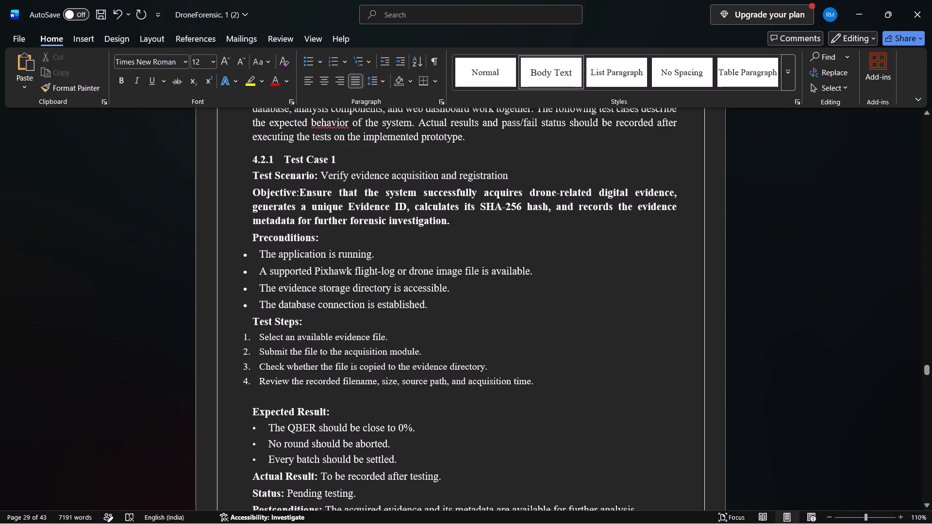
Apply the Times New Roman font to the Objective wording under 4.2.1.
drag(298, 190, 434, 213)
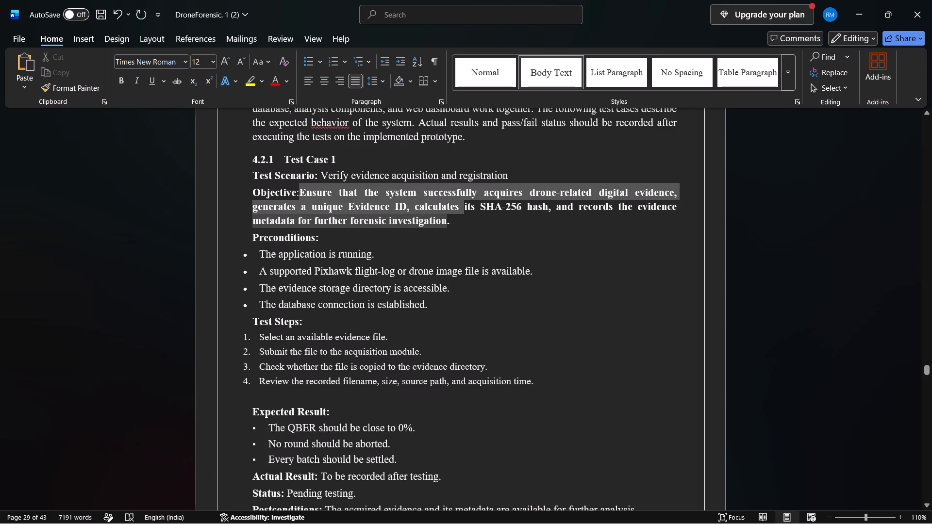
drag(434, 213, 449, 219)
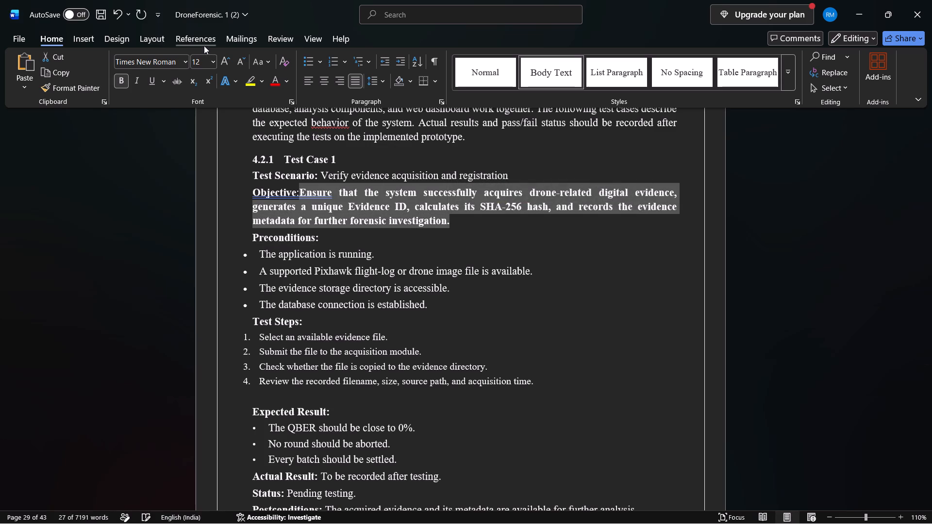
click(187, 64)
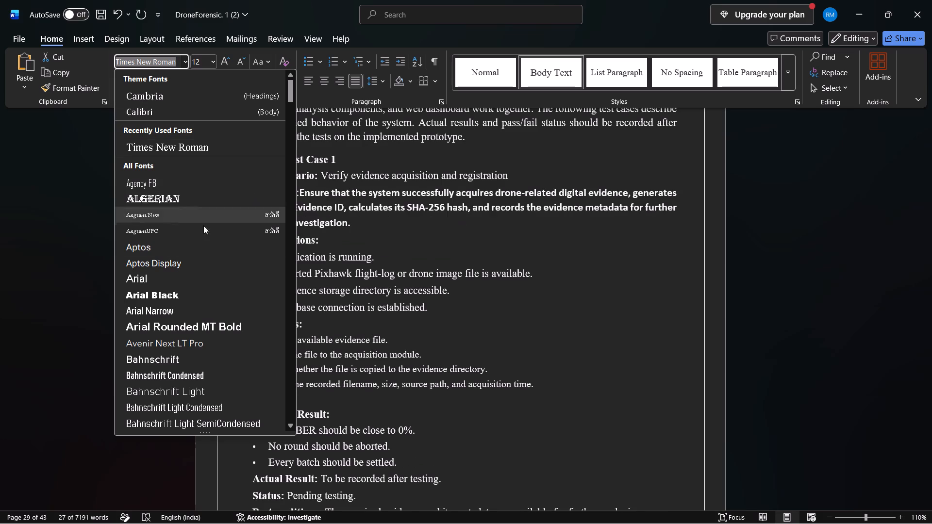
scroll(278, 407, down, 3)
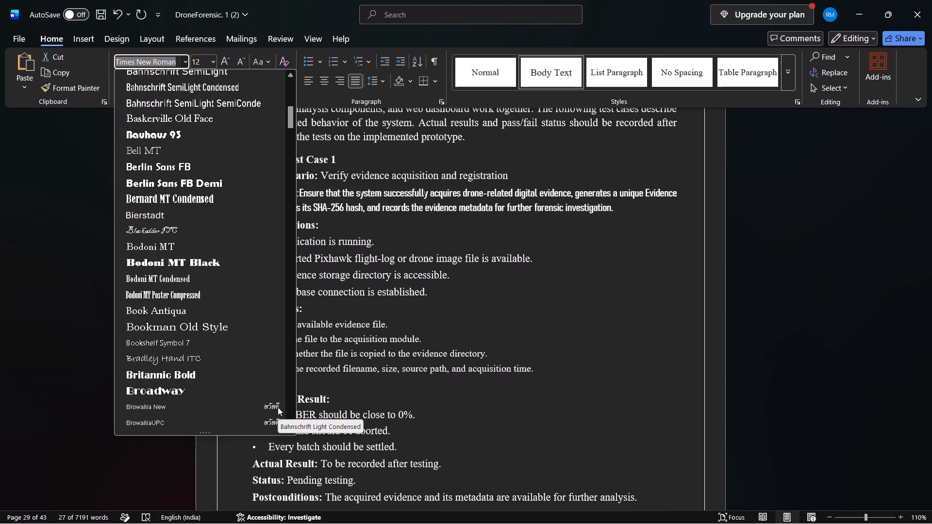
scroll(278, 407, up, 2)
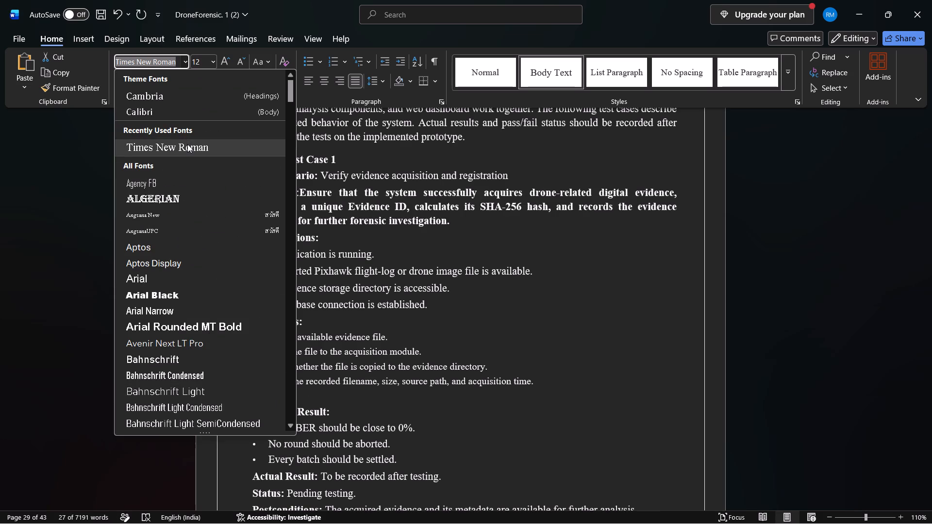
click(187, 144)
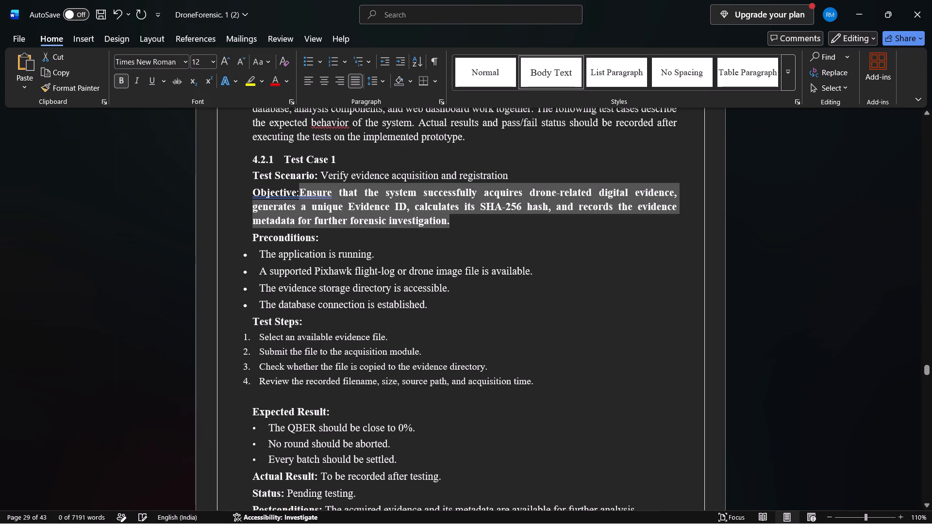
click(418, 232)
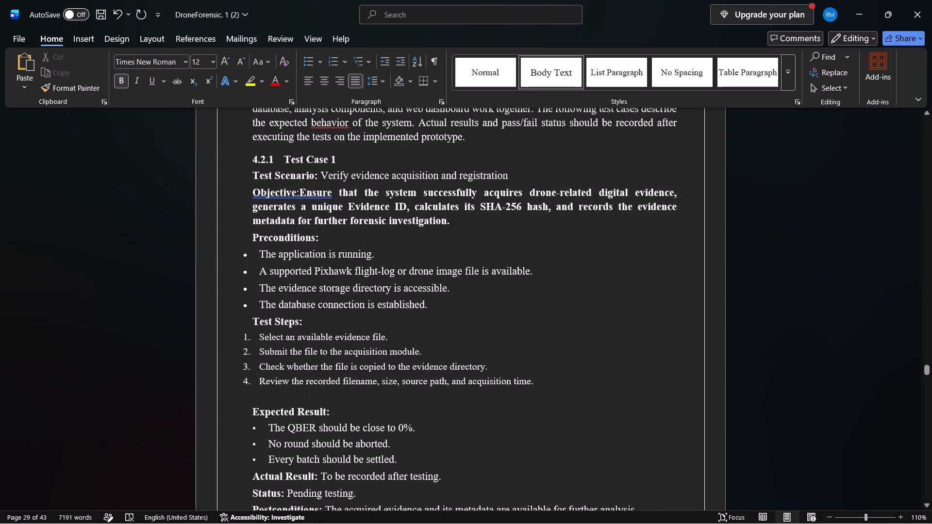
Check the Test Scenario wording's formatting, and remove bold from the Objective wording after its label in 4.2.1 to match.
triple_click(322, 173)
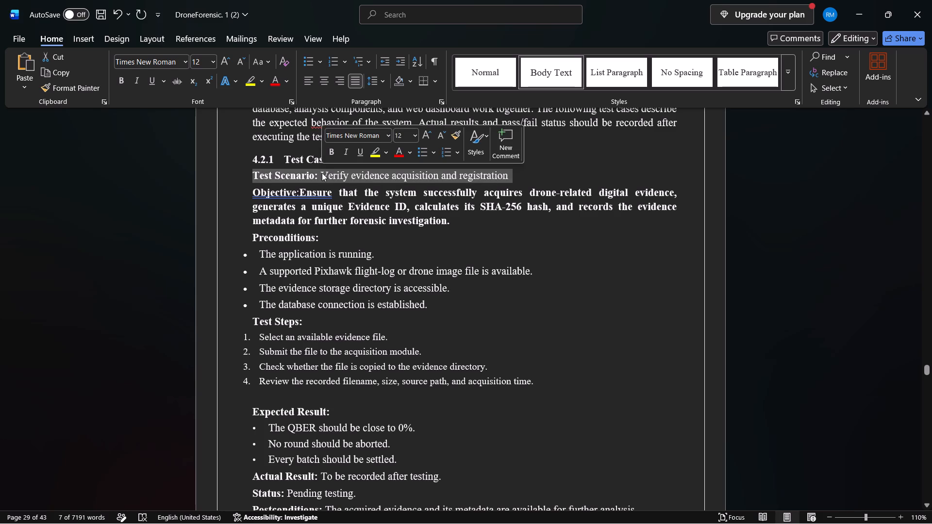
click(322, 173)
drag(322, 173, 350, 176)
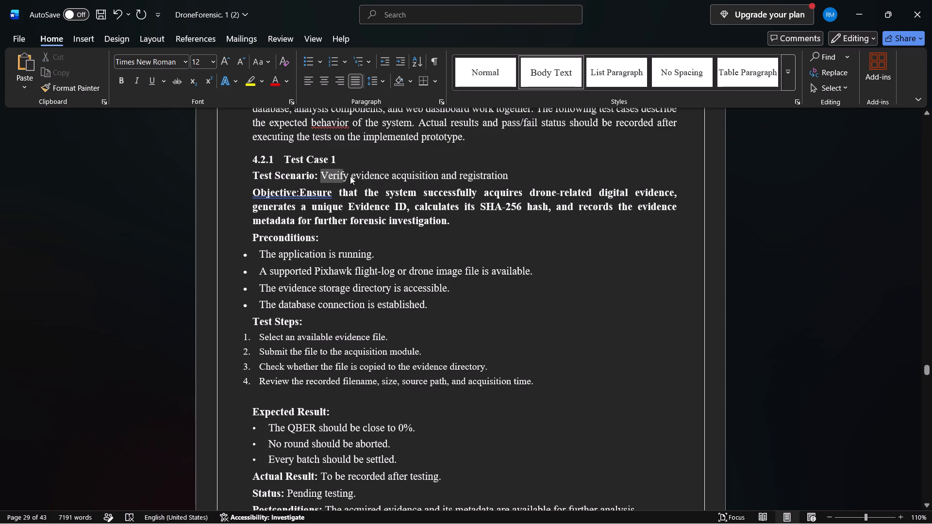
drag(350, 176, 391, 175)
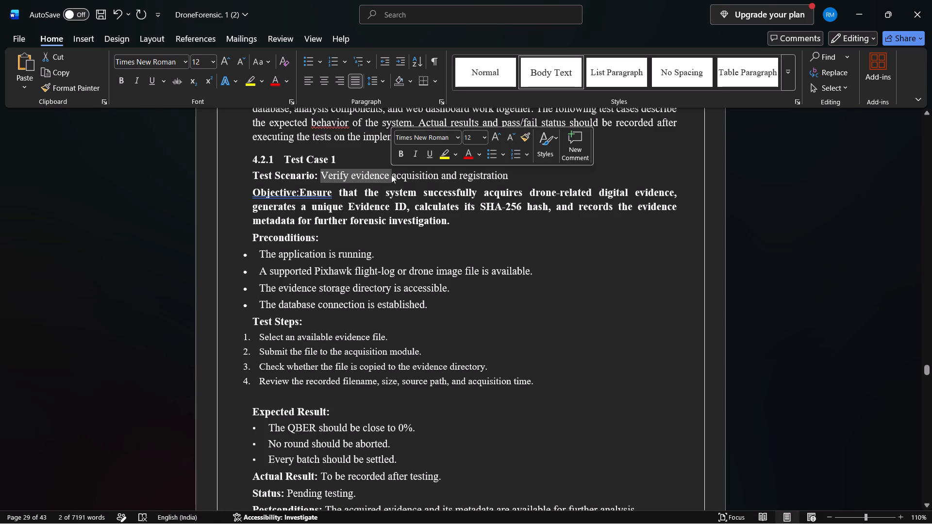
click(434, 266)
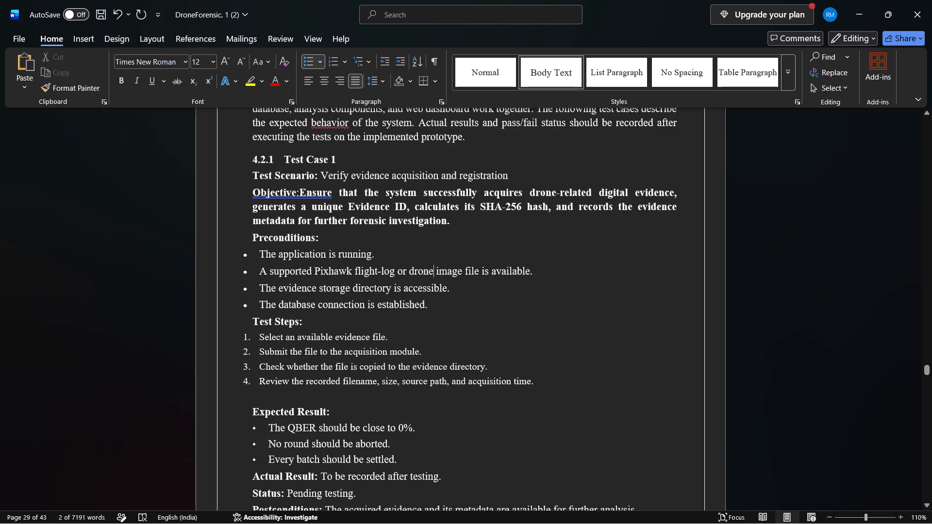
triple_click(333, 195)
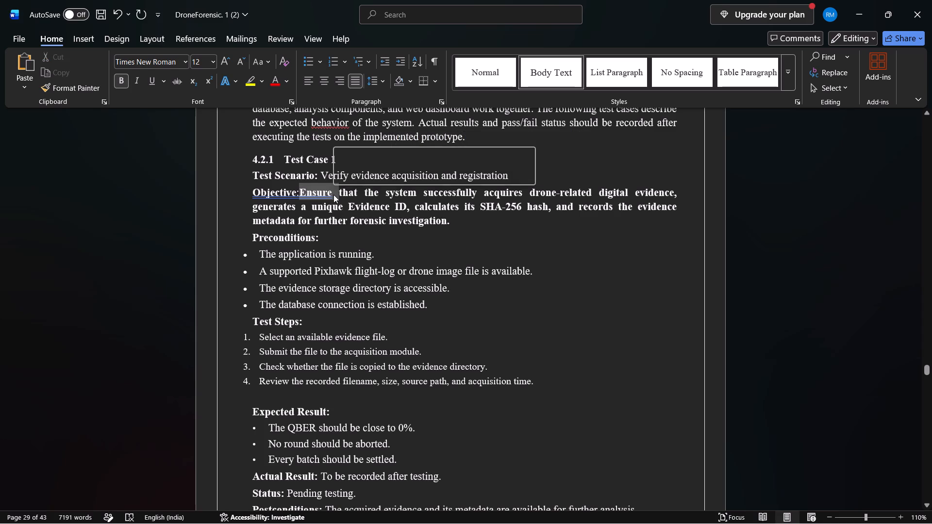
click(333, 195)
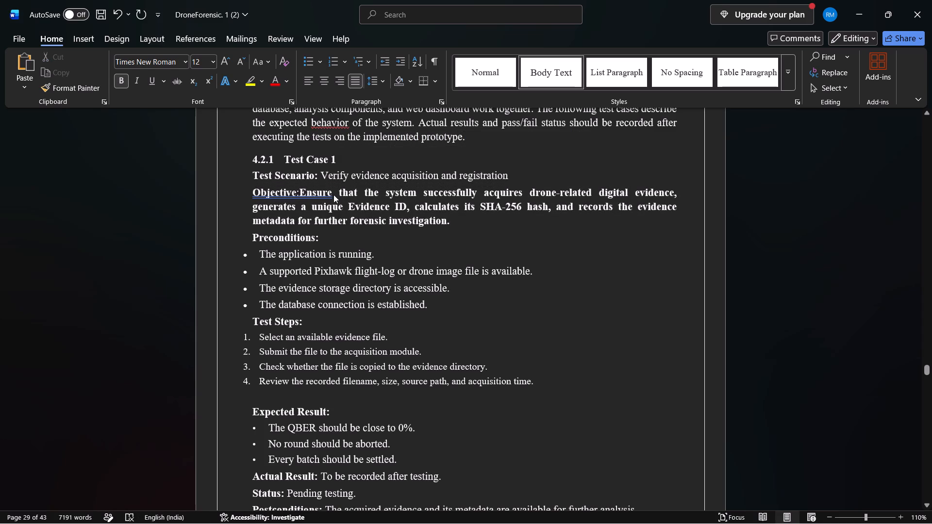
drag(301, 193, 398, 219)
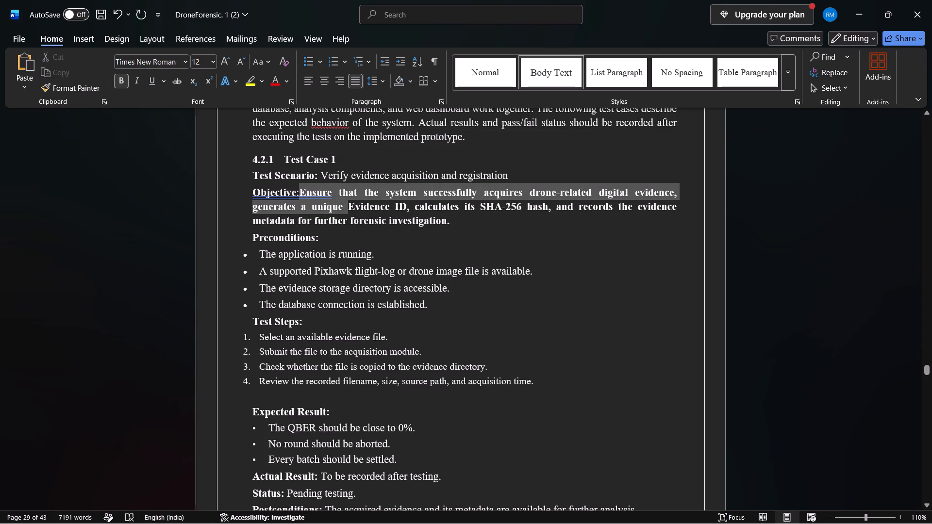
drag(398, 219, 434, 224)
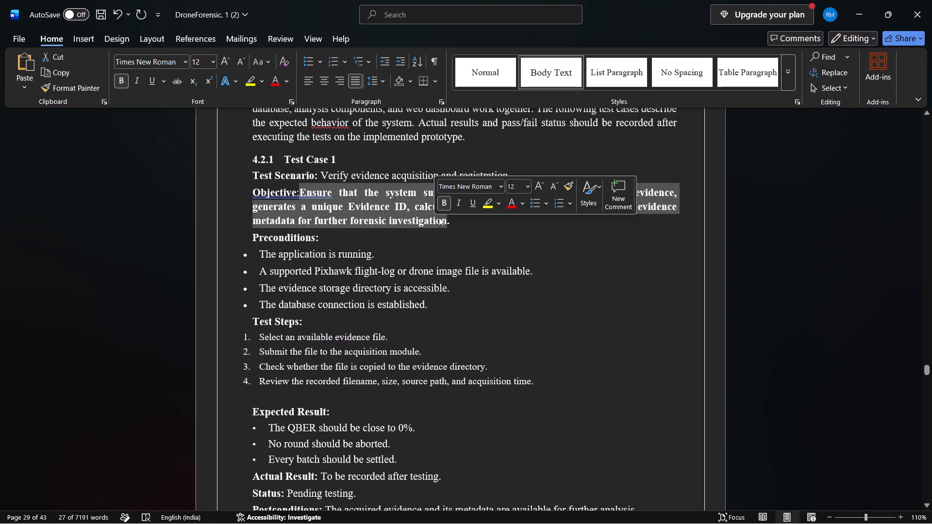
click(444, 198)
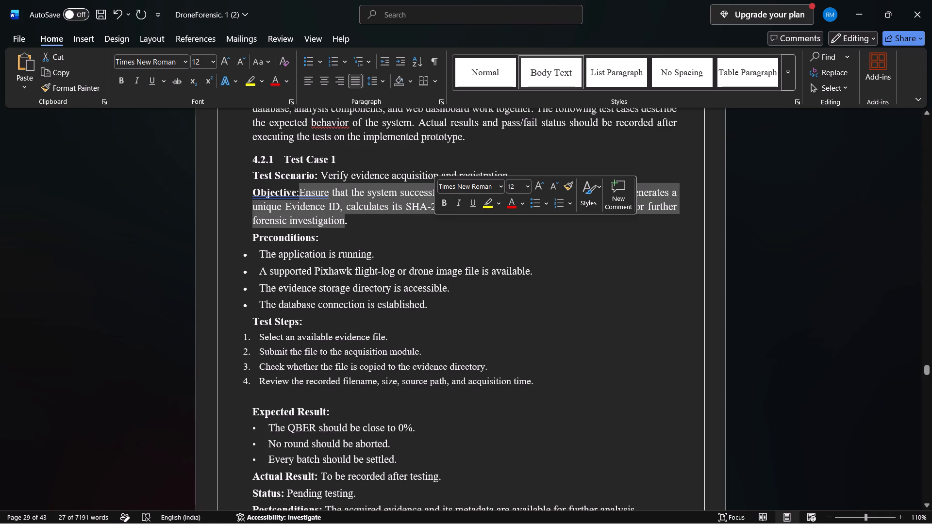
click(376, 243)
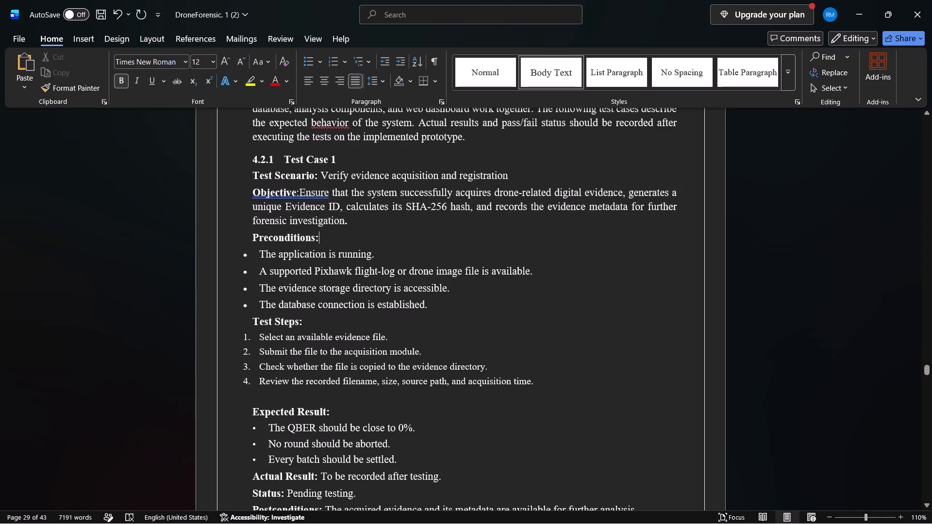
Insert a space between the Objective label's colon and its wording in section 4.2.1.
click(299, 193)
key(space)
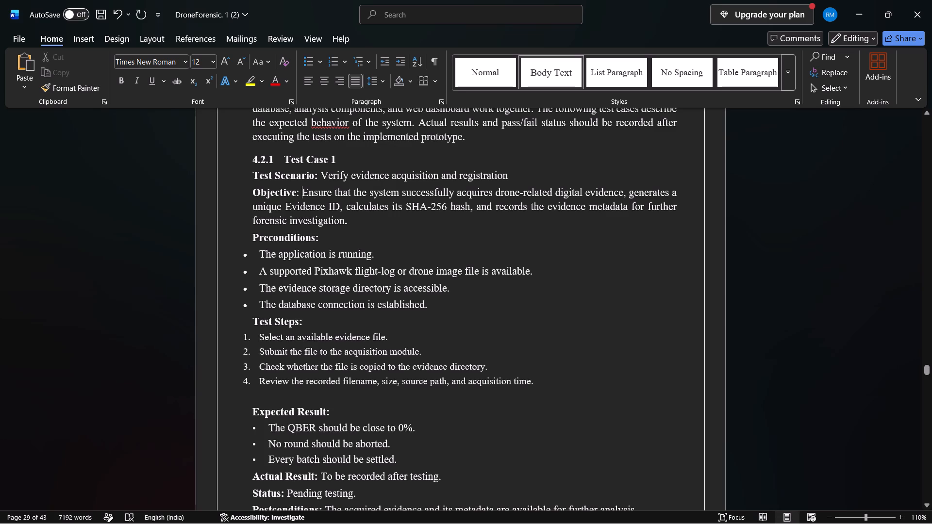
Add an empty line after the Objective paragraph and another after the last Preconditions bullet in section 4.2.1.
click(354, 219)
key(Return)
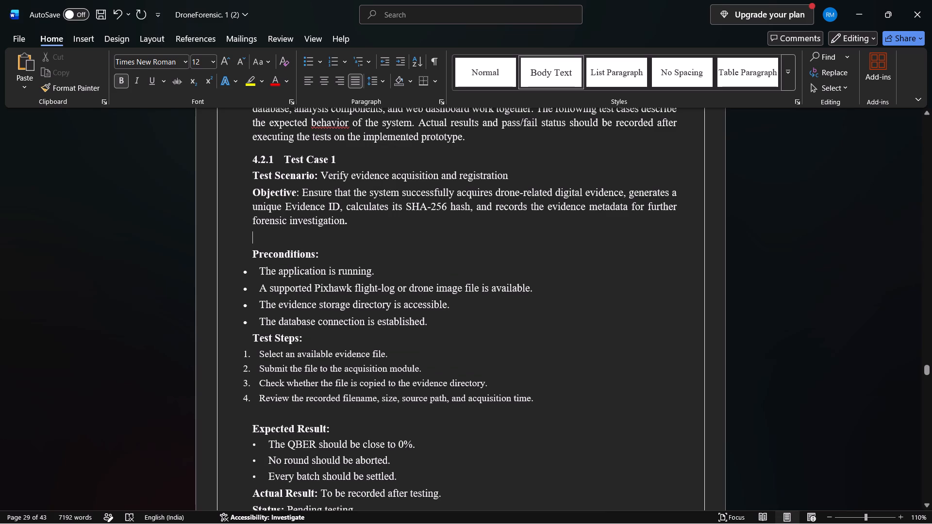
click(439, 325)
key(Return)
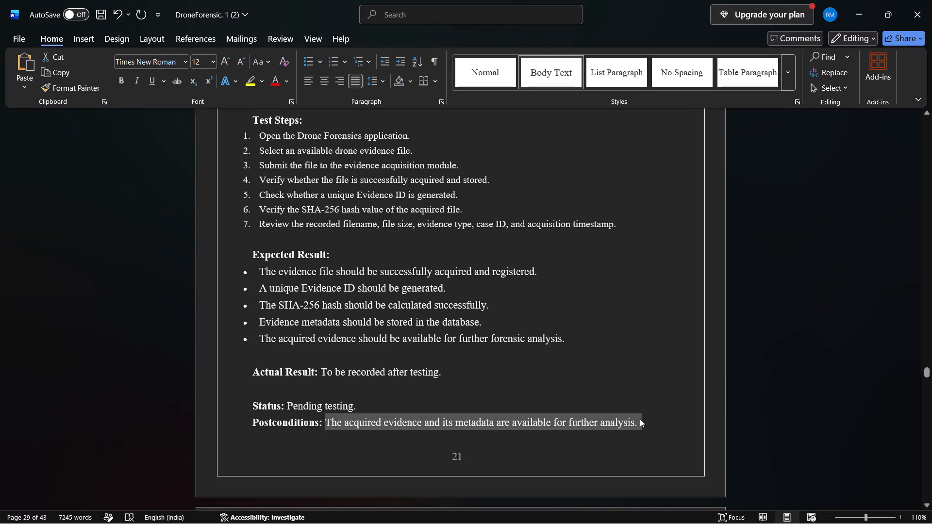
key(ctrl+v)
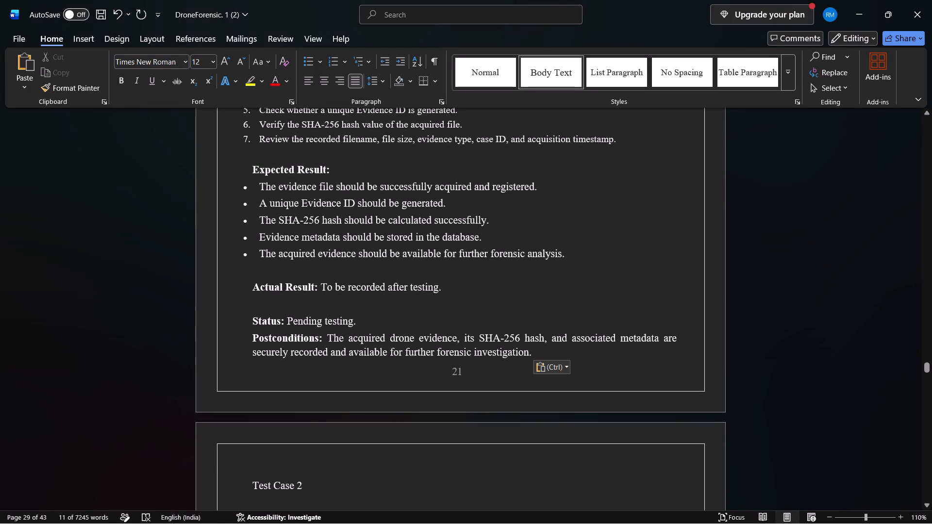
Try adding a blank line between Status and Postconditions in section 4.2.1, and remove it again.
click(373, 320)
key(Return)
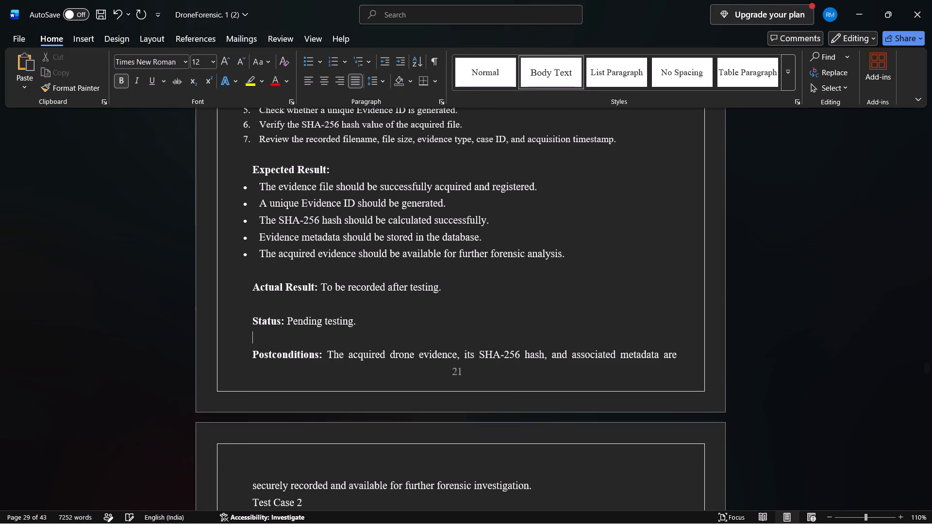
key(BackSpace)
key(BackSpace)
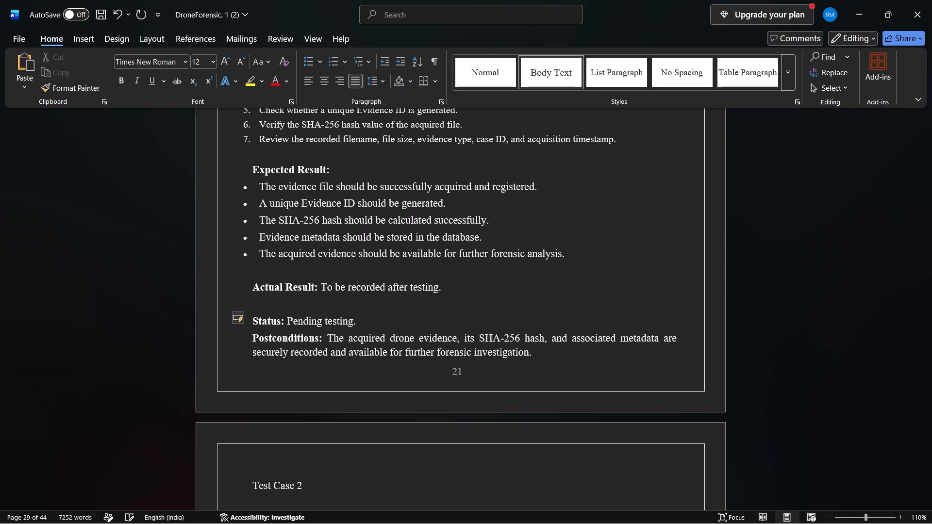
Remove the blank line between Actual Result and Status in section 4.2.1 and indent the Status line with spaces to align with its neighbours.
click(252, 321)
key(BackSpace)
key(BackSpace)
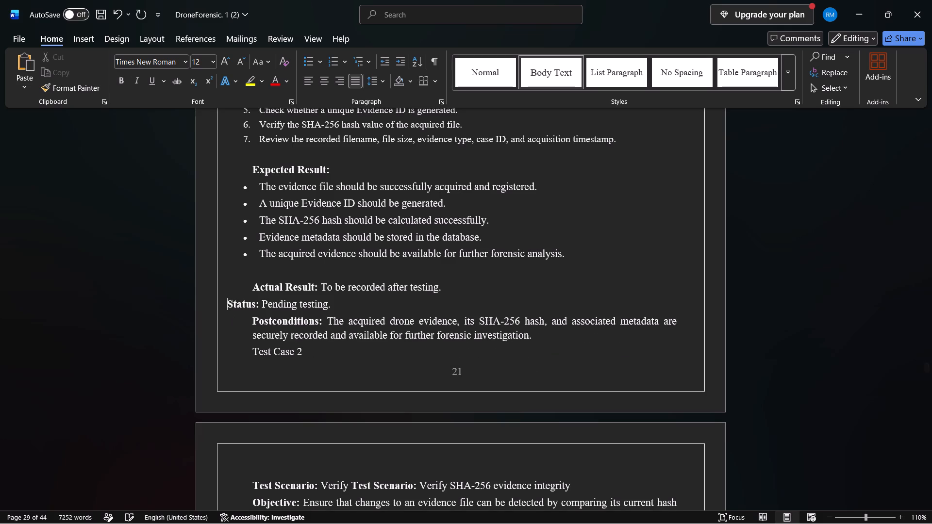
key(space)
key(space)
key(space)
key(space)
key(space)
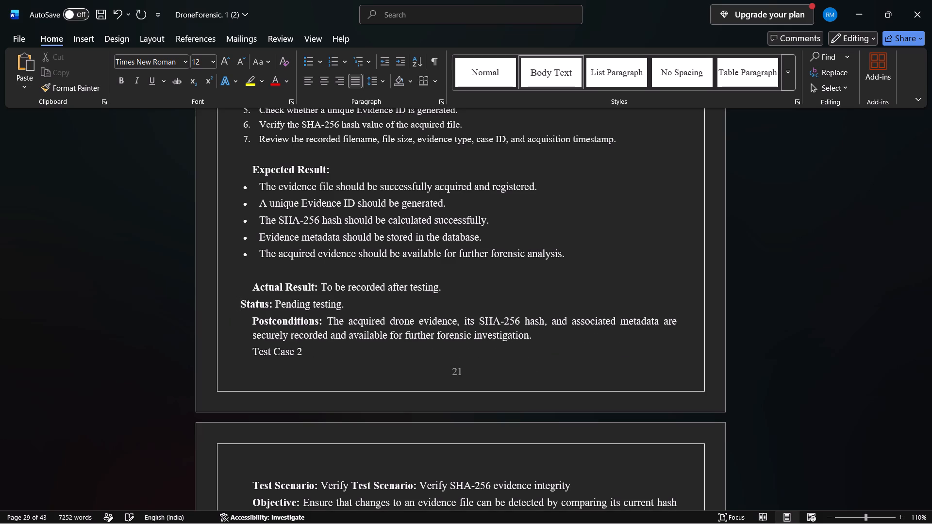
key(space)
key(space)
key(space)
key(space)
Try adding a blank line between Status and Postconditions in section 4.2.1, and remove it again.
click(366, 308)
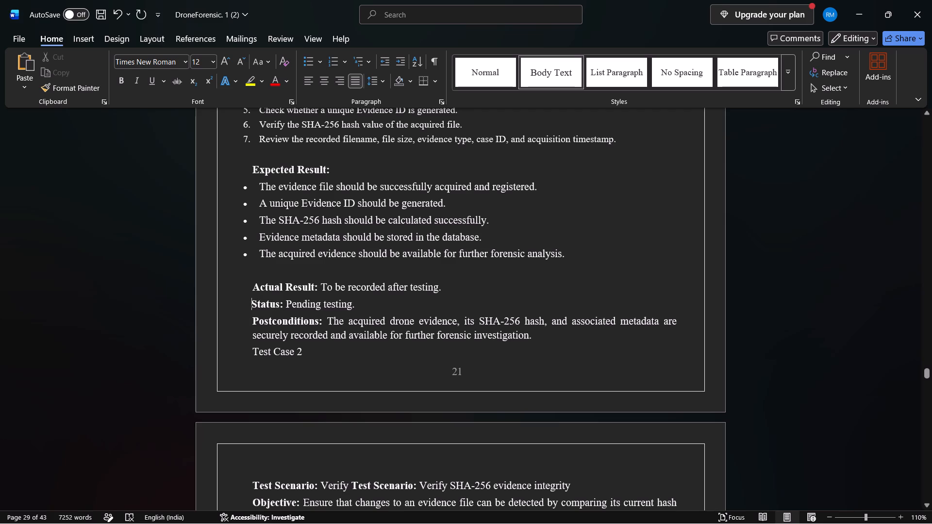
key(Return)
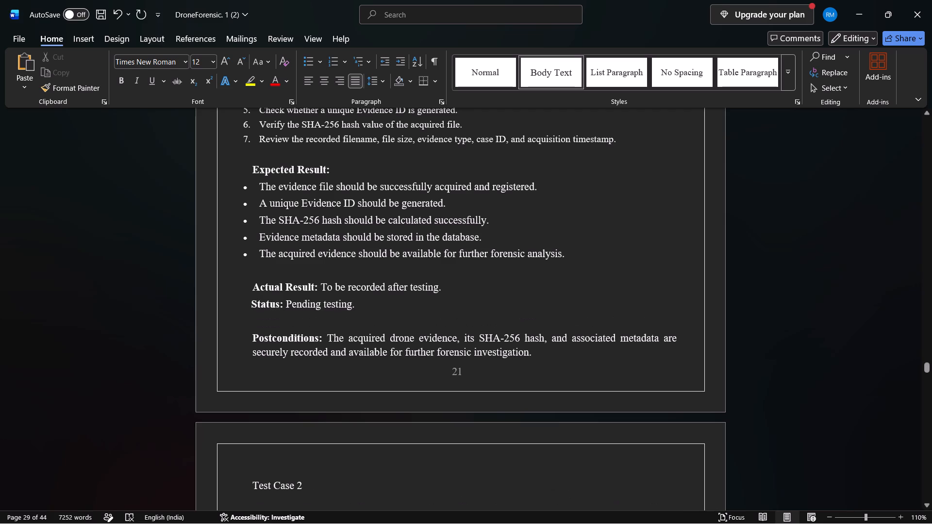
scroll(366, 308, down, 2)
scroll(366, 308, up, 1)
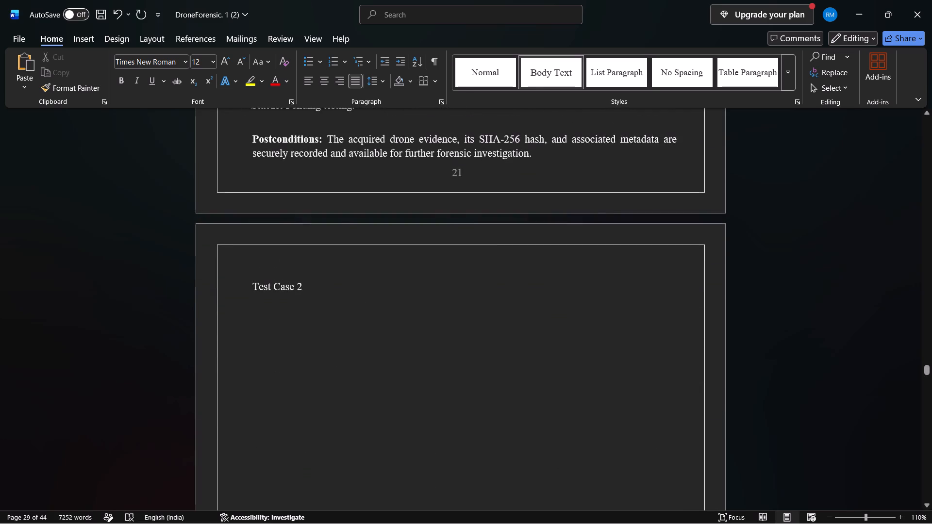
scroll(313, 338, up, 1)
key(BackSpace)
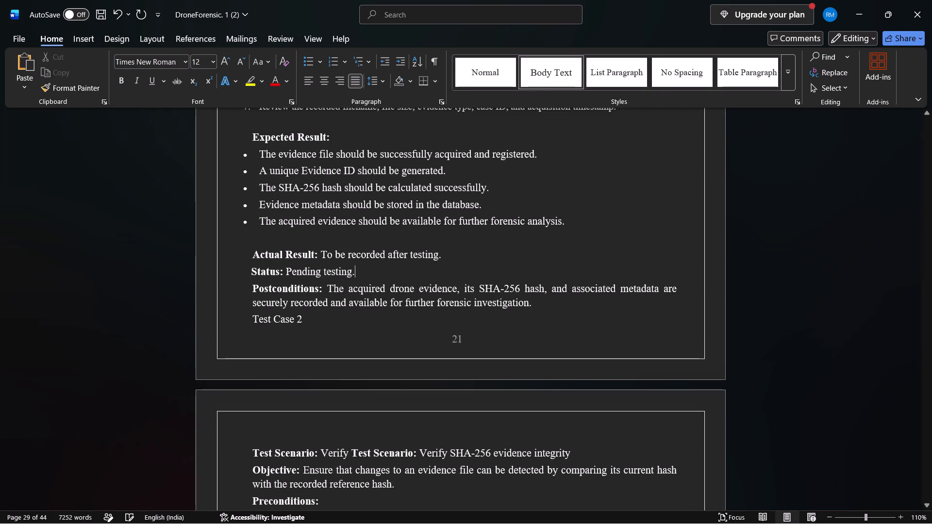
Review the wording, headings and spacing of Test Case 2 and Test Case 3 following section 4.2.1.
scroll(268, 297, down, 3)
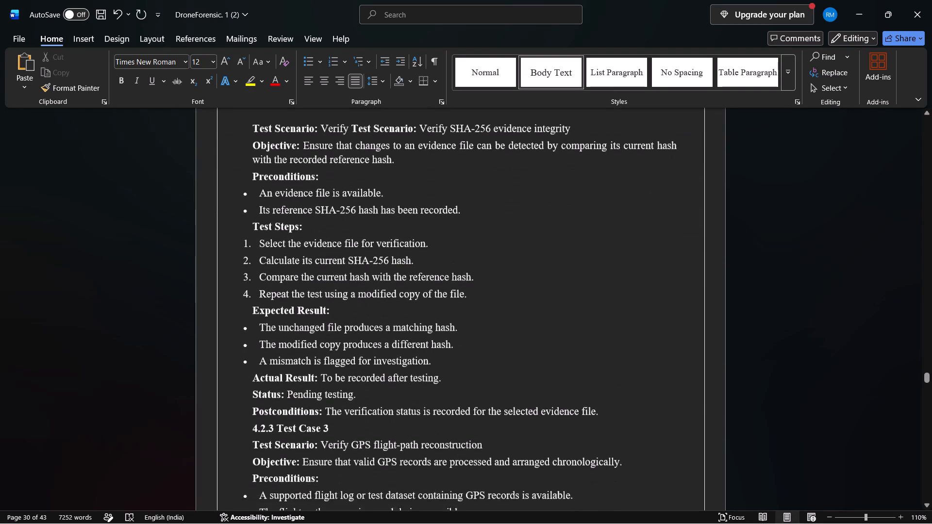
scroll(268, 297, down, 2)
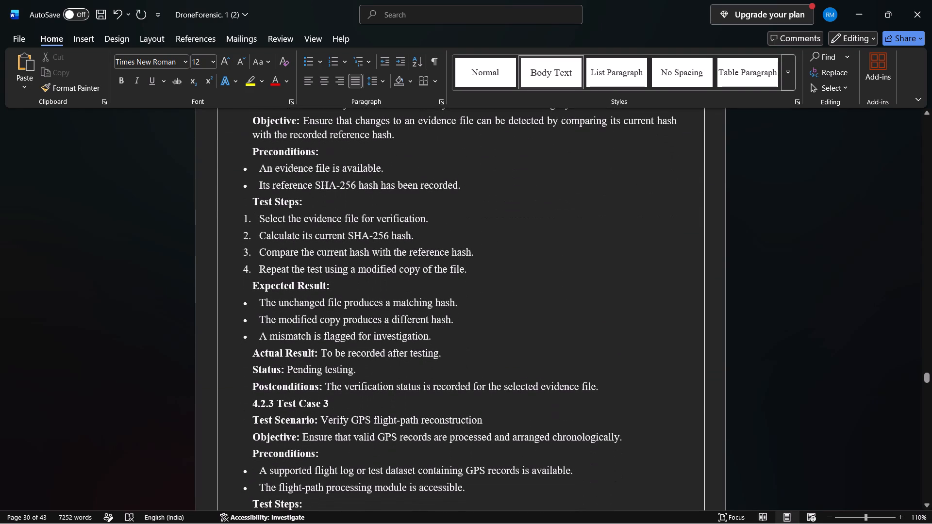
scroll(268, 297, down, 2)
scroll(286, 165, up, 1)
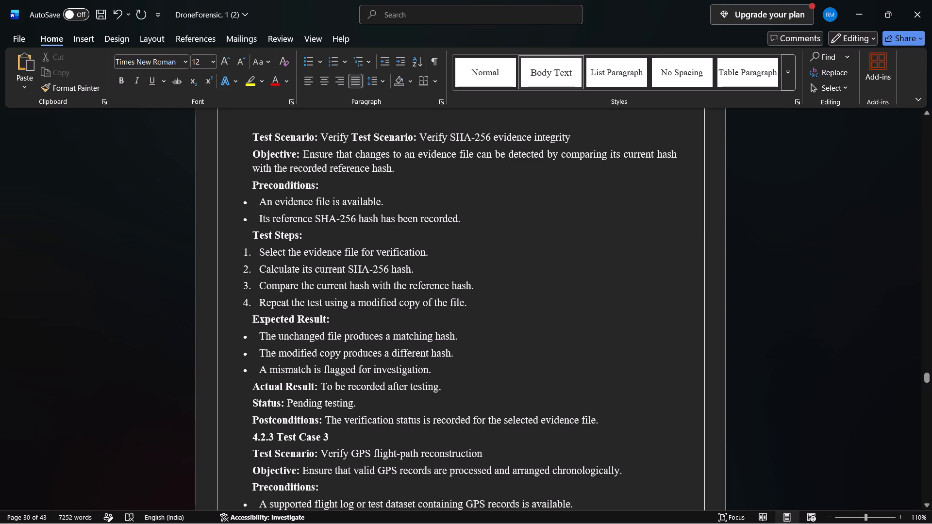
scroll(383, 311, down, 1)
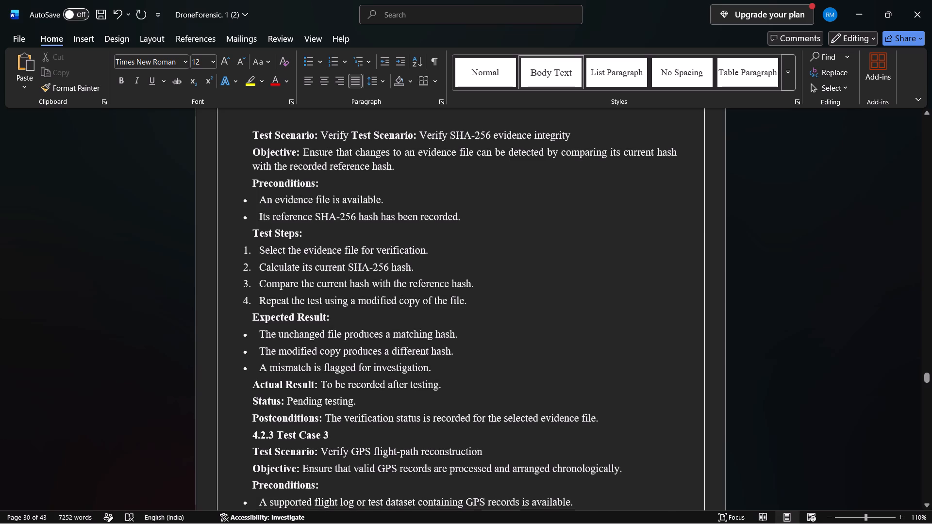
scroll(383, 311, down, 4)
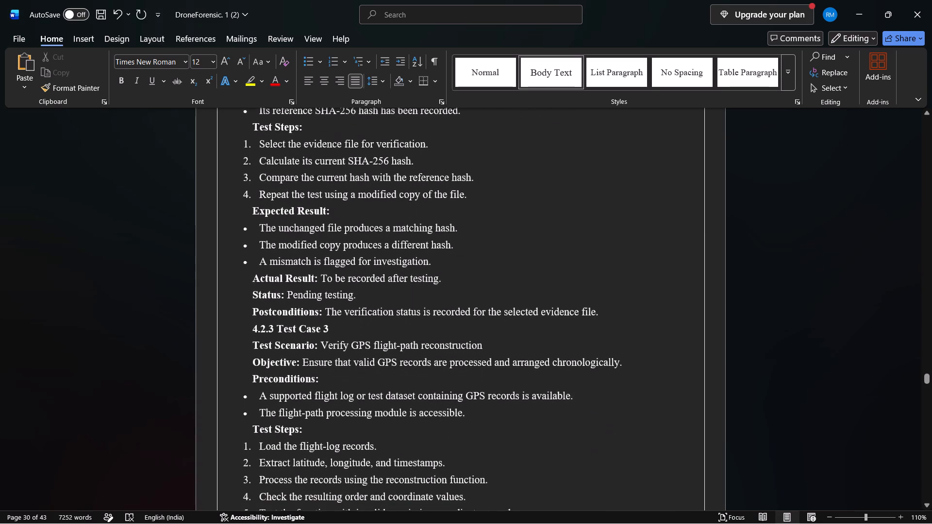
scroll(383, 311, down, 2)
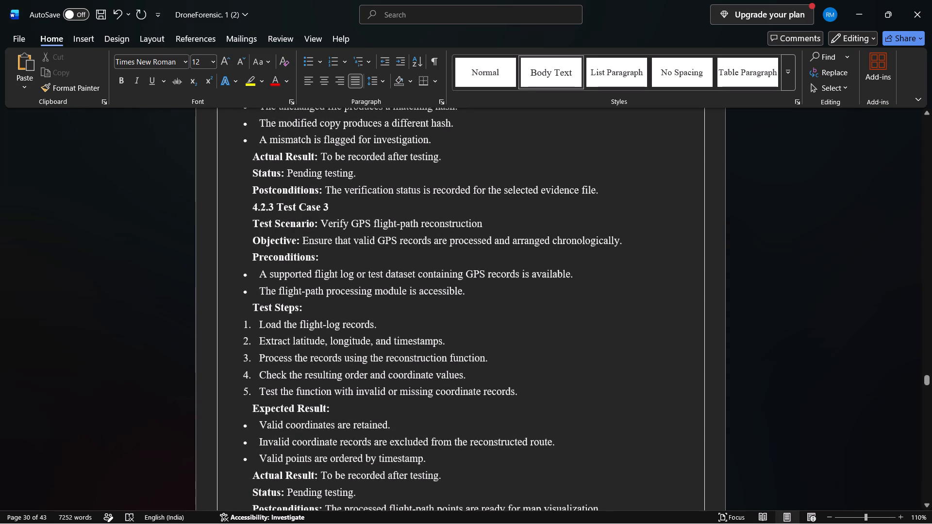
scroll(383, 311, down, 1)
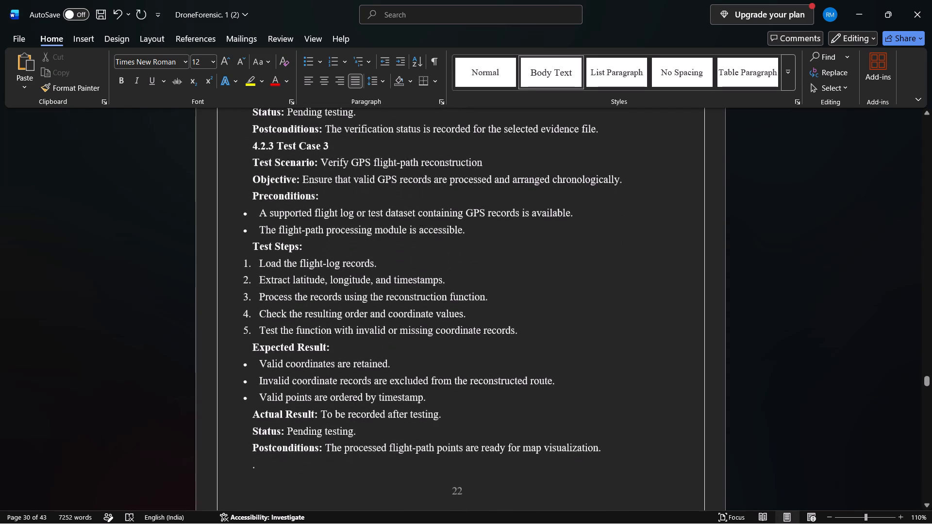
scroll(383, 311, down, 1)
scroll(383, 311, up, 2)
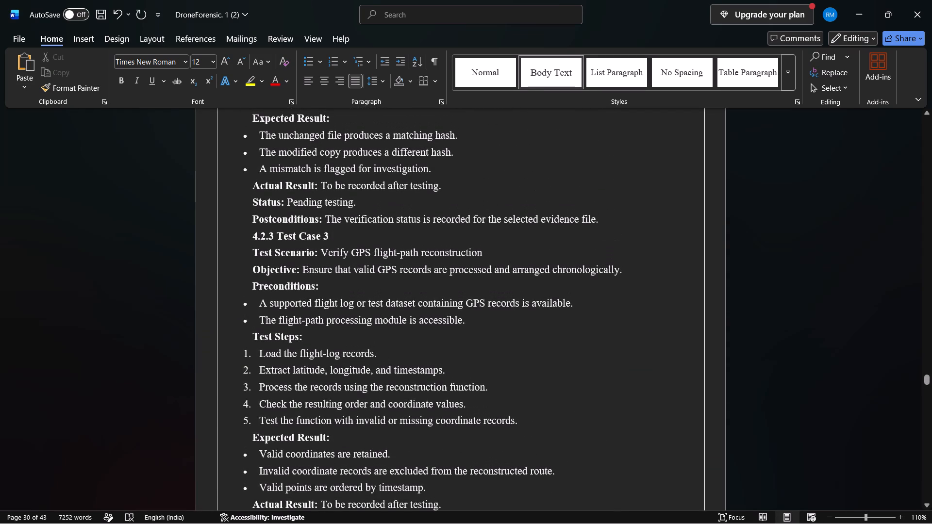
scroll(383, 311, up, 2)
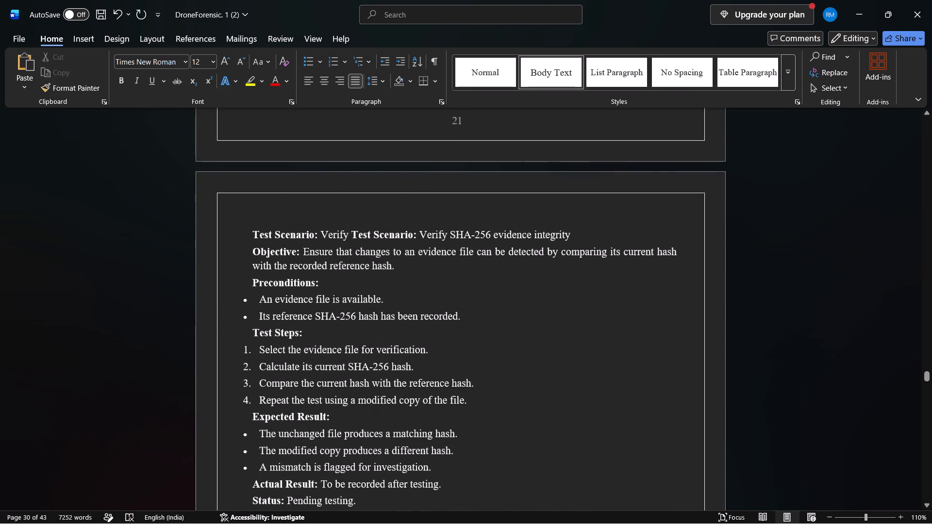
scroll(383, 311, up, 1)
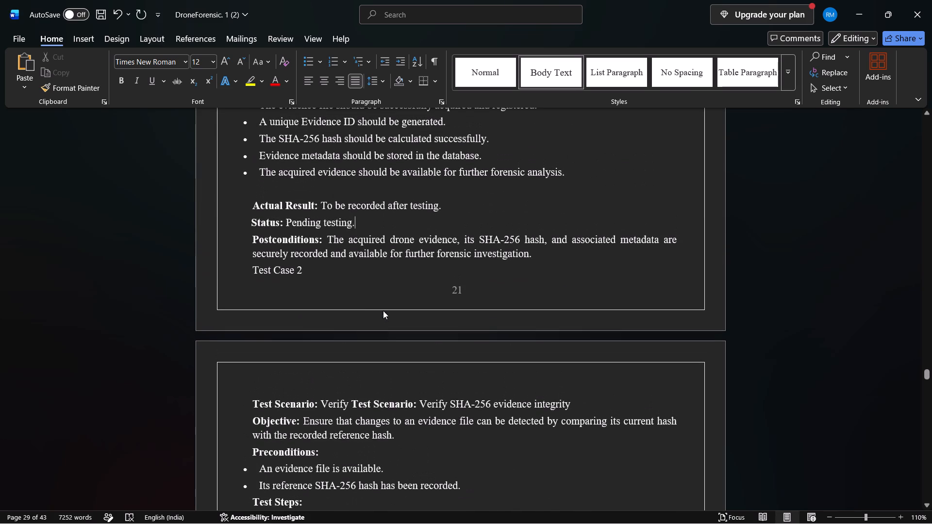
click(317, 271)
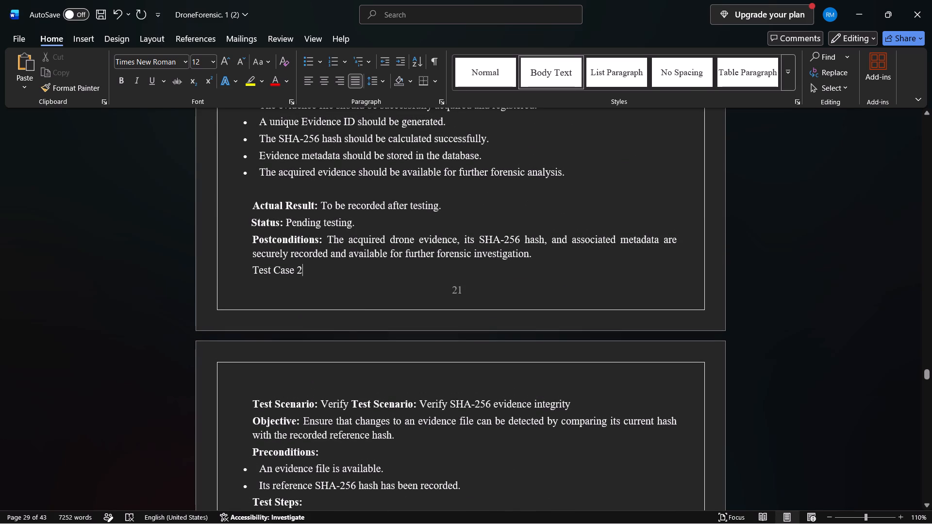
scroll(317, 271, down, 1)
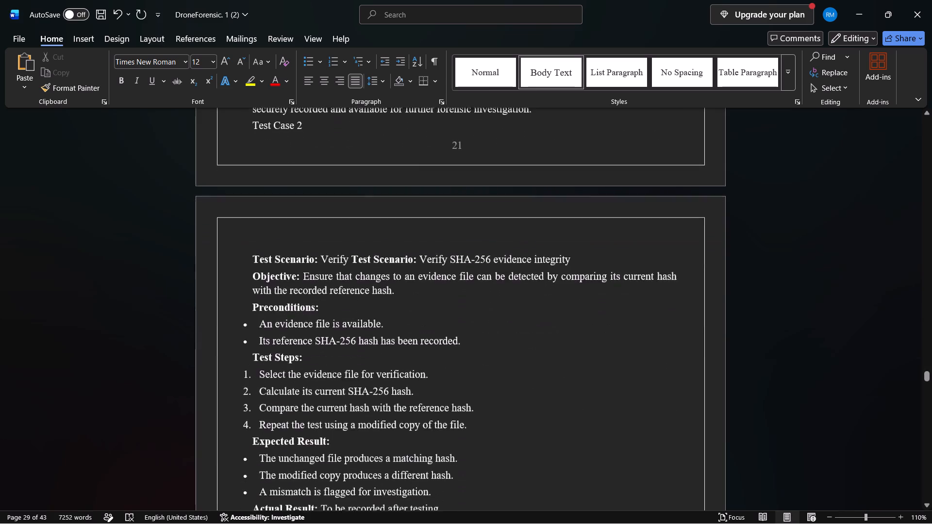
scroll(317, 271, down, 2)
right_click(317, 271)
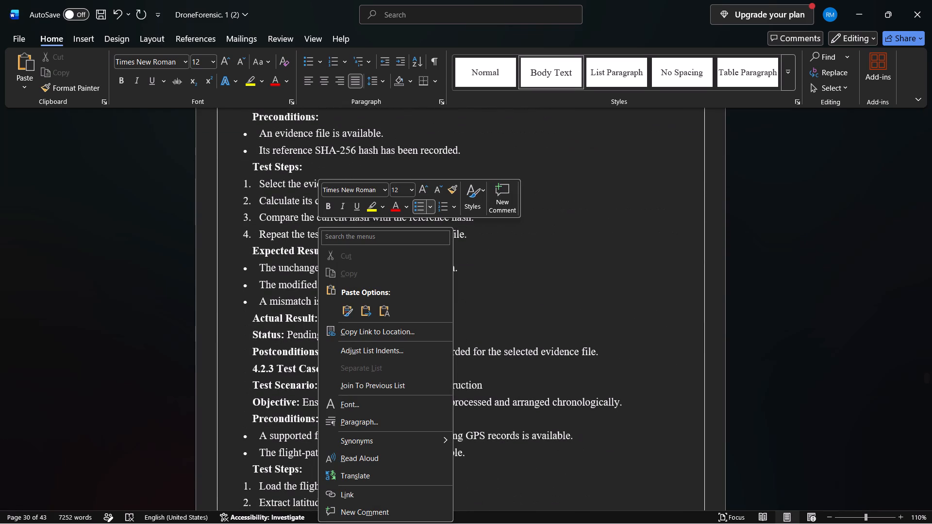
click(157, 299)
scroll(157, 299, down, 2)
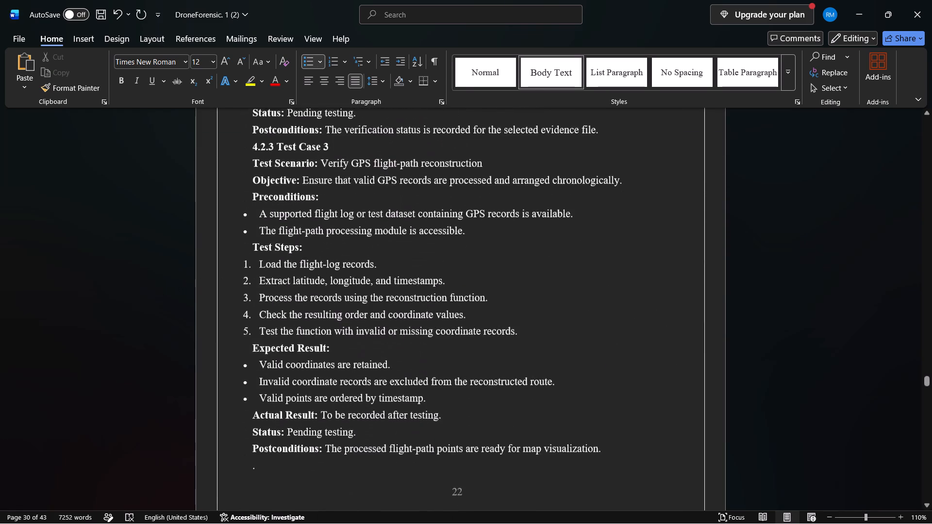
Examine Test Cases 4 and 5, which follow the GPS flight-path test case, for leftover content unrelated to drone forensics.
scroll(157, 299, down, 1)
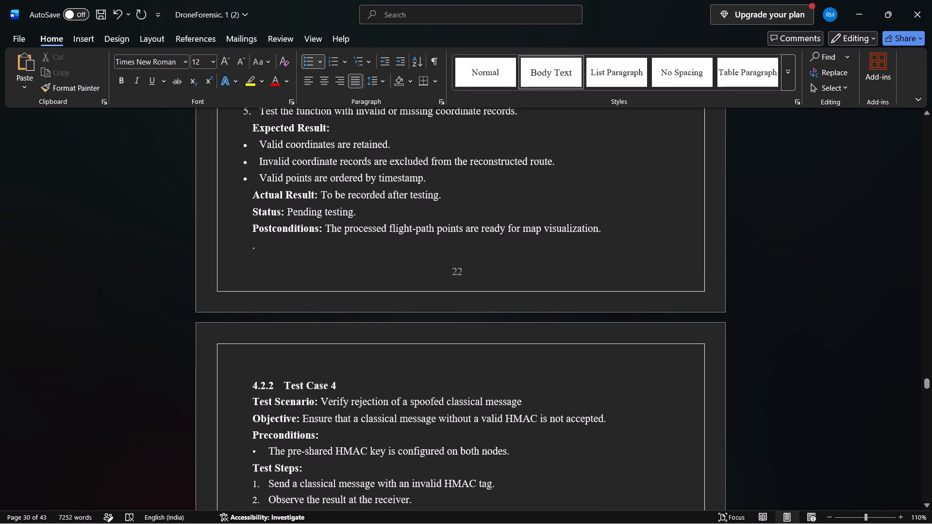
scroll(448, 446, up, 1)
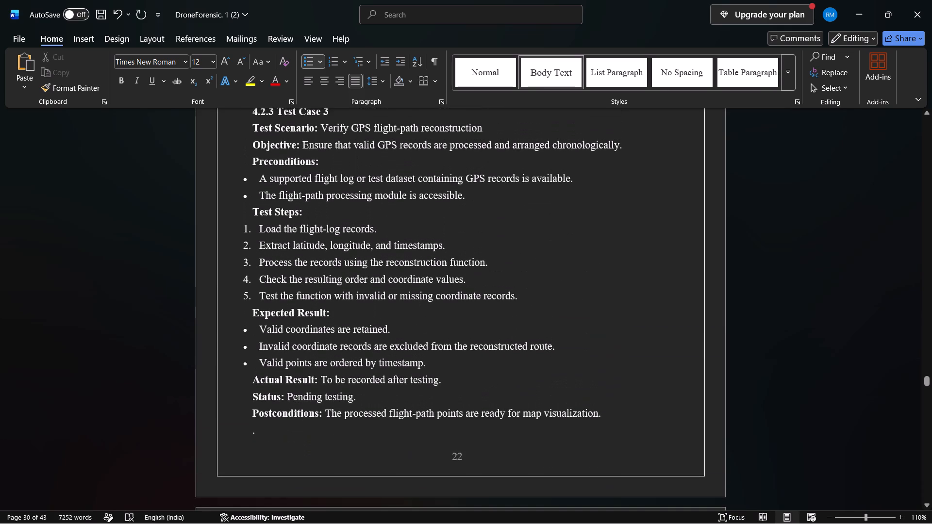
scroll(448, 446, down, 2)
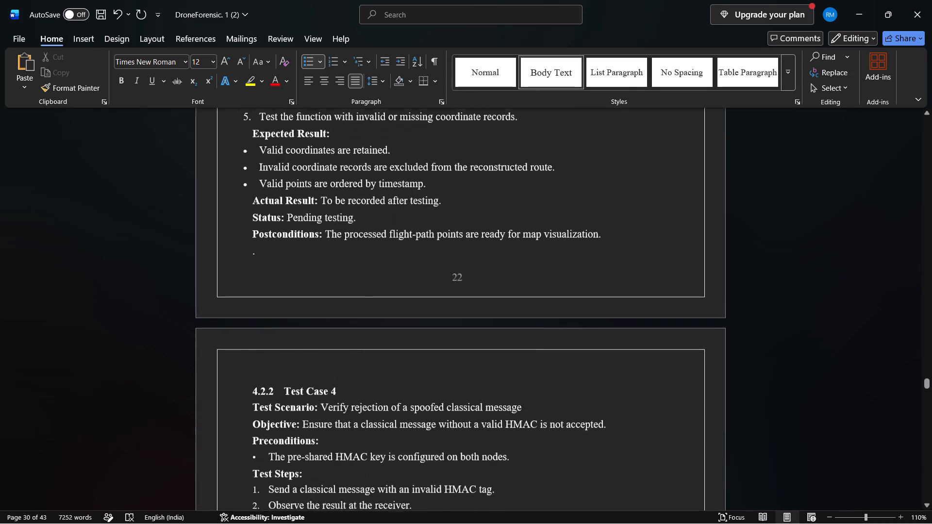
scroll(448, 446, down, 3)
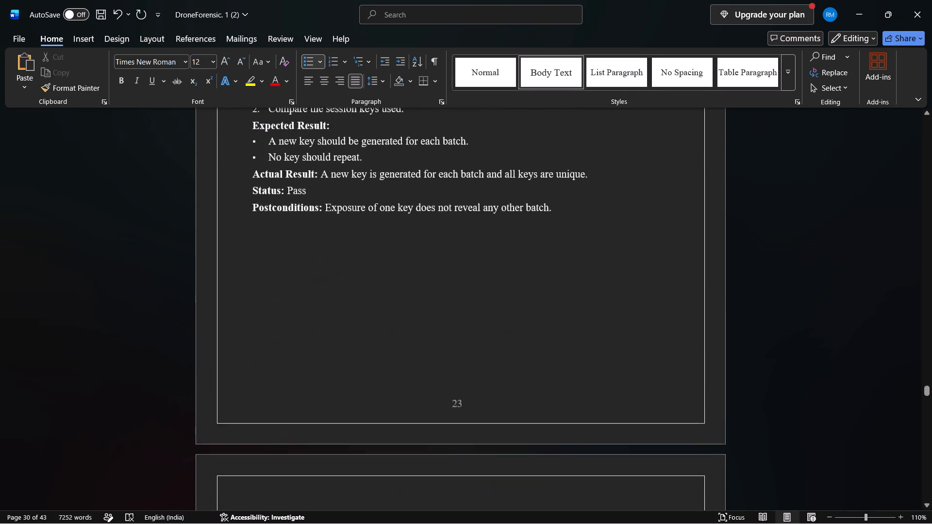
scroll(448, 446, up, 3)
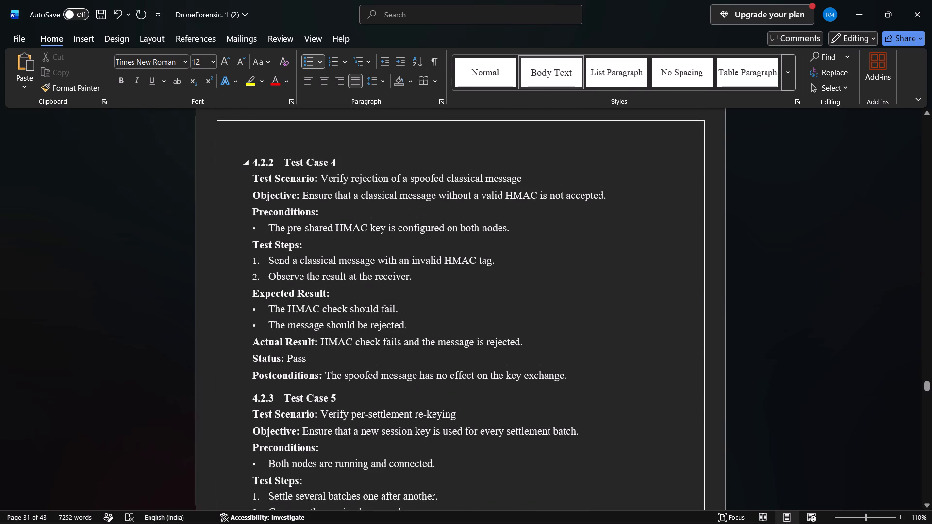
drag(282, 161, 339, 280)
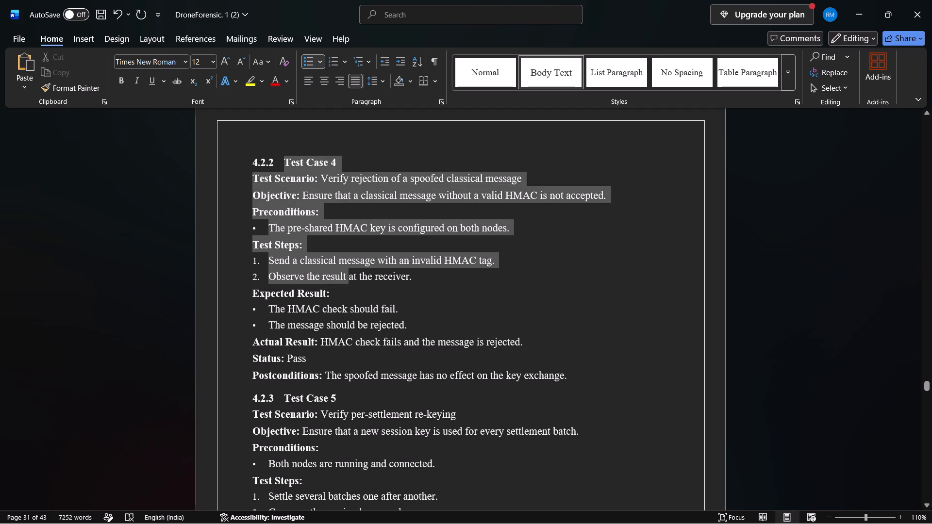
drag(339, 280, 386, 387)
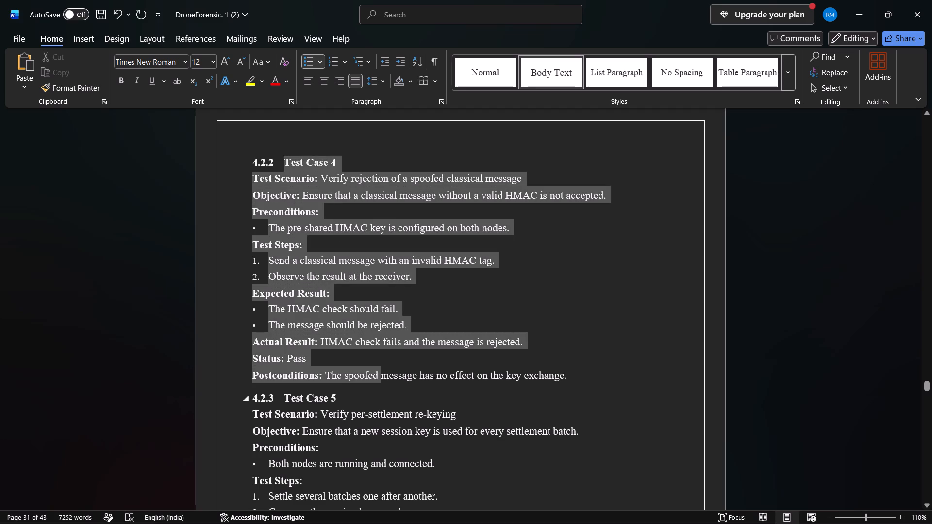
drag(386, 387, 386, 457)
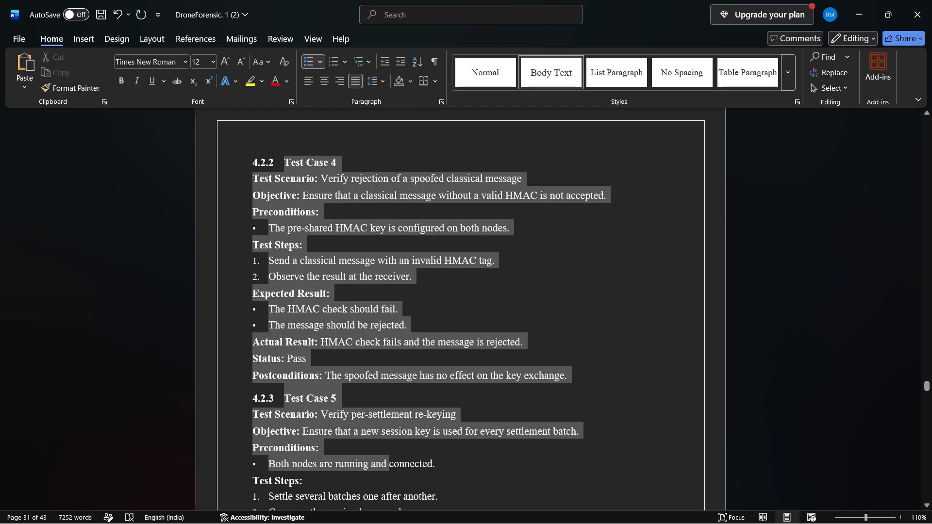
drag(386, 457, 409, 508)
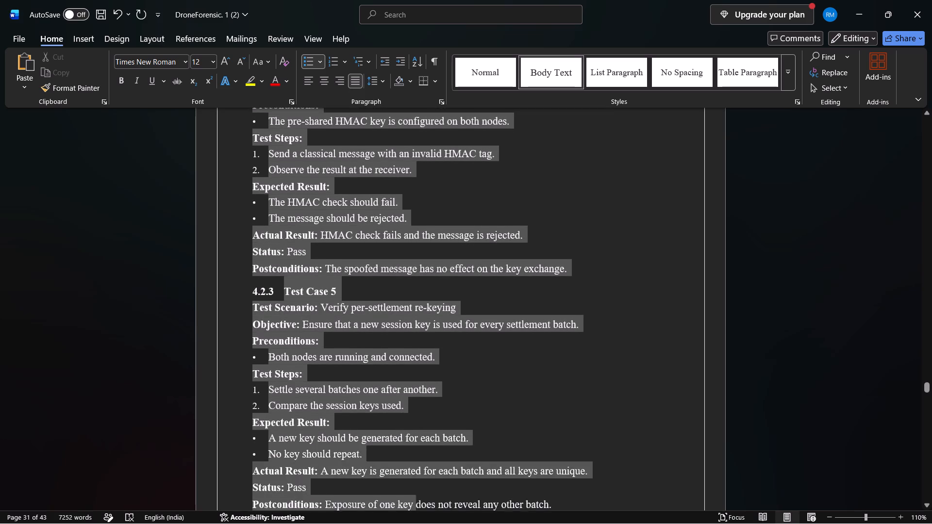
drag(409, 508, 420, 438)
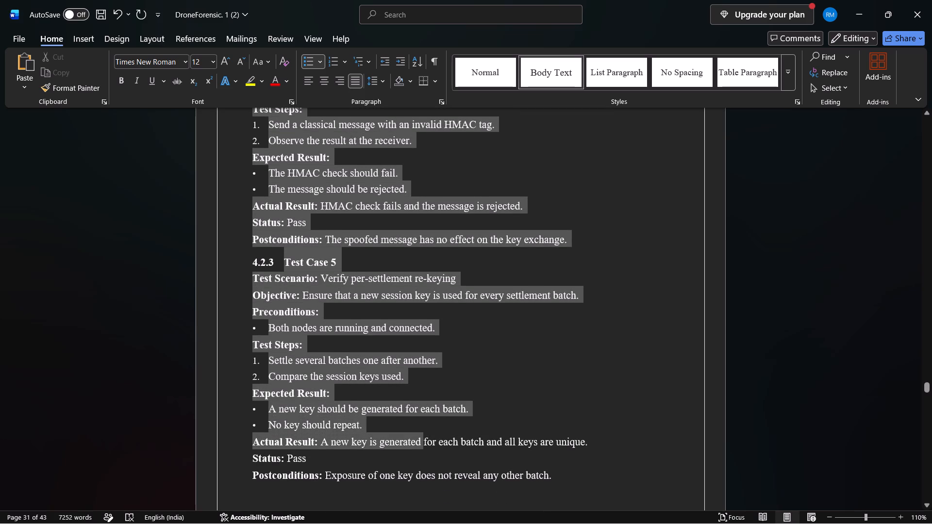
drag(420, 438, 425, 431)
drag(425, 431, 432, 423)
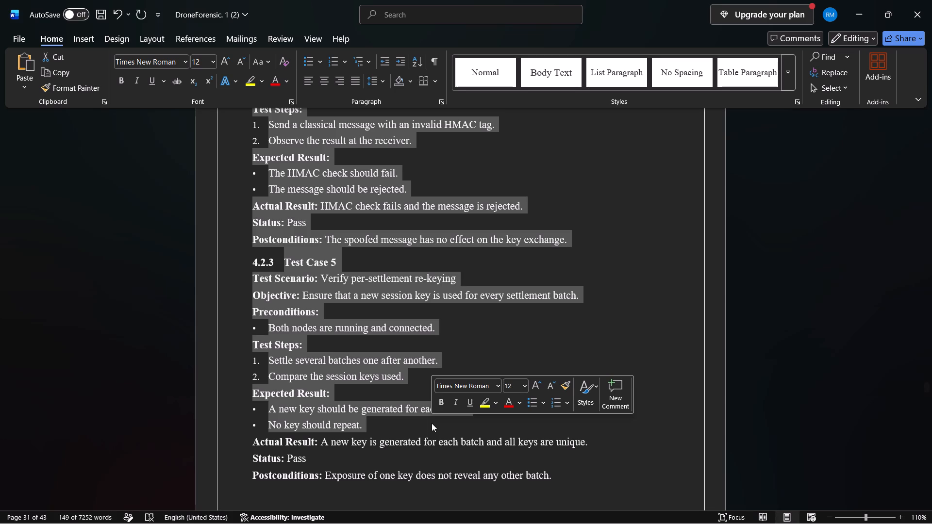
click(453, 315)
Examine Test Case 6 and the page after it to find where the leftover test cases end.
scroll(453, 315, down, 3)
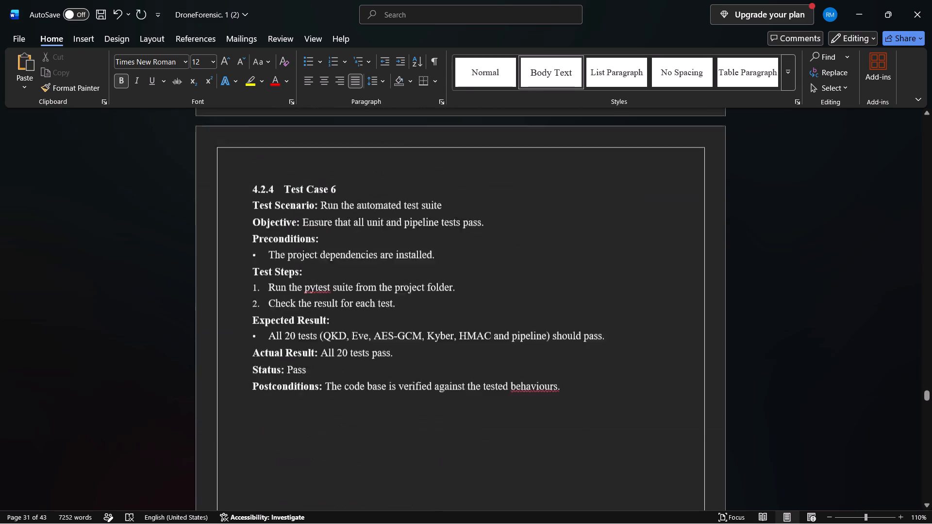
scroll(453, 315, up, 2)
scroll(453, 315, down, 2)
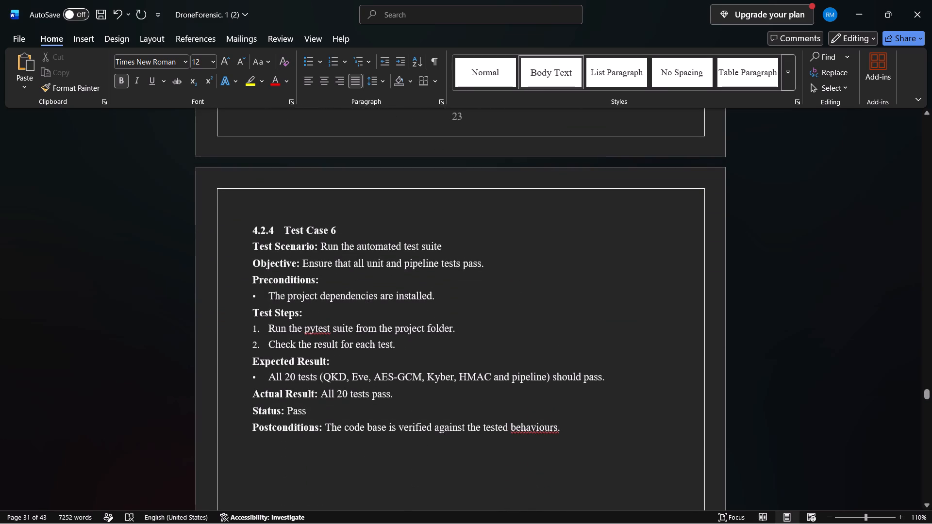
scroll(453, 315, down, 3)
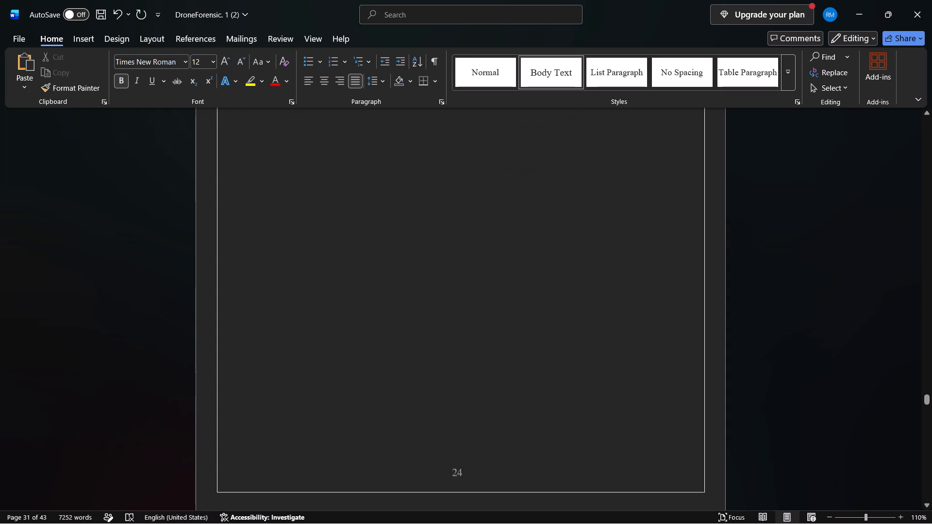
scroll(453, 315, down, 1)
scroll(453, 315, up, 7)
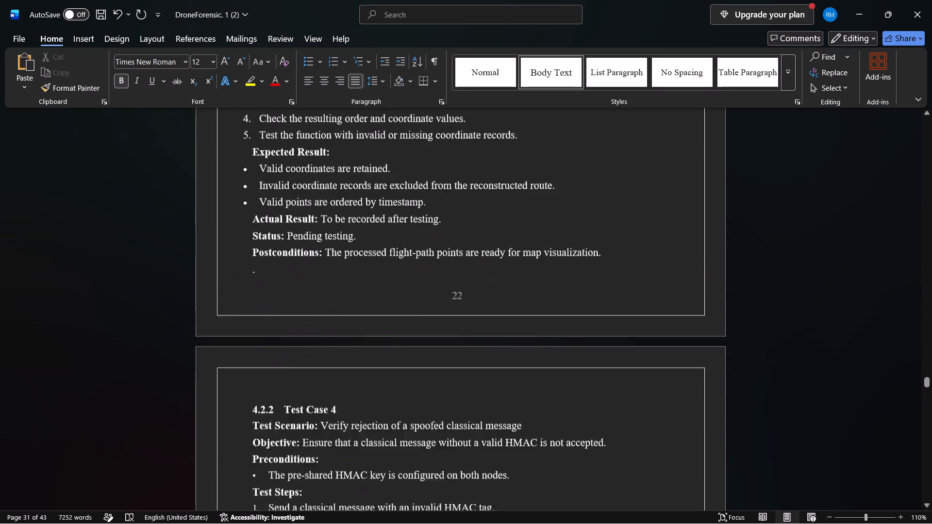
scroll(453, 315, down, 1)
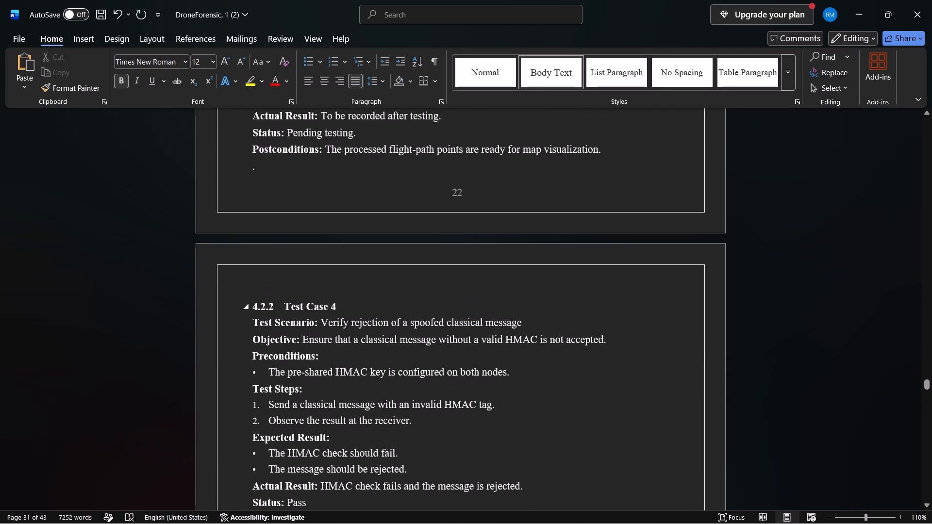
drag(250, 305, 283, 348)
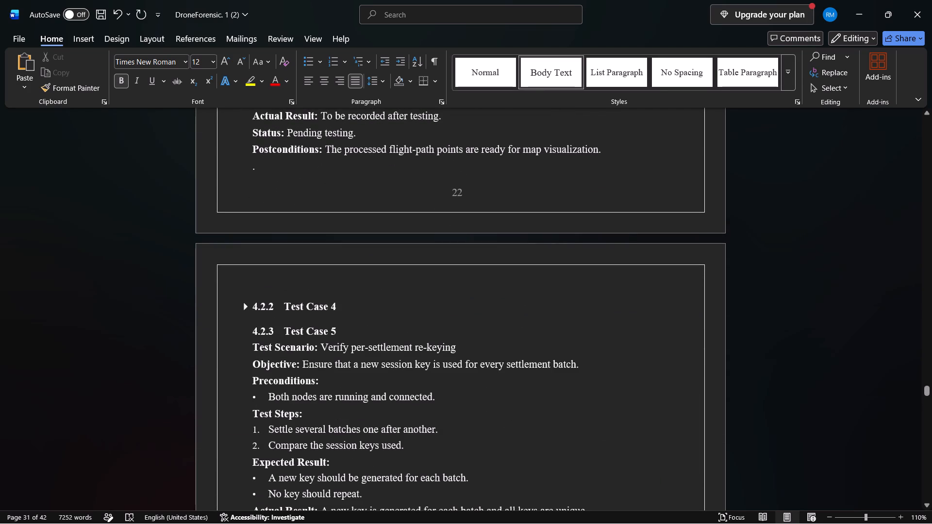
click(245, 309)
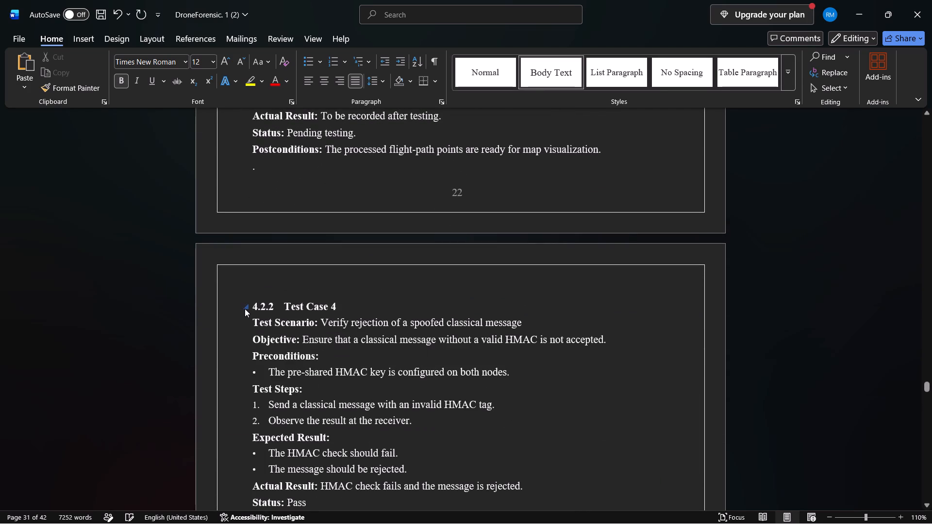
drag(284, 305, 386, 523)
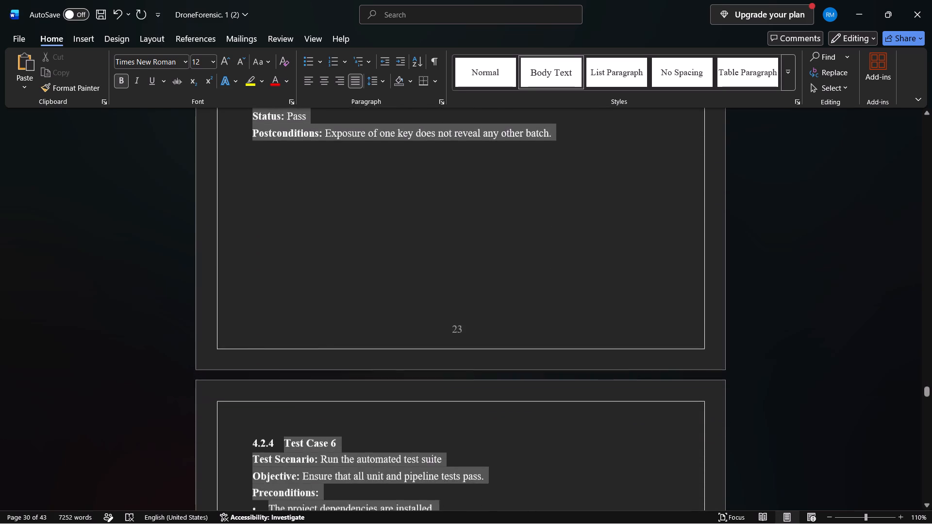
drag(386, 523, 568, 318)
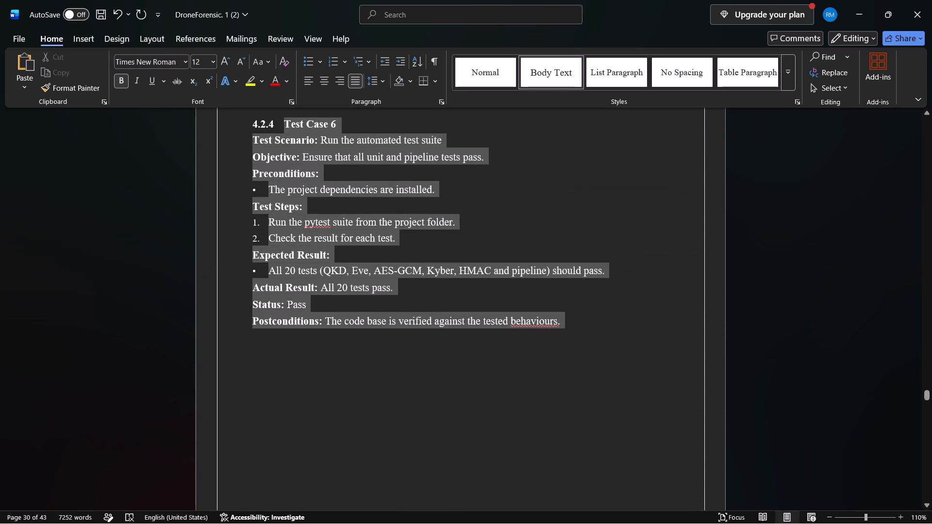
drag(568, 318, 568, 327)
key(ctrl+c)
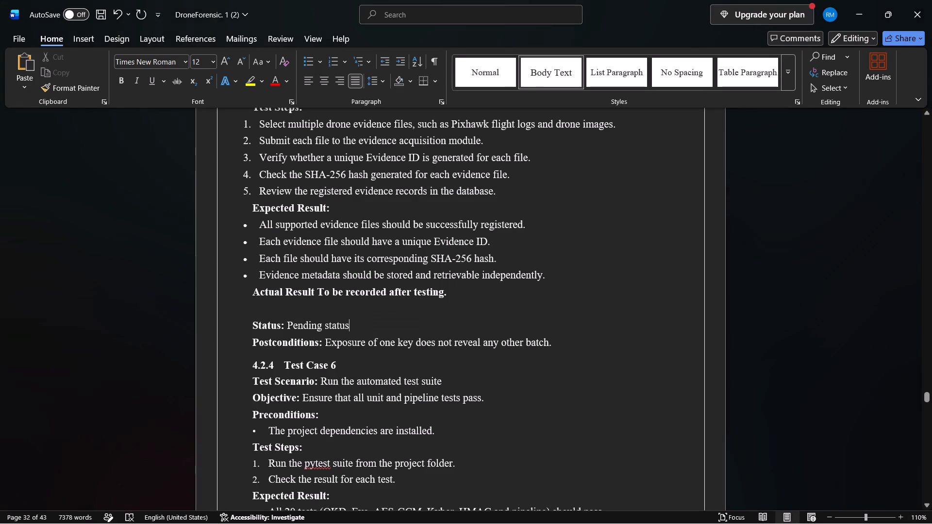
drag(324, 340, 552, 335)
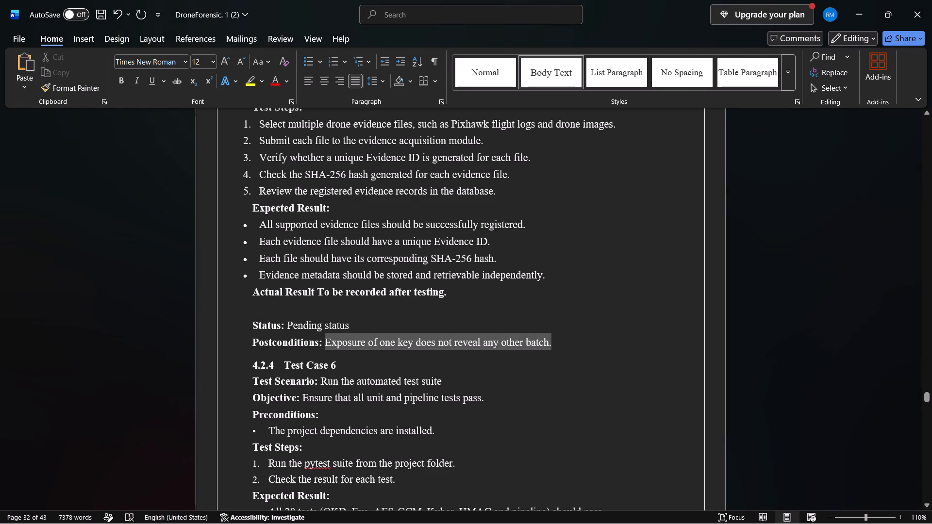
drag(552, 335, 557, 340)
key(ctrl+v)
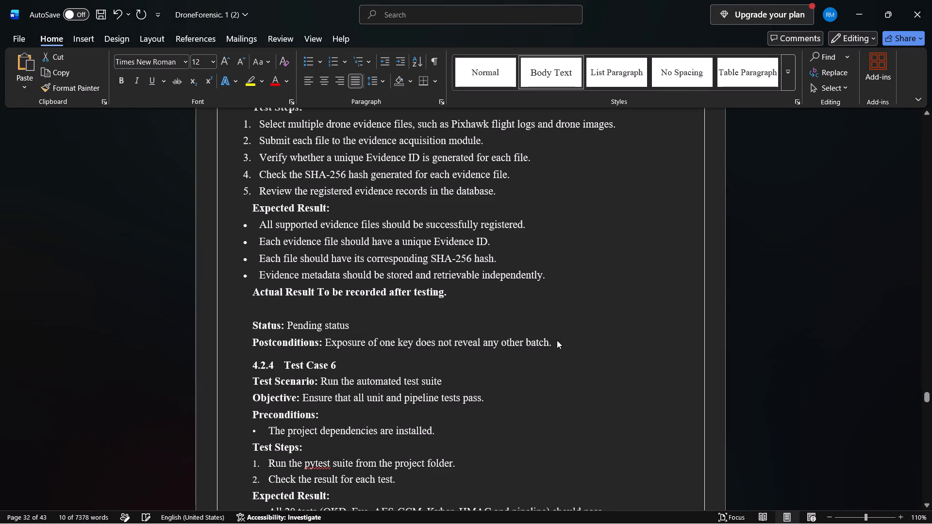
Insert an unnumbered blank line between Test Case 5's last Test Step and its Expected Result heading.
scroll(557, 340, down, 3)
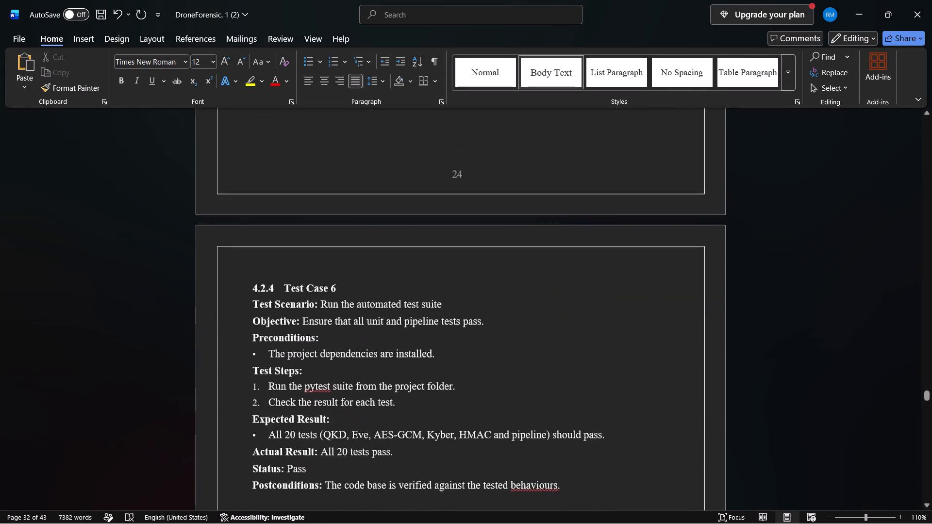
scroll(557, 340, up, 6)
scroll(557, 340, down, 2)
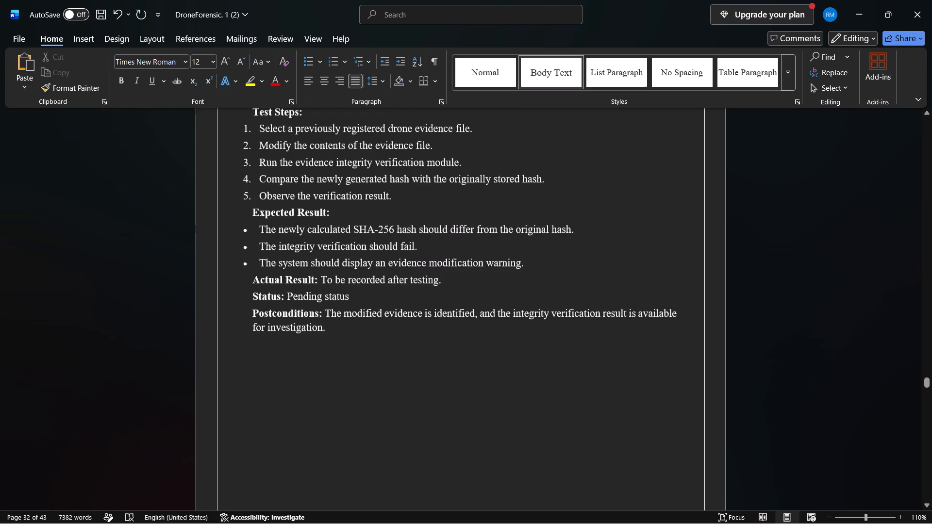
scroll(557, 340, down, 4)
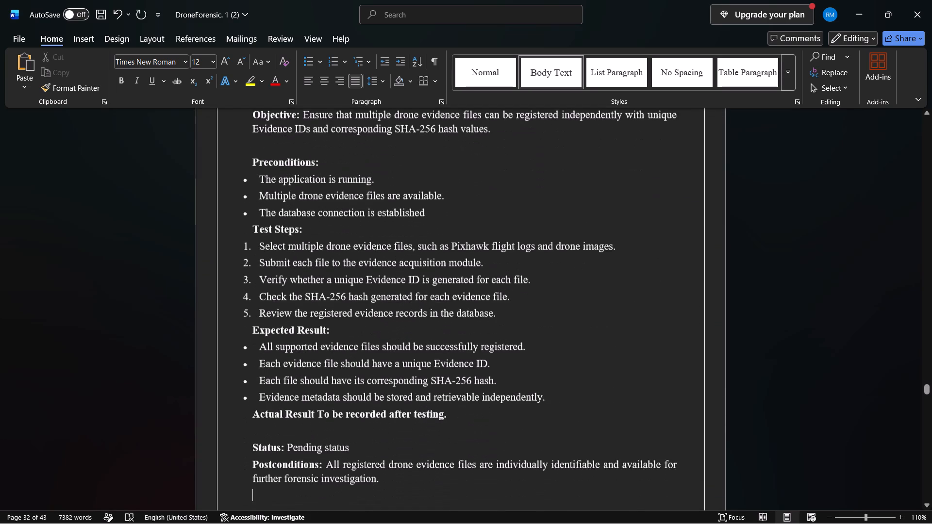
click(313, 223)
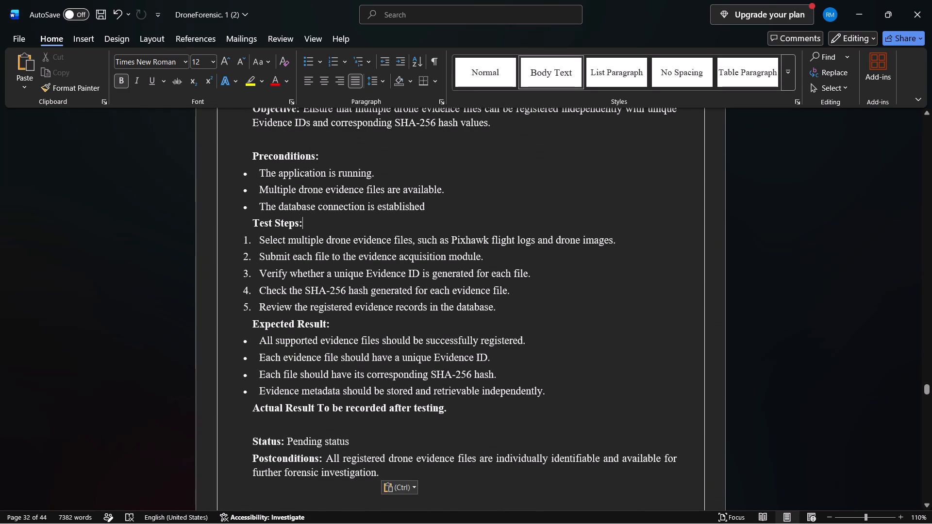
key(Return)
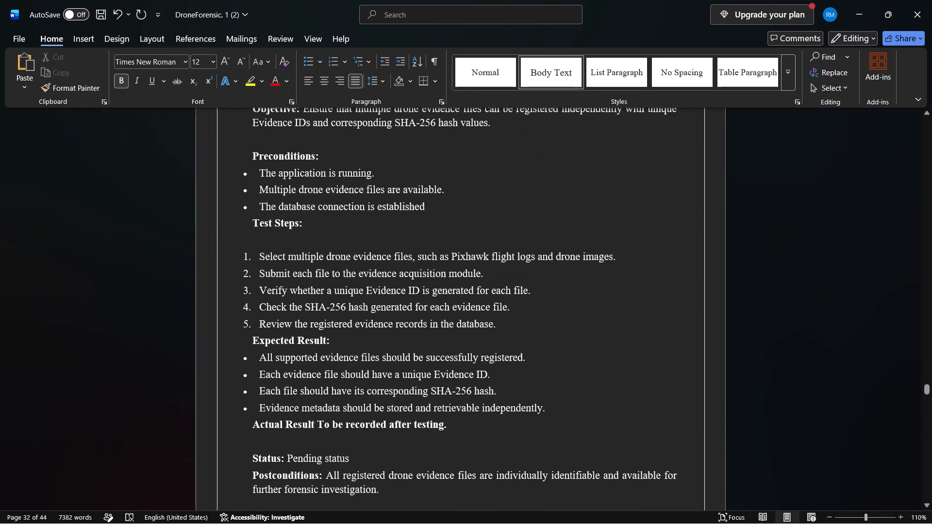
click(500, 328)
key(Return)
click(286, 232)
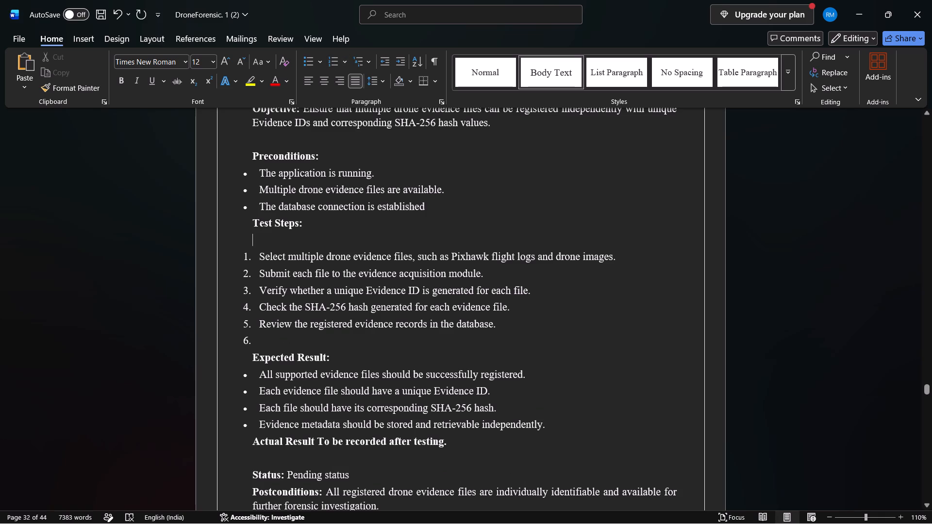
key(BackSpace)
key(BackSpace)
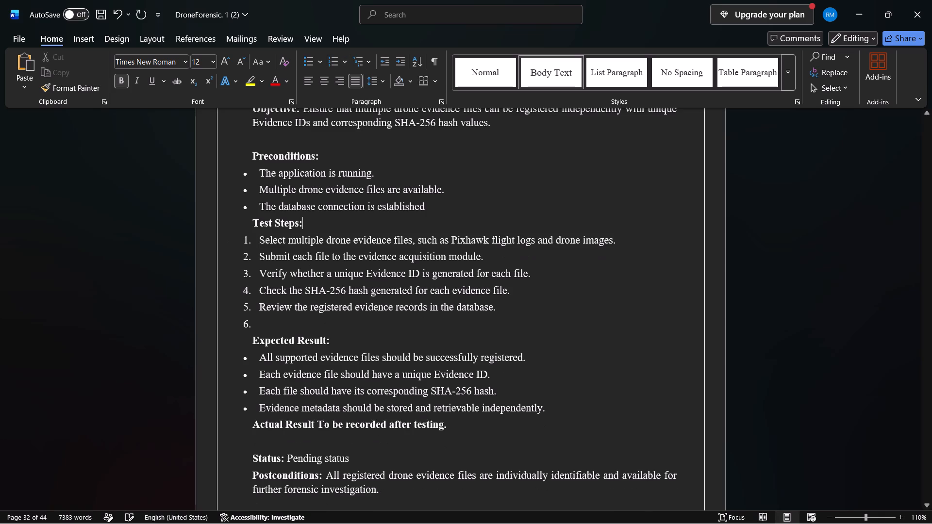
click(270, 326)
key(BackSpace)
Insert blank lines before Test Case 5's Actual Result and Postconditions, and remove the empty line and full stop ending Postconditions.
click(546, 410)
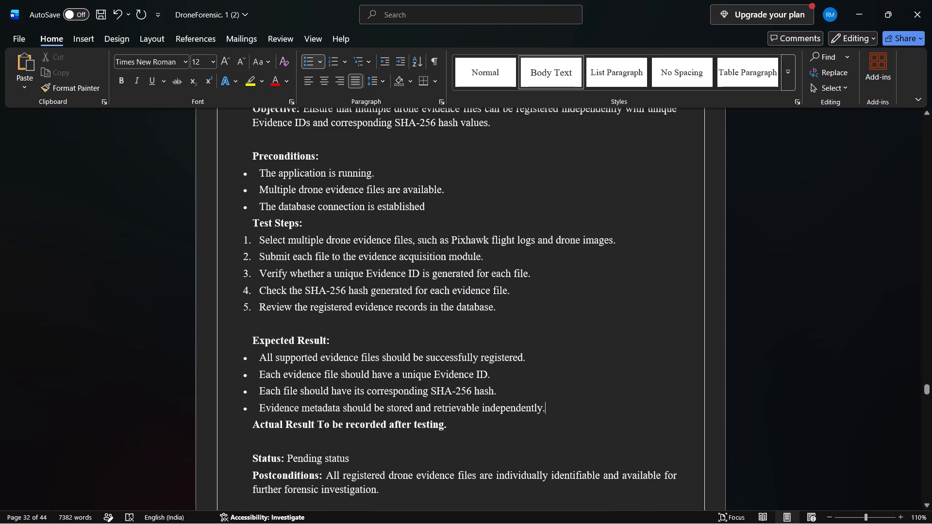
key(Return)
scroll(546, 410, down, 1)
click(546, 410)
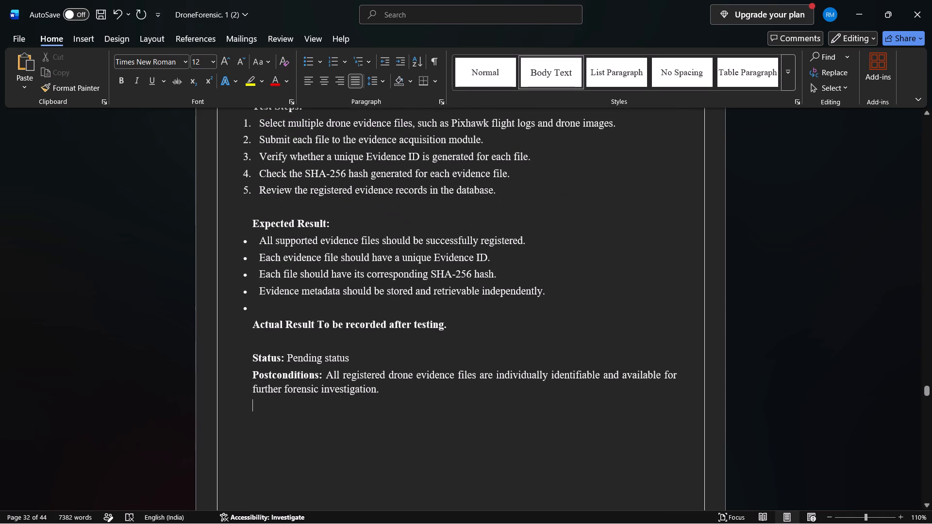
key(BackSpace)
key(BackSpace)
key(BackSpace)
click(370, 314)
key(BackSpace)
click(375, 358)
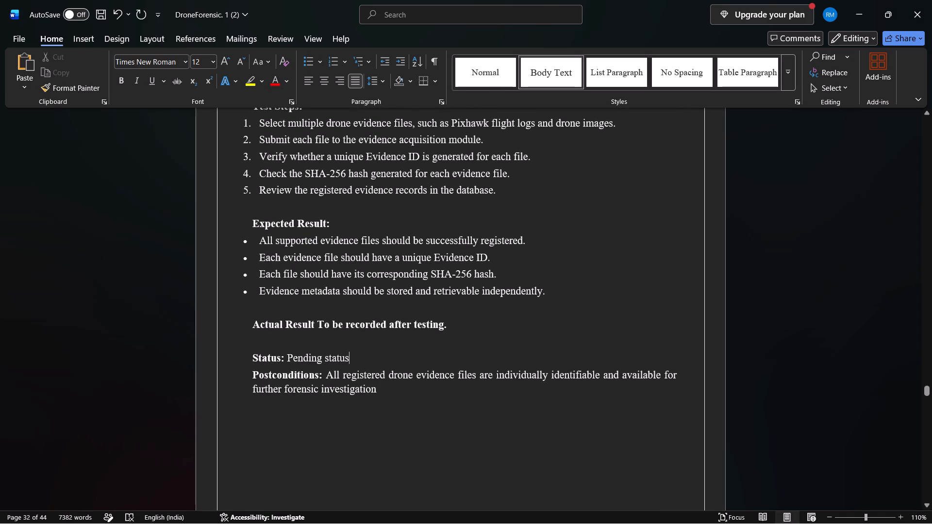
key(Return)
Insert a blank line after Test Case 6's heading (without numbering), after its Test Scenario, and after its Objective.
scroll(375, 358, down, 3)
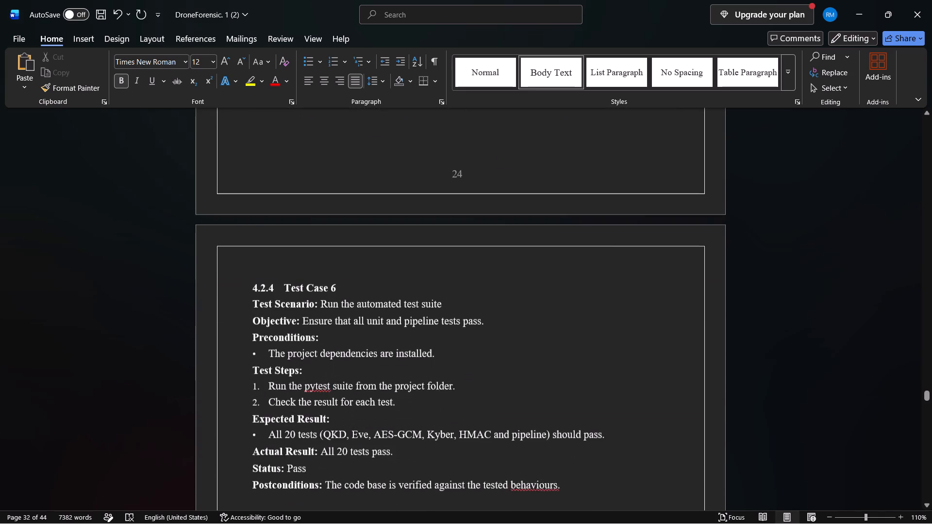
click(358, 280)
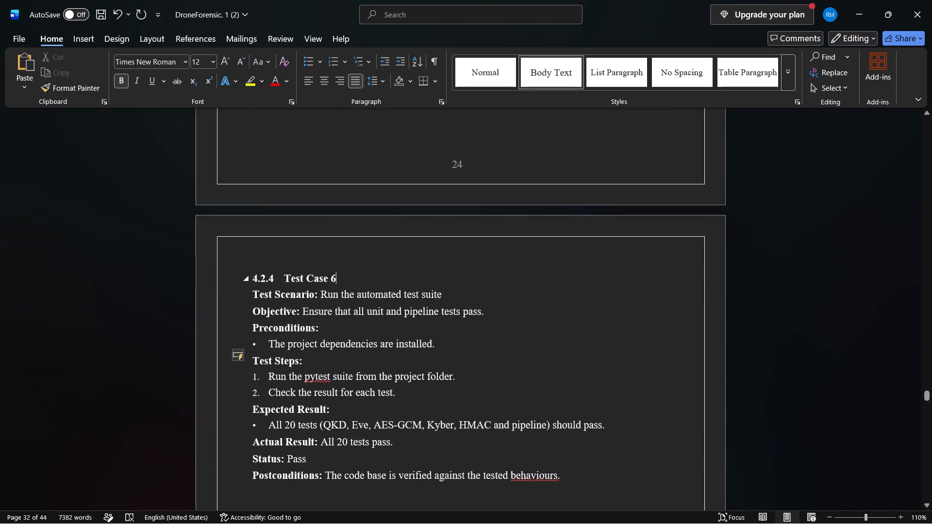
key(Return)
key(BackSpace)
key(BackSpace)
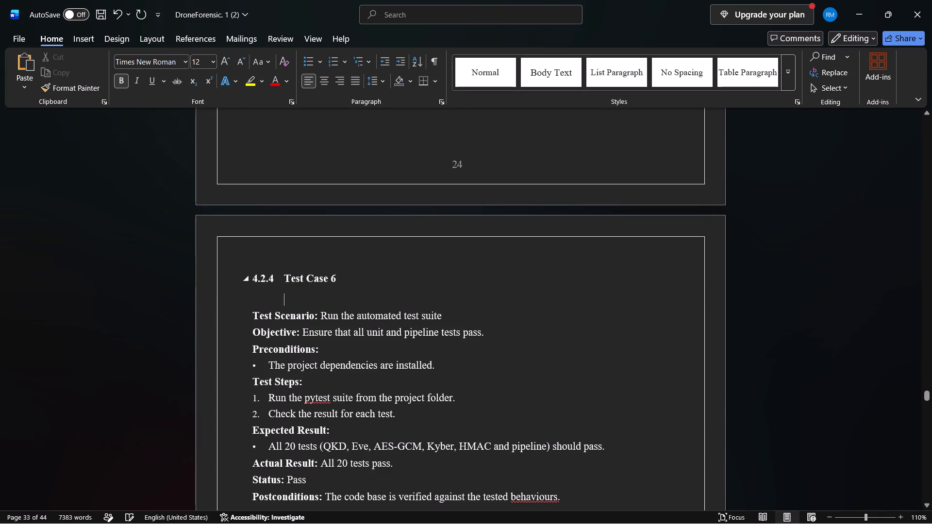
click(459, 317)
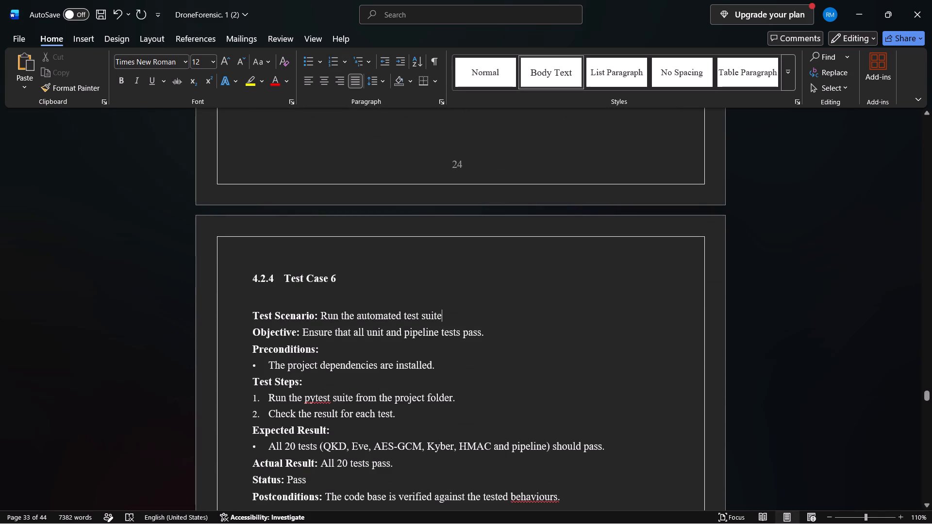
key(Return)
click(502, 343)
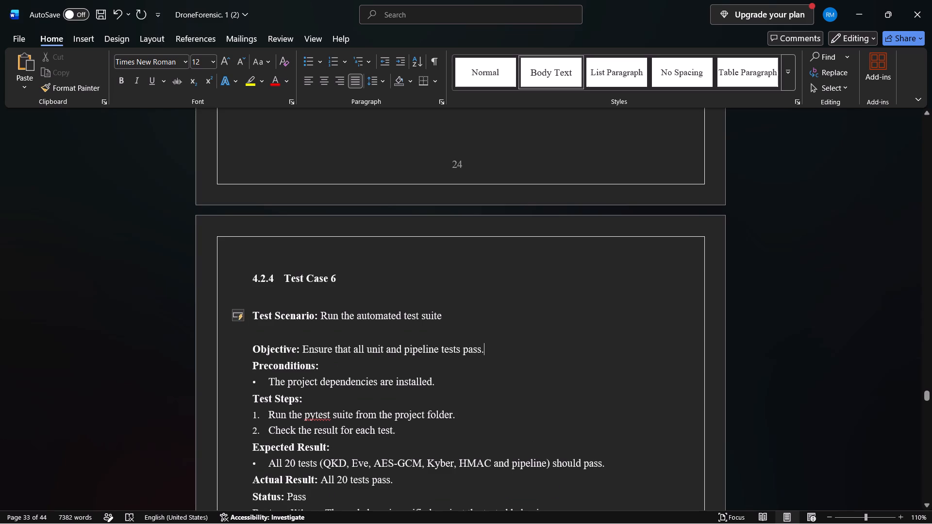
key(Return)
Insert blank lines without a bullet or number before Test Case 6's Test Steps and Expected Result headings.
scroll(502, 343, down, 1)
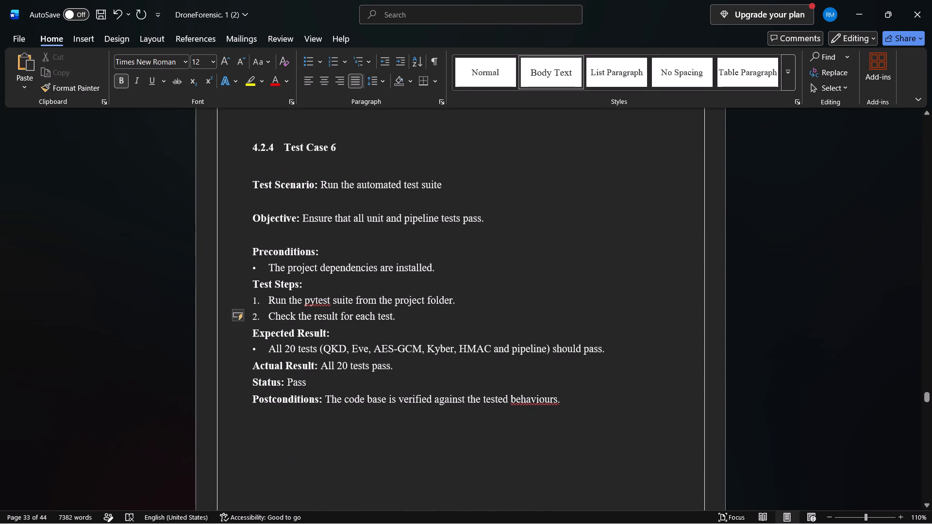
click(456, 271)
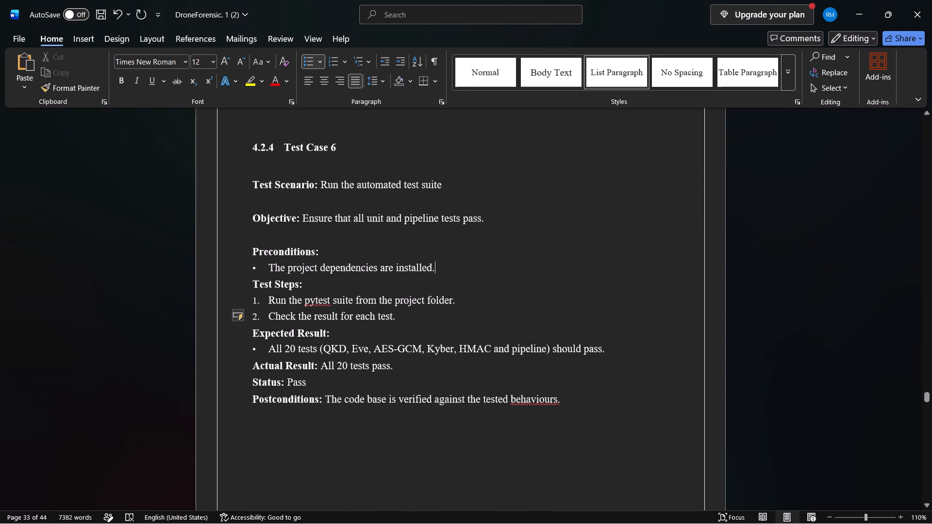
key(Return)
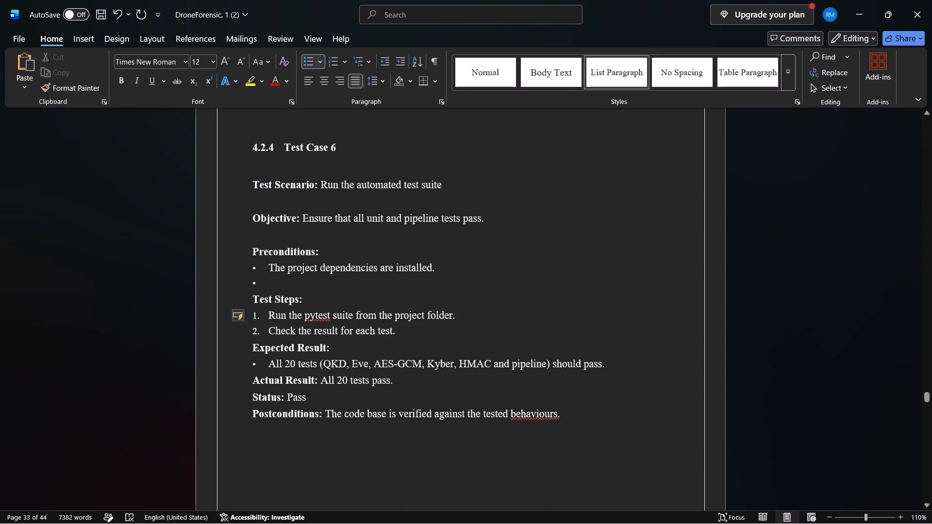
click(405, 331)
key(Return)
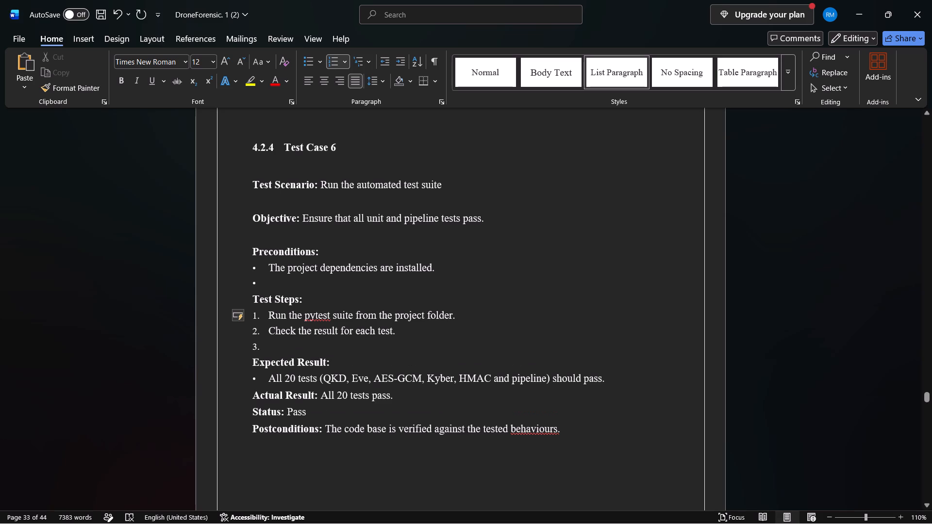
click(302, 283)
key(BackSpace)
click(270, 348)
key(BackSpace)
Insert a blank line between Test Case 6's Preconditions heading and its bullet.
click(331, 248)
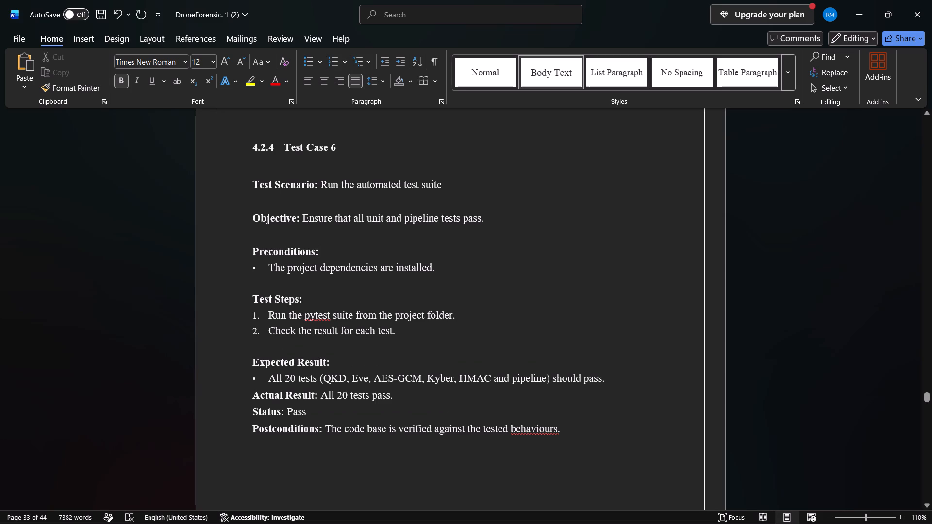
key(Return)
Insert an unnumbered blank line between the Test Case 4 heading and its Test Scenario.
scroll(331, 248, up, 3)
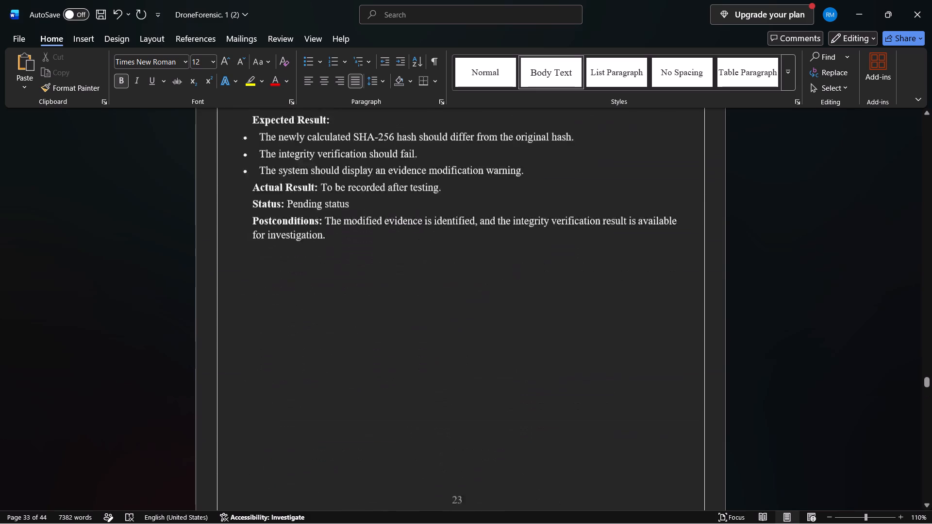
scroll(331, 248, up, 4)
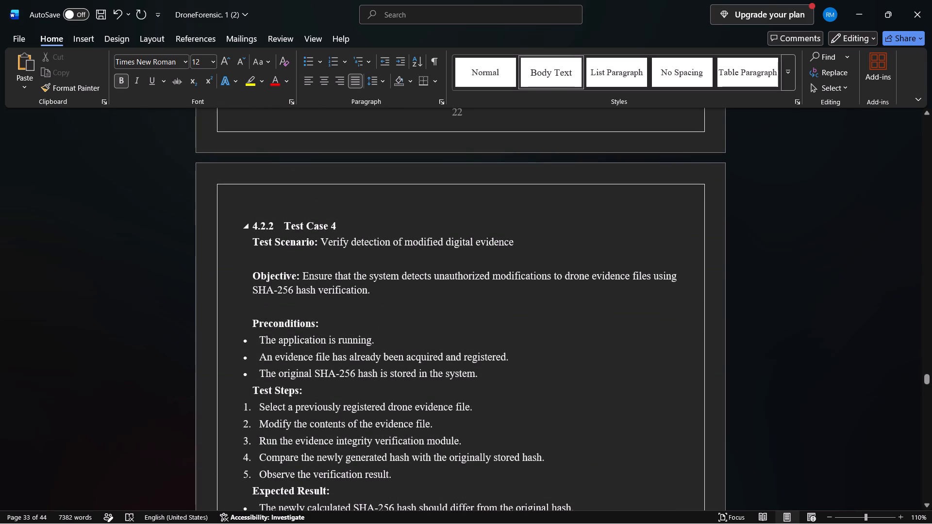
click(349, 232)
key(Return)
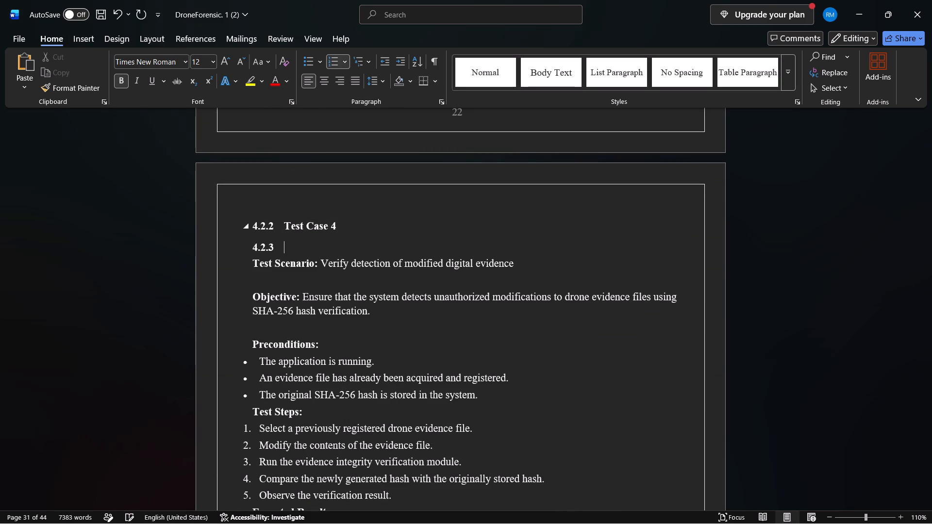
click(349, 232)
key(BackSpace)
click(316, 240)
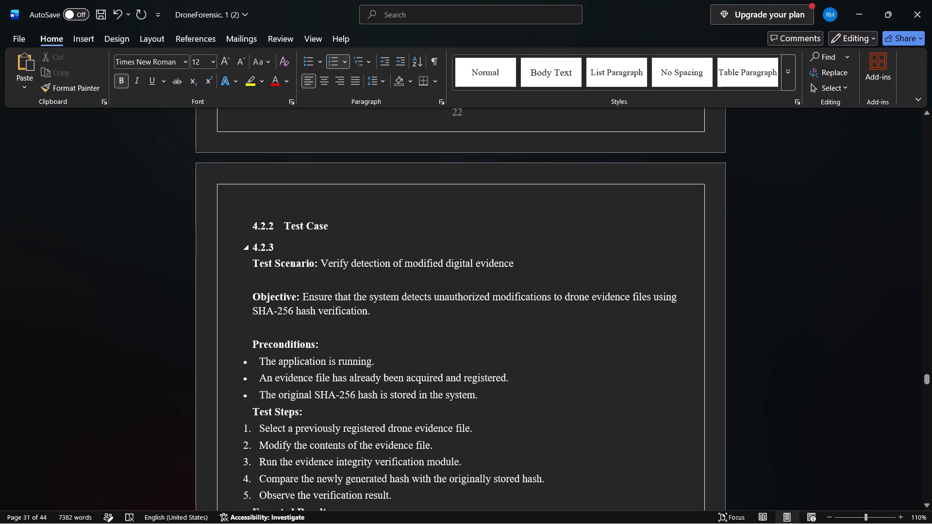
key(Down)
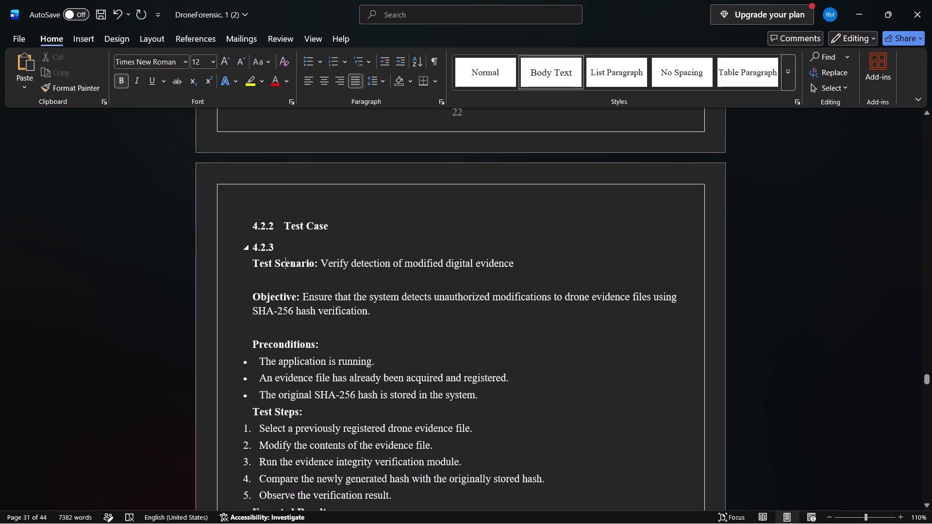
click(292, 249)
click(292, 249)
key(BackSpace)
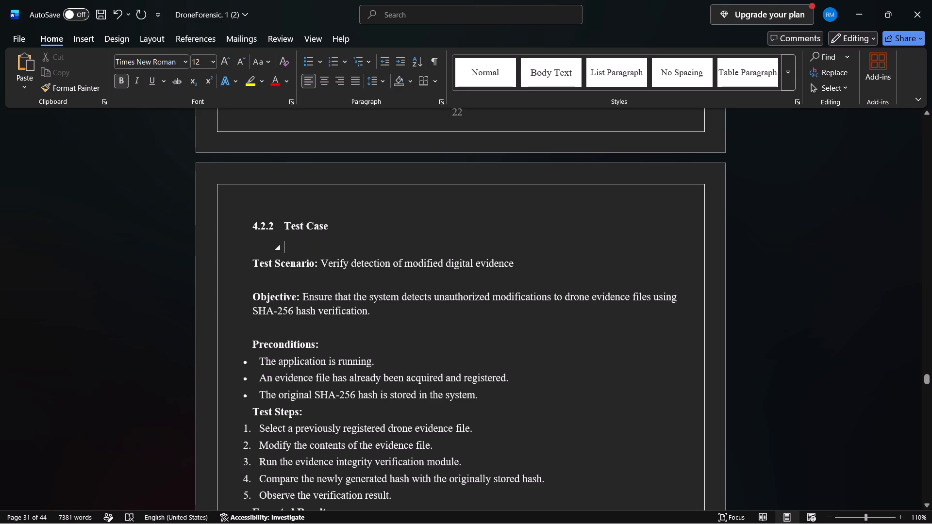
In Test Case 4, add an empty bullet line before Test Steps and an unnumbered blank line before Expected Result.
click(506, 393)
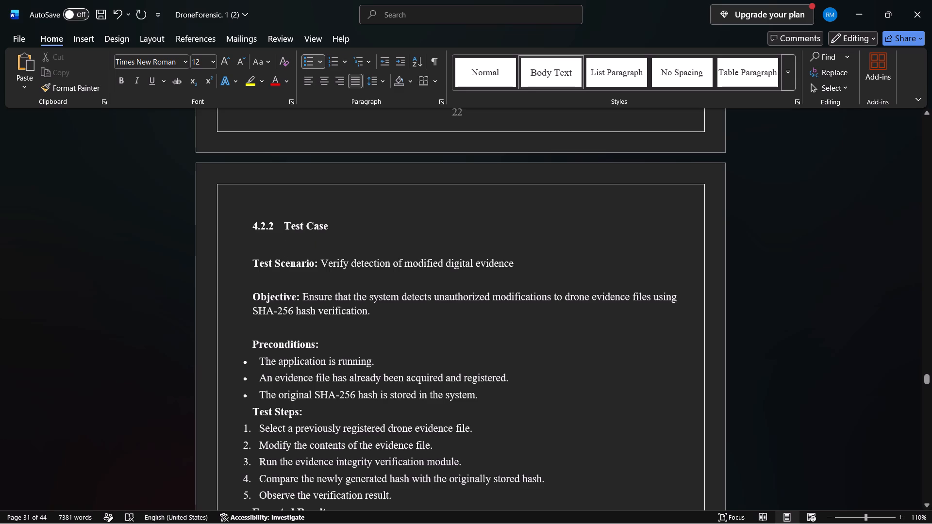
click(482, 396)
key(Return)
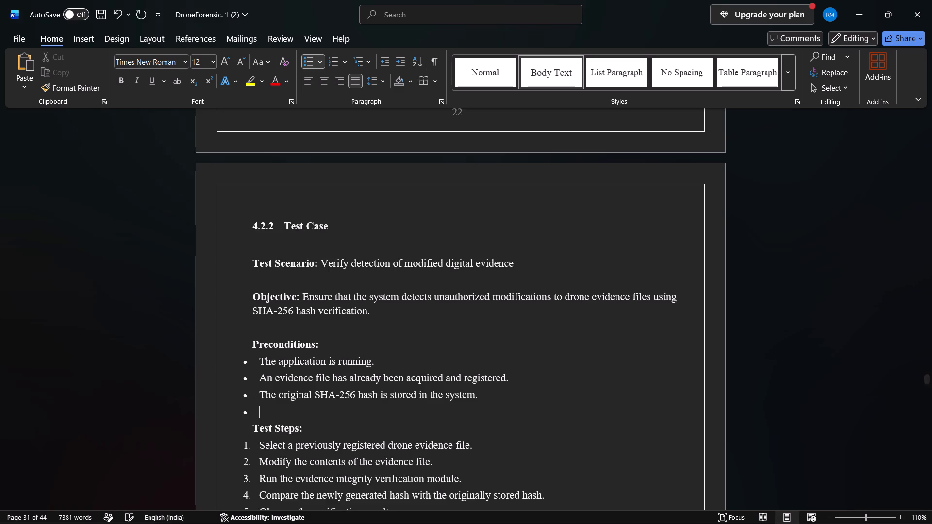
scroll(482, 396, down, 1)
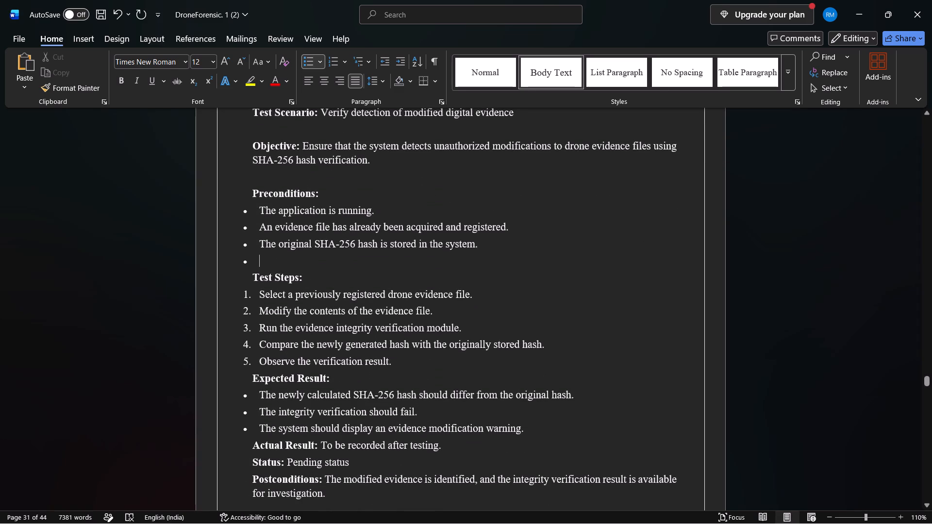
click(407, 363)
key(Return)
scroll(407, 363, down, 1)
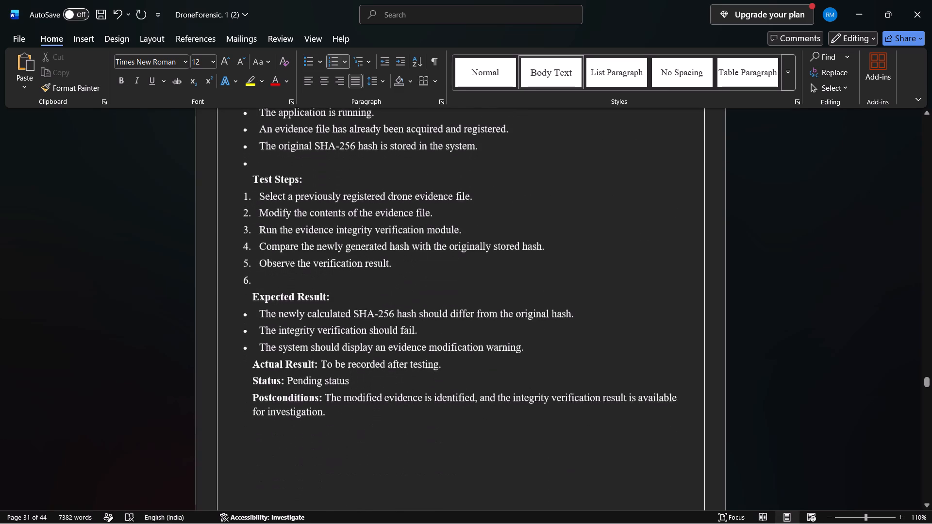
key(BackSpace)
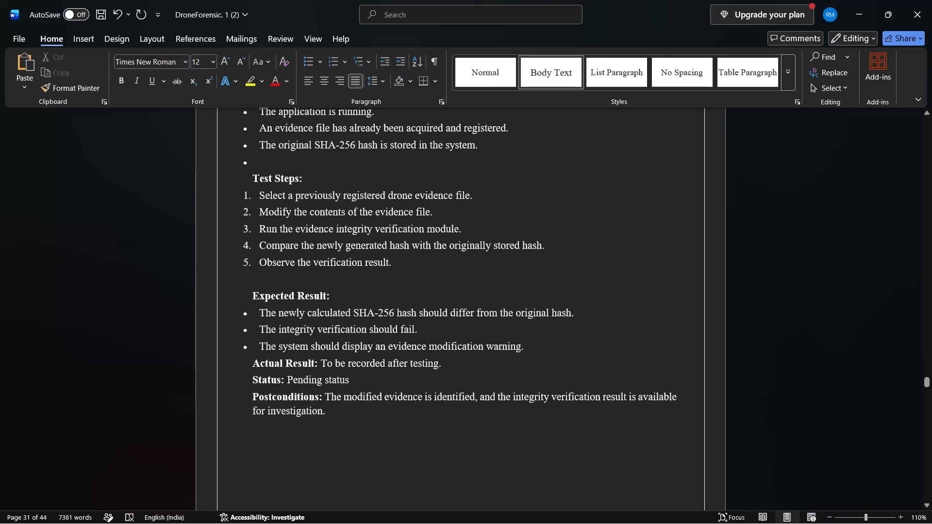
Insert blank lines before Test Case 4's Actual Result, Status and Postconditions, leaving the first one without a bullet.
click(536, 342)
key(Return)
key(BackSpace)
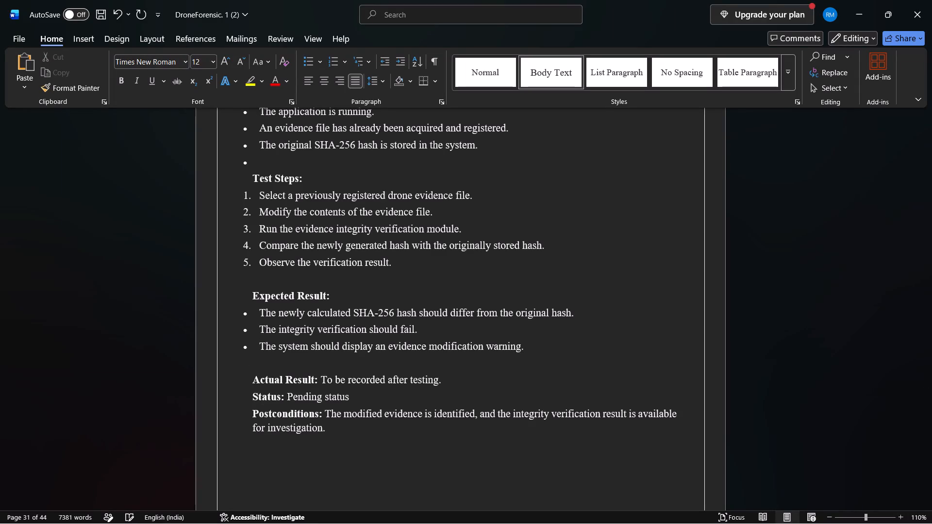
click(482, 382)
key(Return)
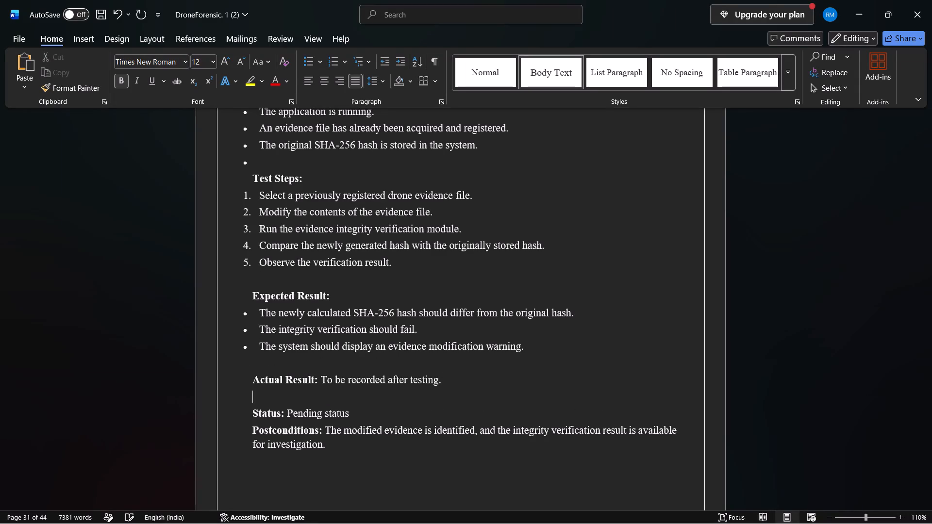
click(377, 412)
key(Return)
Add an empty bullet line between Test Case 5's last Precondition and its Test Steps heading.
scroll(377, 412, down, 2)
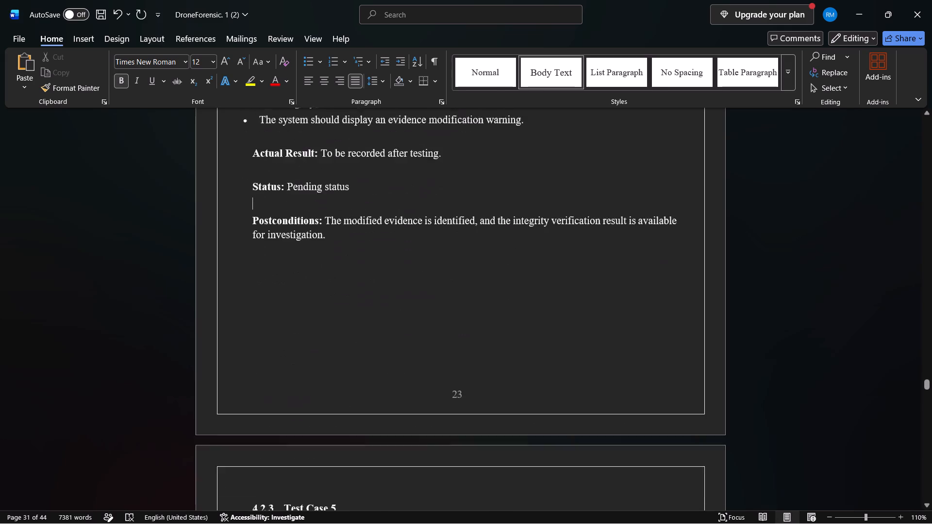
scroll(377, 412, down, 2)
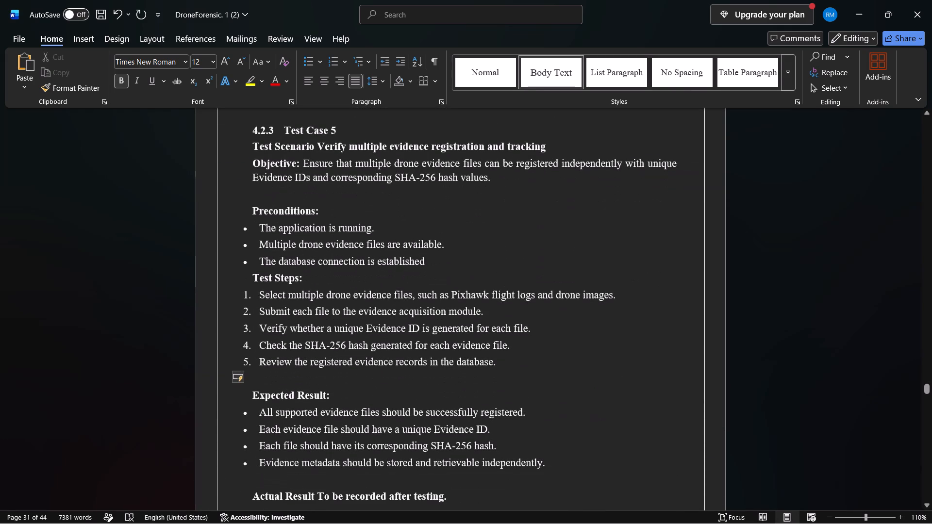
click(448, 263)
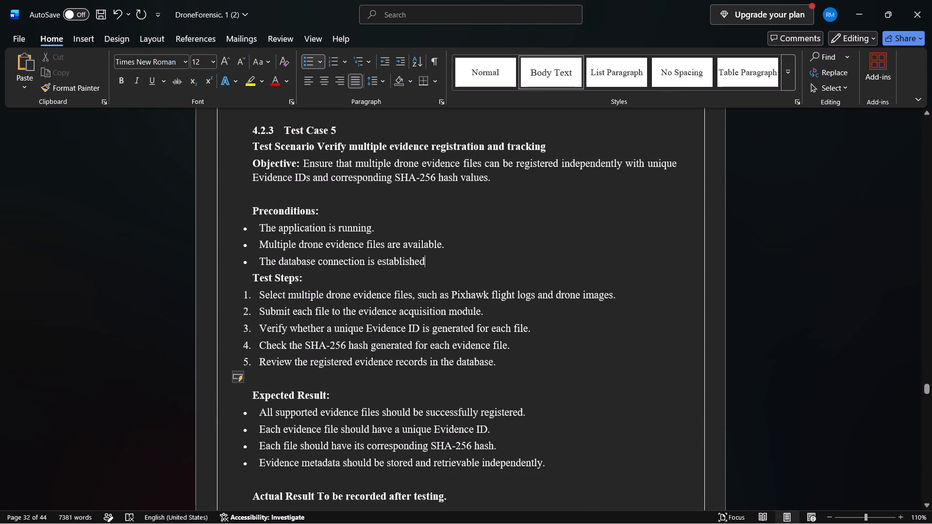
key(Return)
Review the section spacing from Test Case 5 through Test Case 6 and back up to Test Case 3.
scroll(448, 263, down, 1)
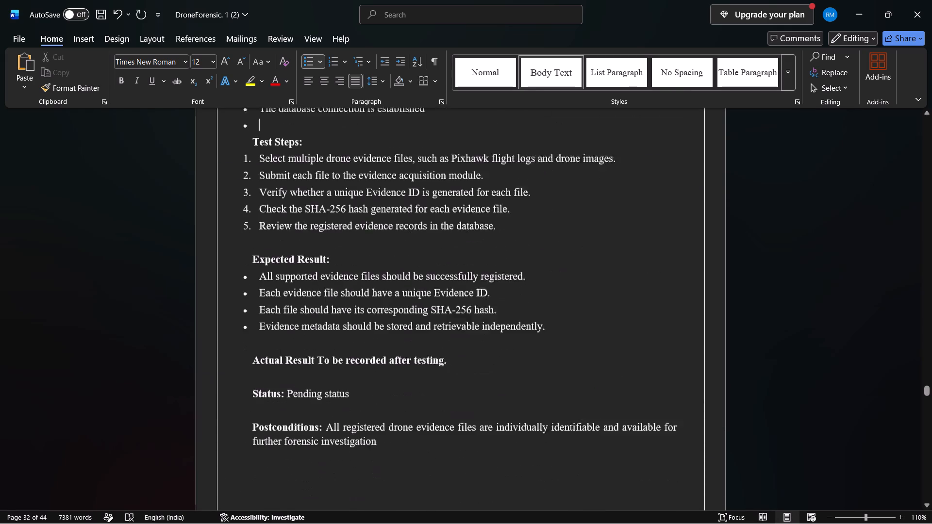
scroll(448, 263, down, 5)
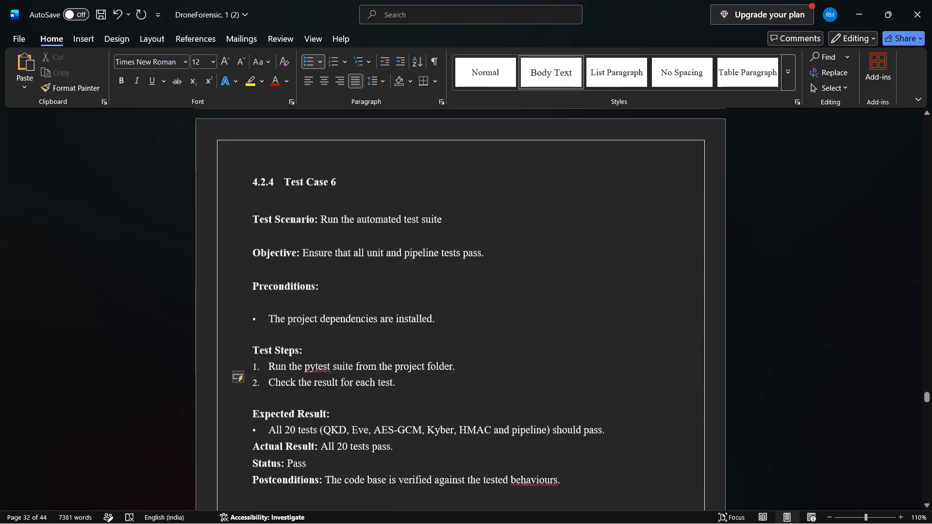
scroll(448, 263, down, 2)
scroll(448, 263, up, 6)
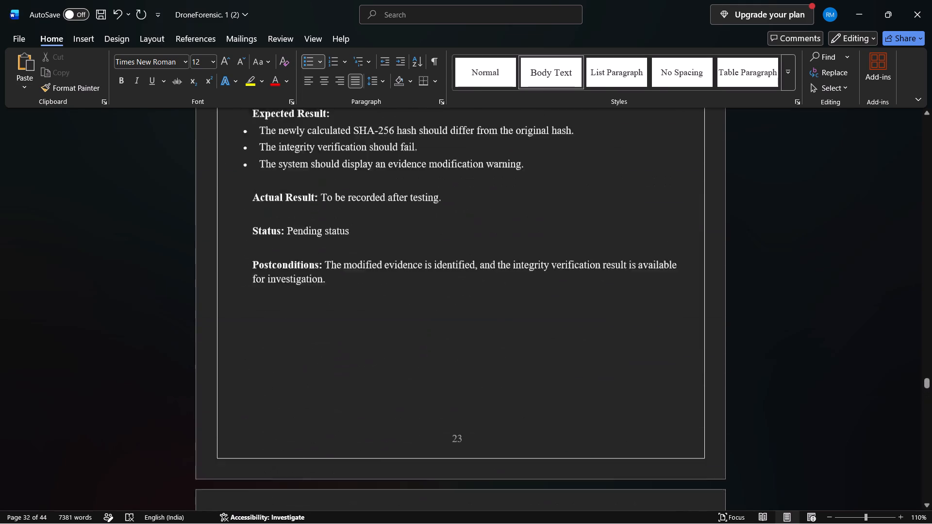
scroll(448, 263, up, 4)
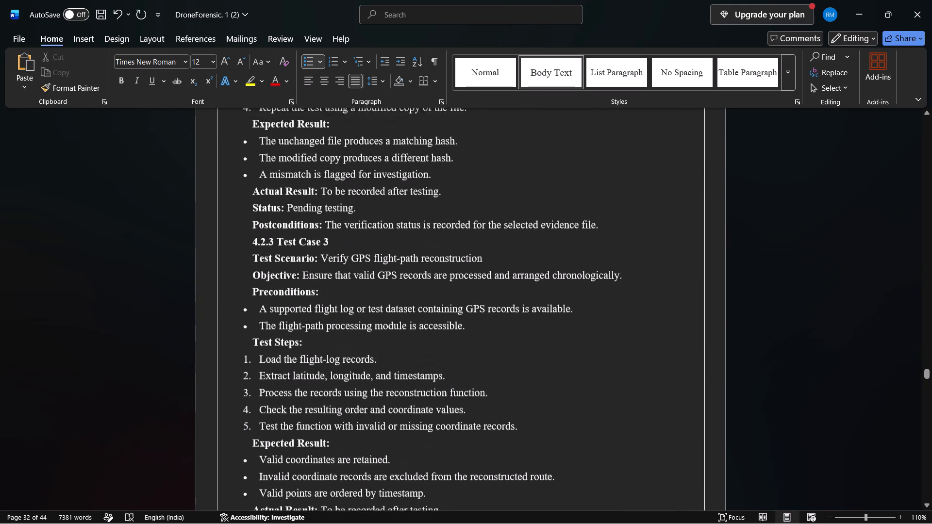
scroll(448, 263, up, 2)
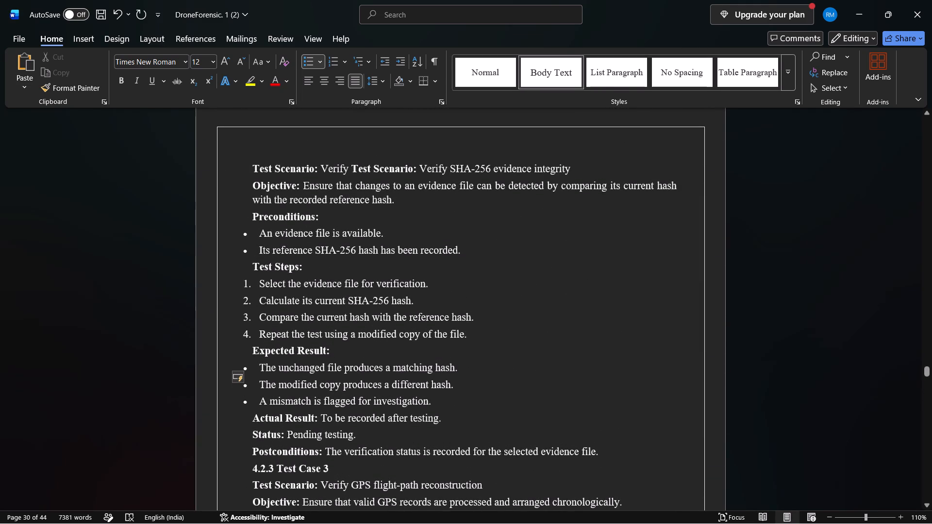
scroll(448, 263, up, 1)
scroll(448, 263, down, 4)
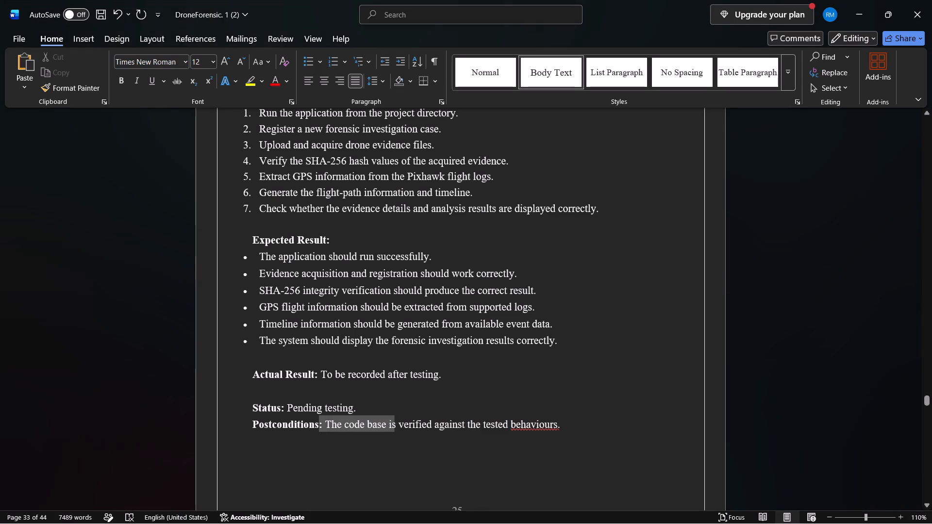
drag(399, 434, 341, 429)
click(341, 429)
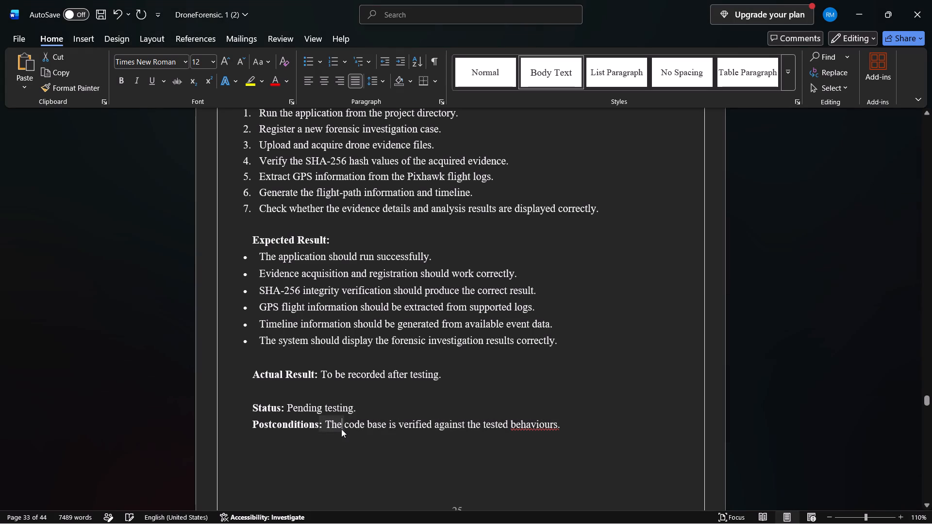
drag(323, 420, 328, 424)
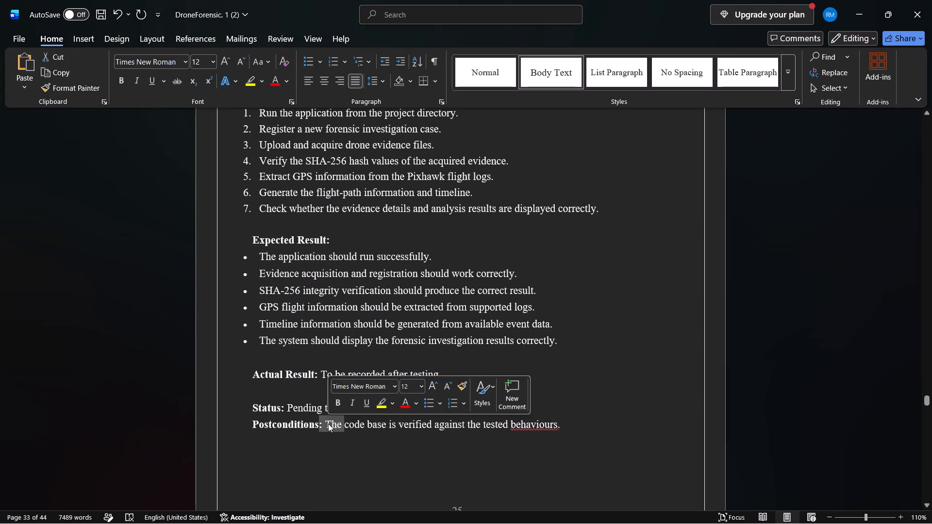
click(334, 439)
drag(324, 423, 545, 424)
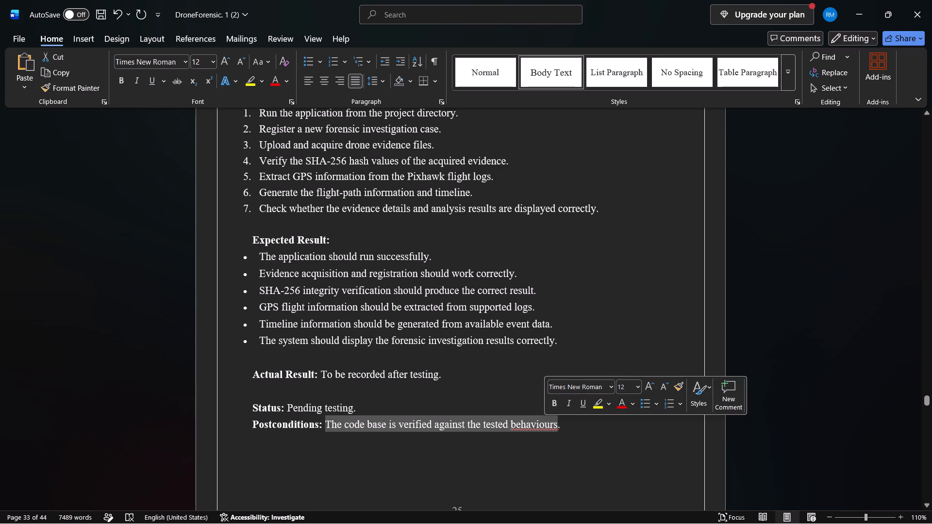
key(ctrl+v)
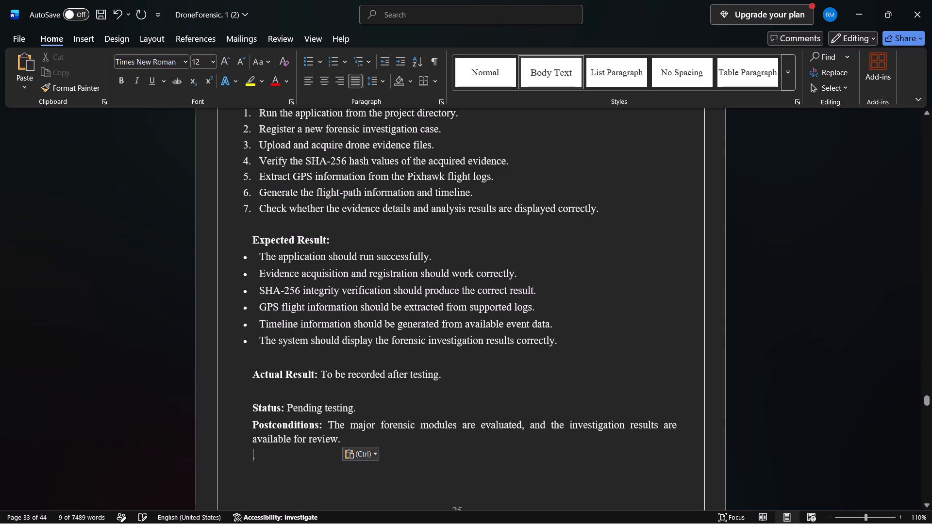
click(293, 457)
key(BackSpace)
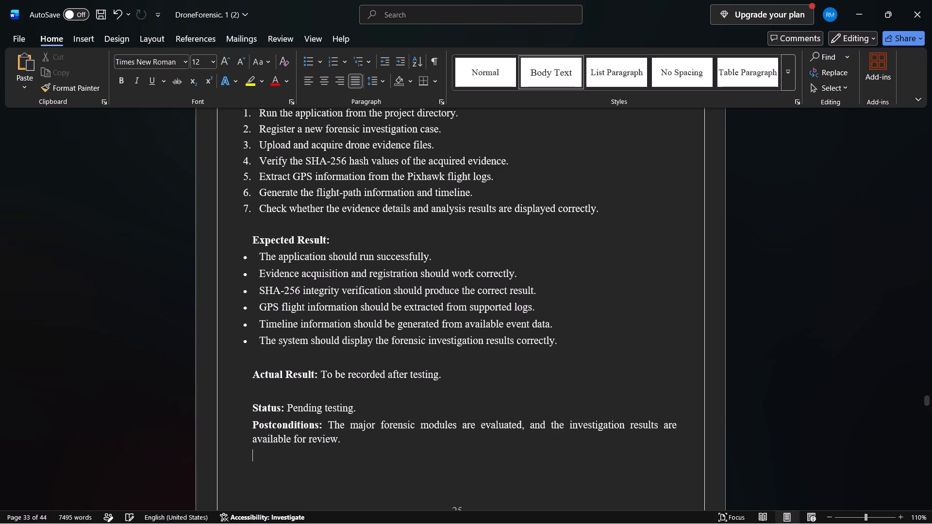
Add a blank line between Status and Postconditions in Test Case 6.
click(366, 405)
key(Return)
Review the content and section spacing of the edited test cases, from Test Case 6 back through the earlier ones.
scroll(366, 405, down, 3)
scroll(366, 405, up, 2)
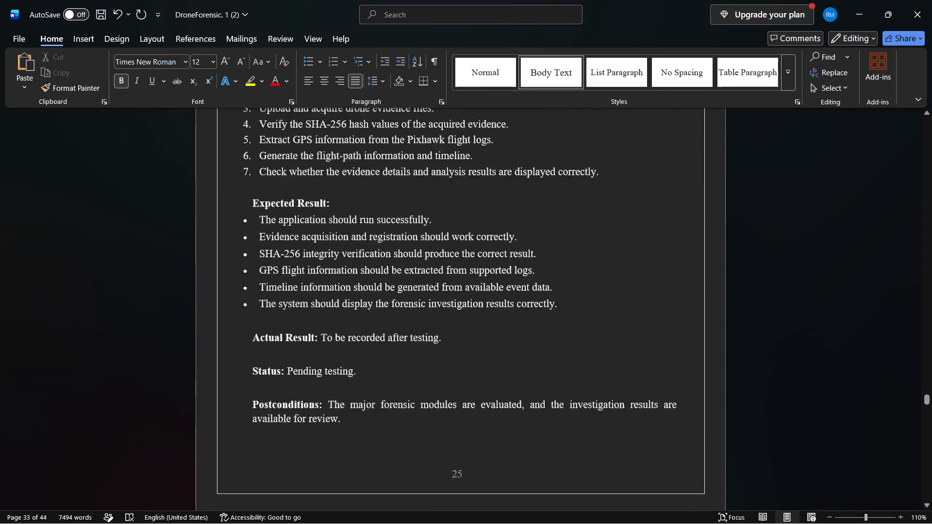
scroll(366, 405, up, 5)
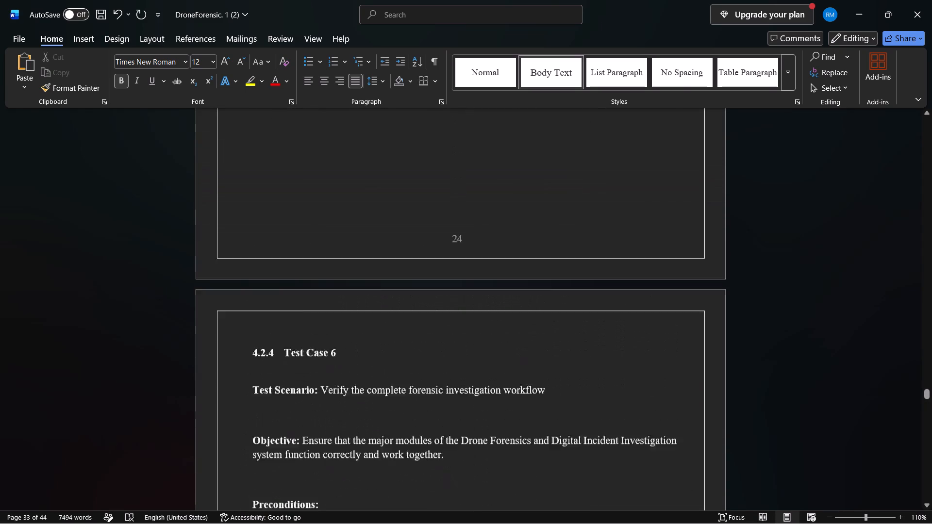
scroll(366, 405, up, 3)
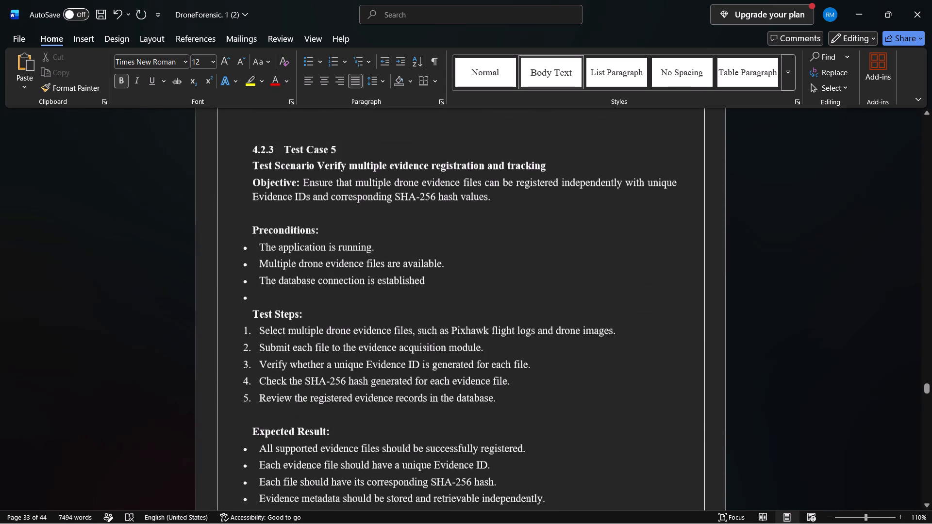
scroll(366, 405, up, 1)
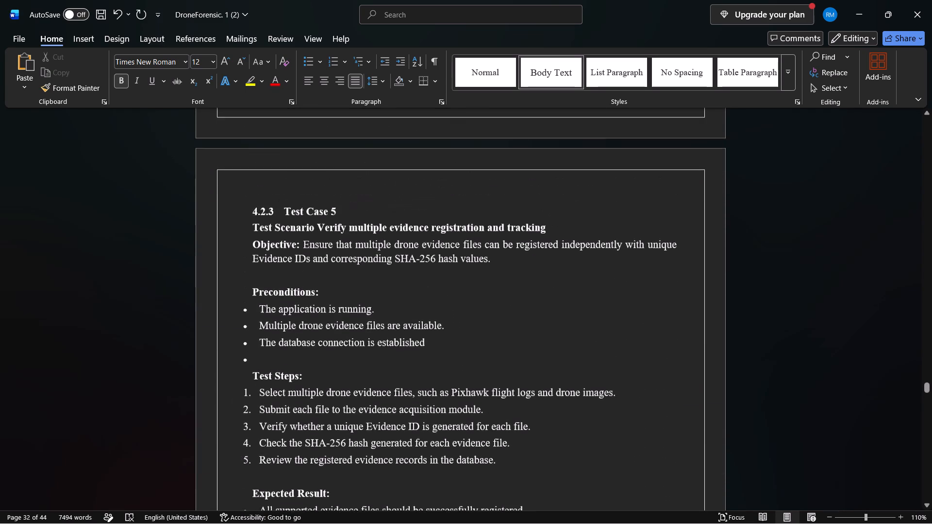
scroll(366, 405, up, 2)
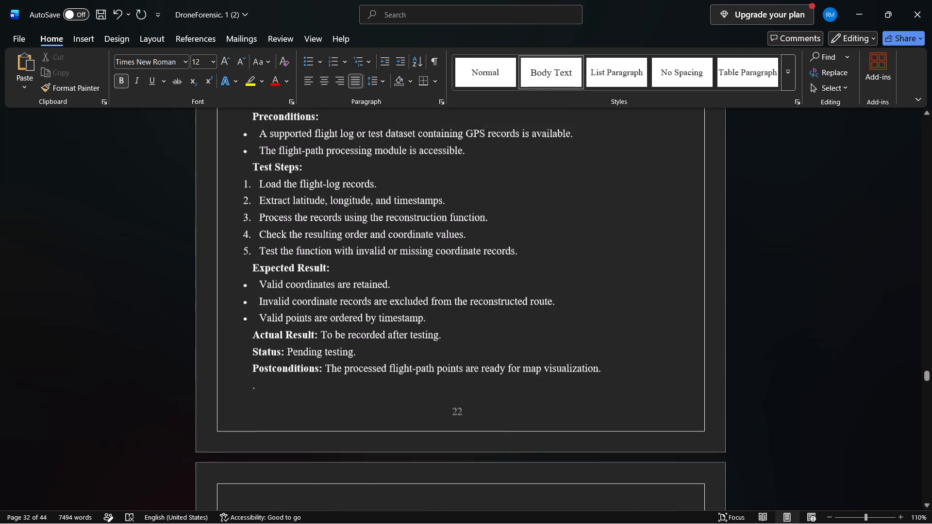
scroll(366, 405, up, 2)
scroll(366, 405, down, 4)
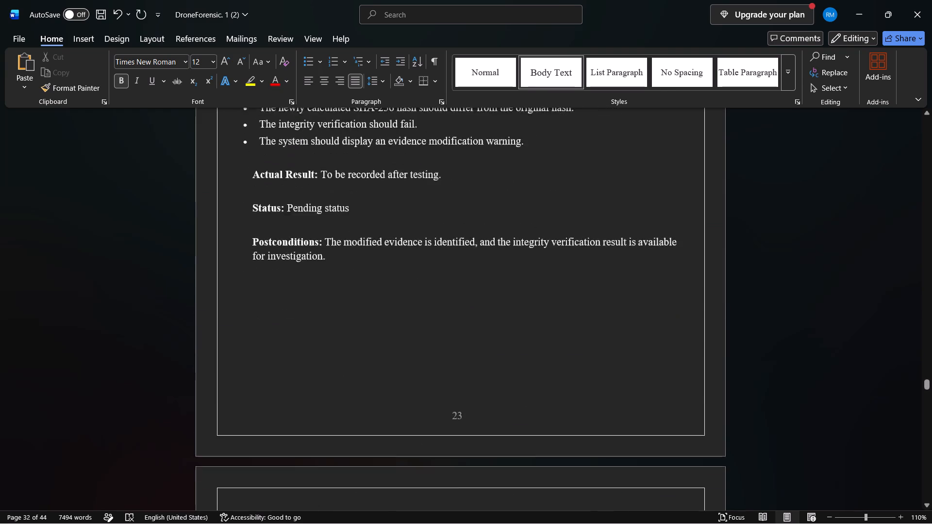
scroll(366, 405, down, 4)
Change the Figure 7 caption under the login screenshot in section 5.1.1 to "Examiner Access", keeping the figure number.
scroll(366, 405, down, 1)
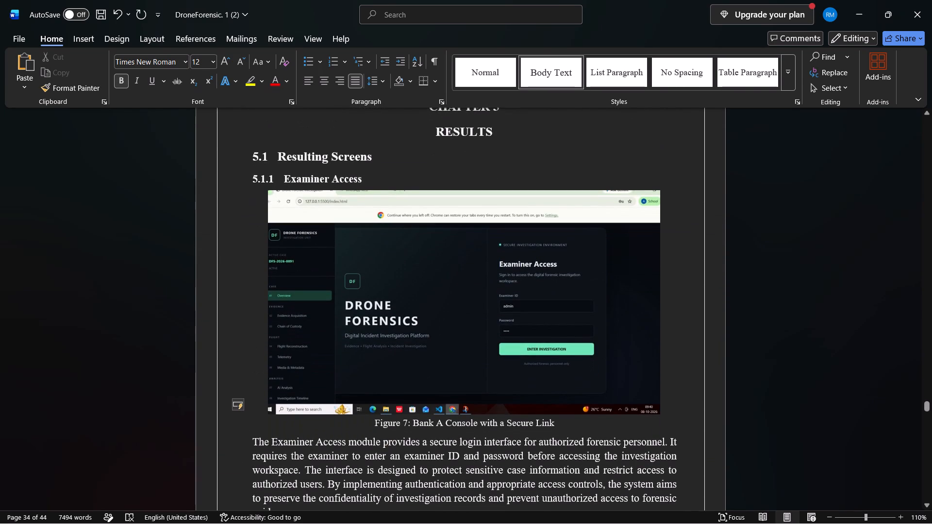
scroll(366, 405, down, 1)
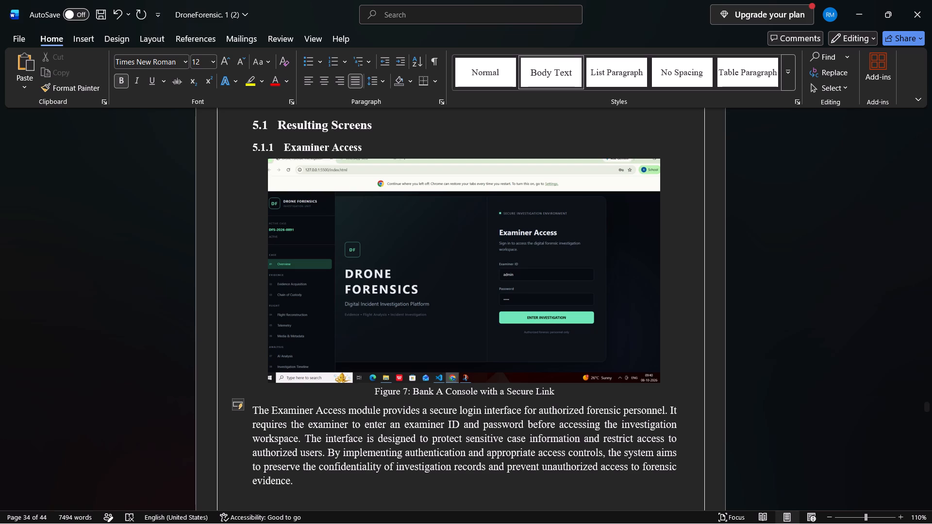
click(564, 393)
key(BackSpace)
key(BackSpace)
key(BackSpace)
key(BackSpace)
key(BackSpace)
key(BackSpace)
key(BackSpace)
key(BackSpace)
key(BackSpace)
key(BackSpace)
key(BackSpace)
key(BackSpace)
key(BackSpace)
key(BackSpace)
key(BackSpace)
key(BackSpace)
key(BackSpace)
key(BackSpace)
key(BackSpace)
key(BackSpace)
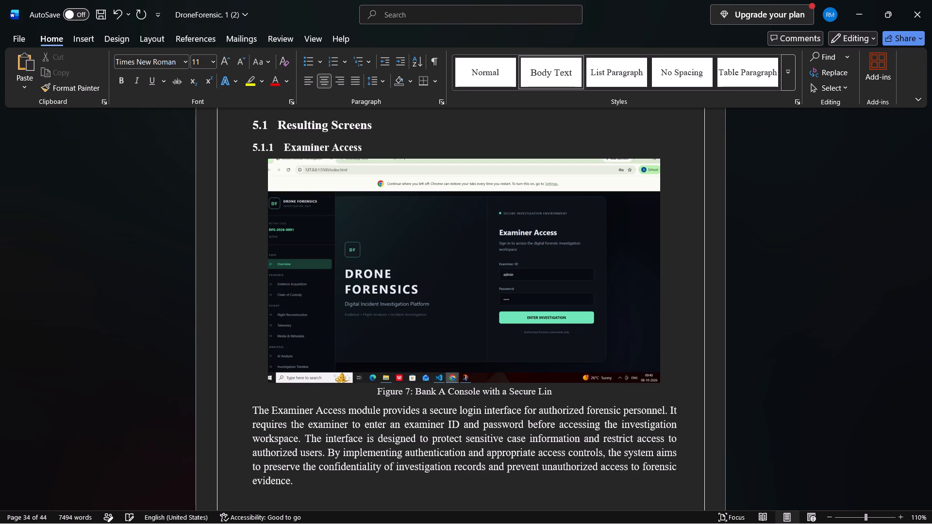
key(BackSpace)
key(BackSpace)
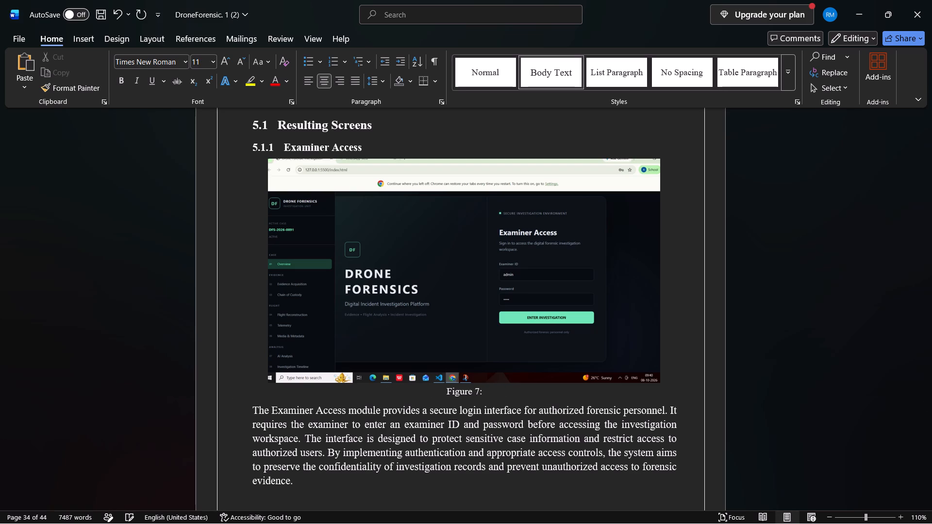
key(space)
text(Exami)
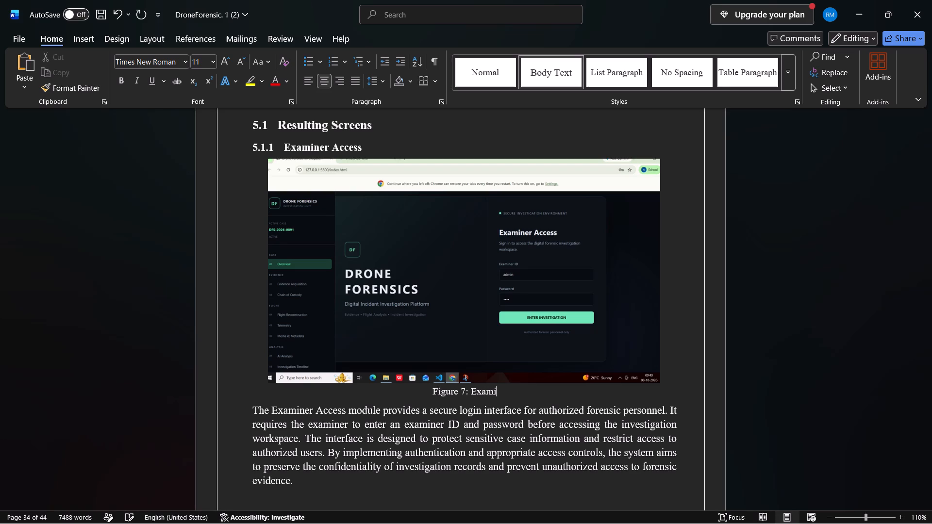
text(ner Access)
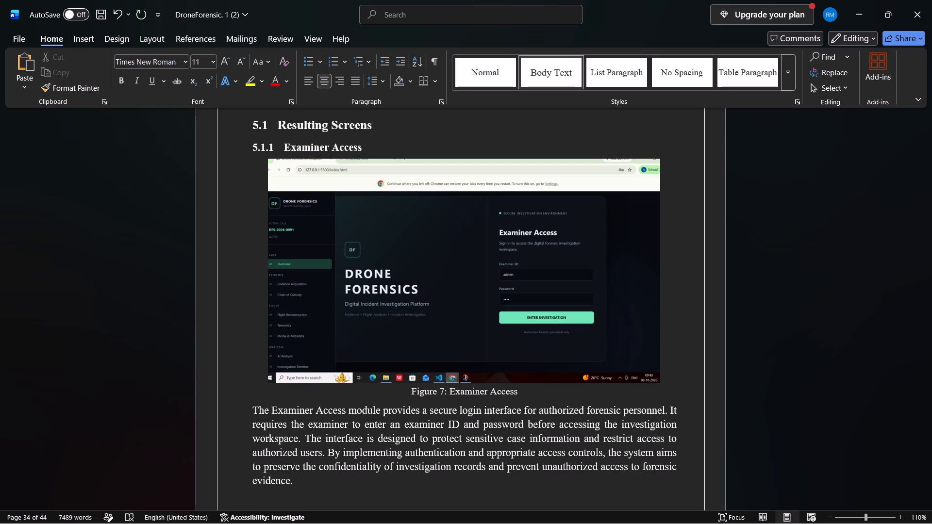
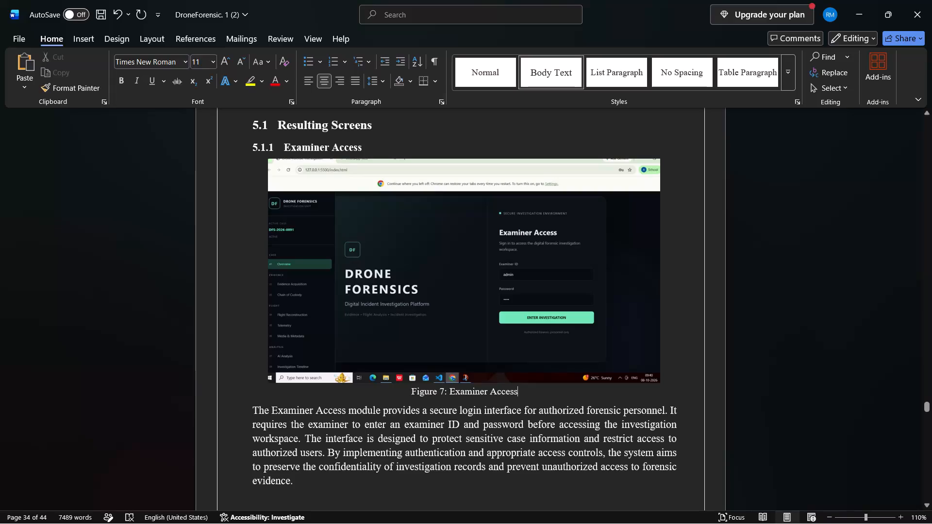
Extend the 5.1.1 Examiner Access heading with "of Drone forensics and digital incident investigation".
click(398, 150)
key(space)
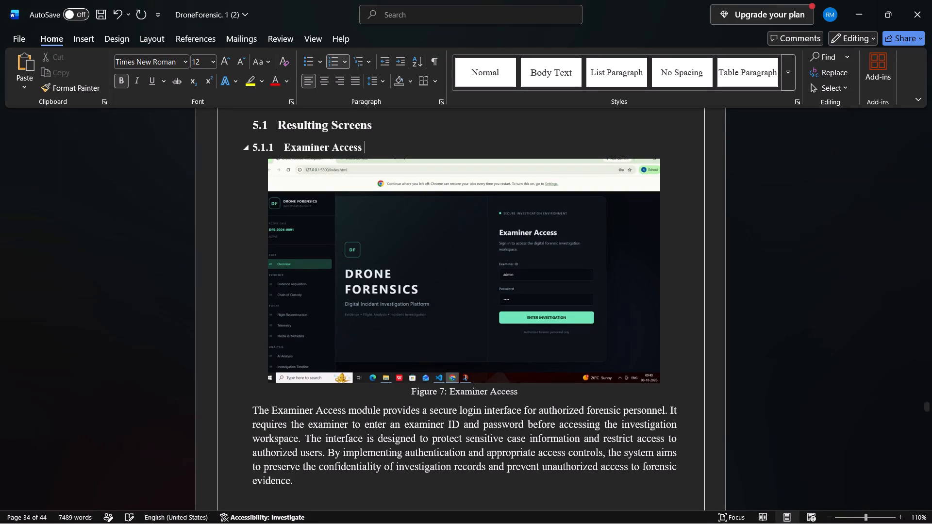
text(of)
key(space)
key(shift+d)
text(rone)
key(space)
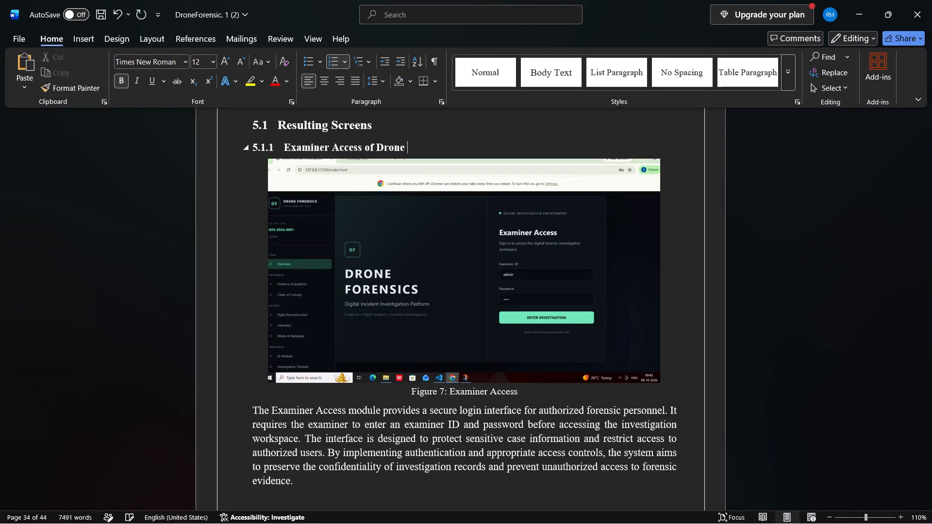
text(forensics)
key(space)
text(an)
key(space)
key(BackSpace)
key(s)
key(BackSpace)
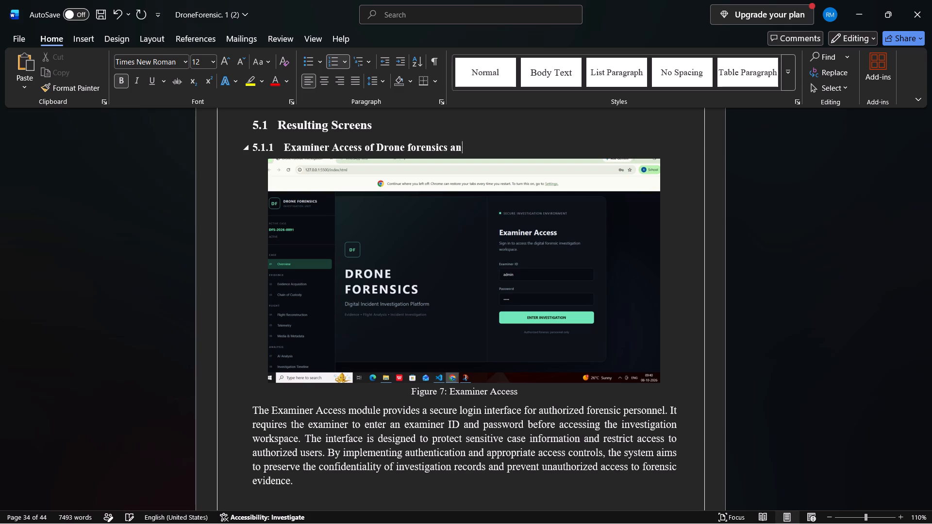
key(d)
key(space)
text(di)
text(gia)
key(BackSpace)
text(tal incident investif)
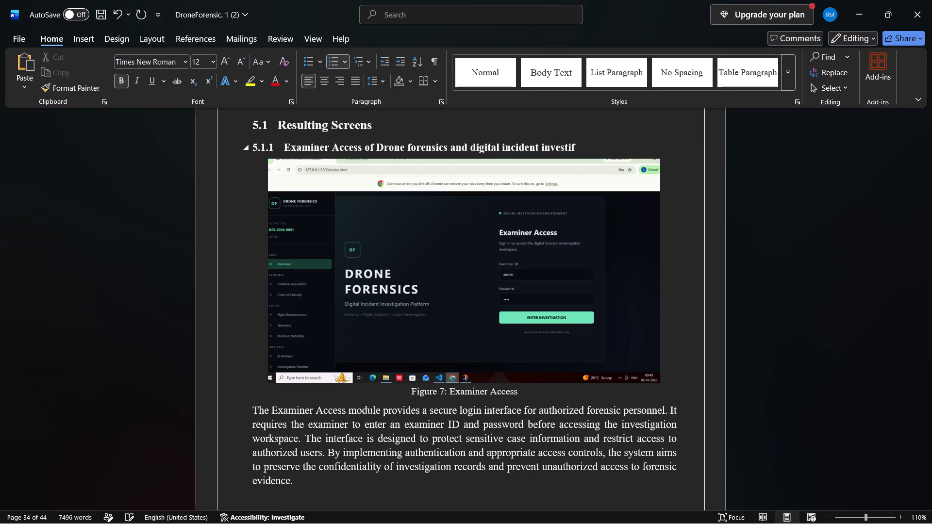
key(BackSpace)
text(gation)
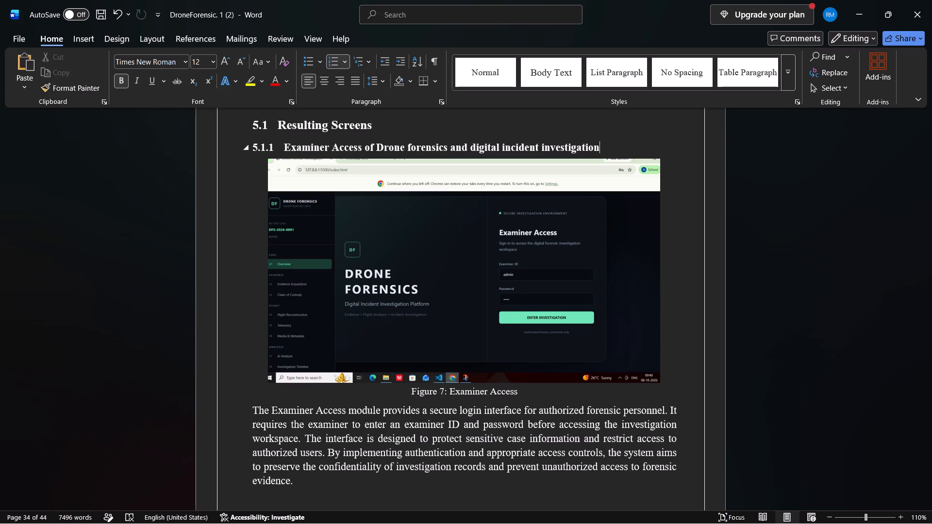
Append "– CASE OVERVIEW" to the 5.1.2 DFS-2026-0891 heading.
scroll(418, 246, down, 2)
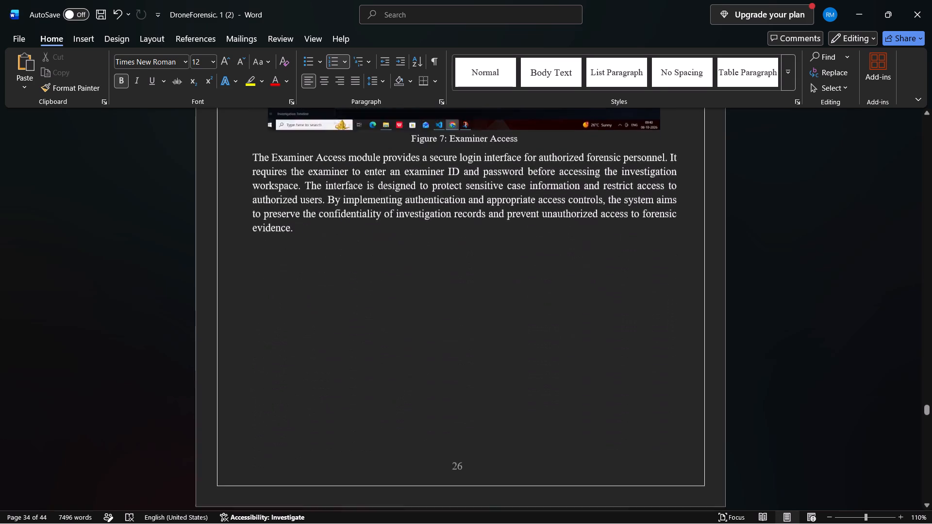
scroll(418, 246, down, 4)
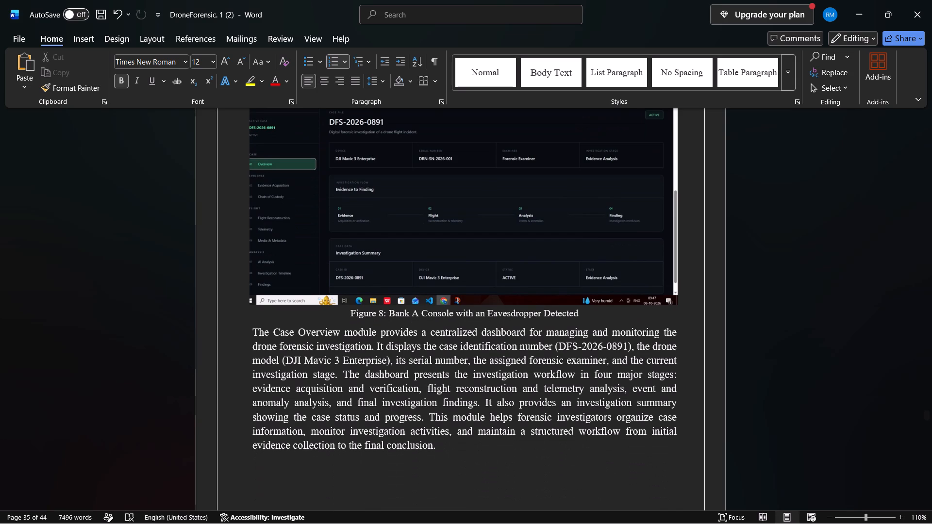
scroll(418, 246, up, 2)
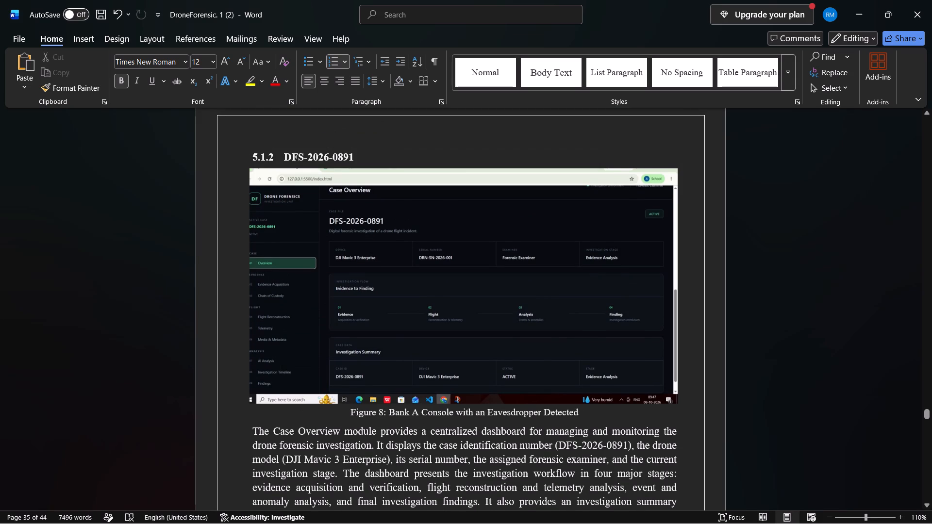
scroll(425, 295, up, 1)
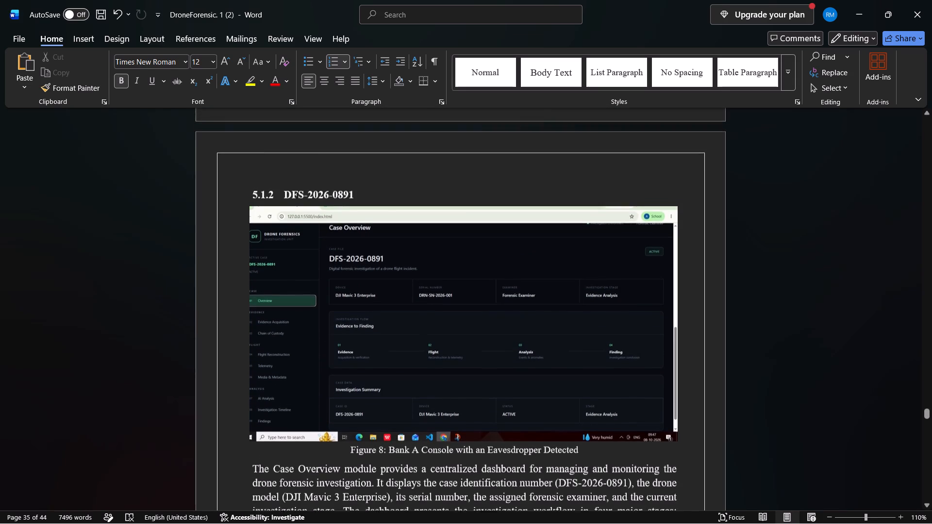
scroll(425, 295, up, 2)
scroll(425, 295, down, 1)
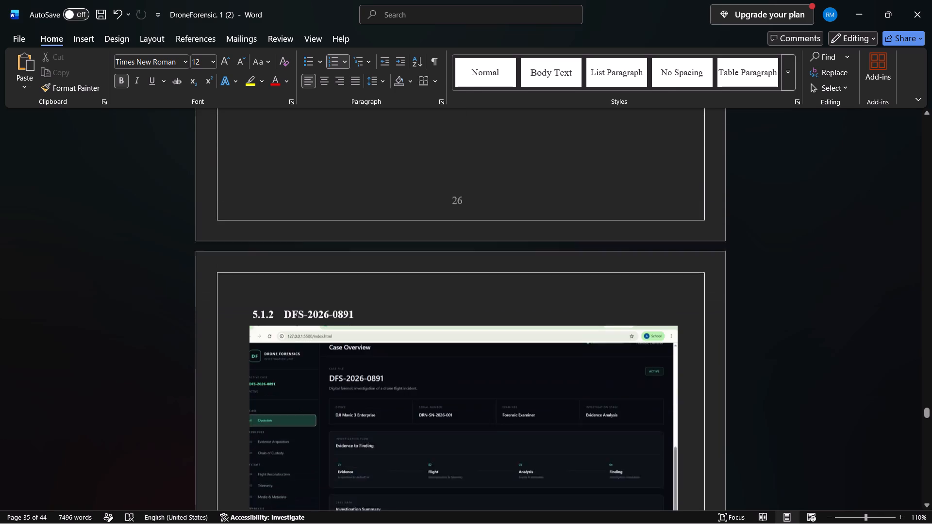
scroll(425, 295, down, 2)
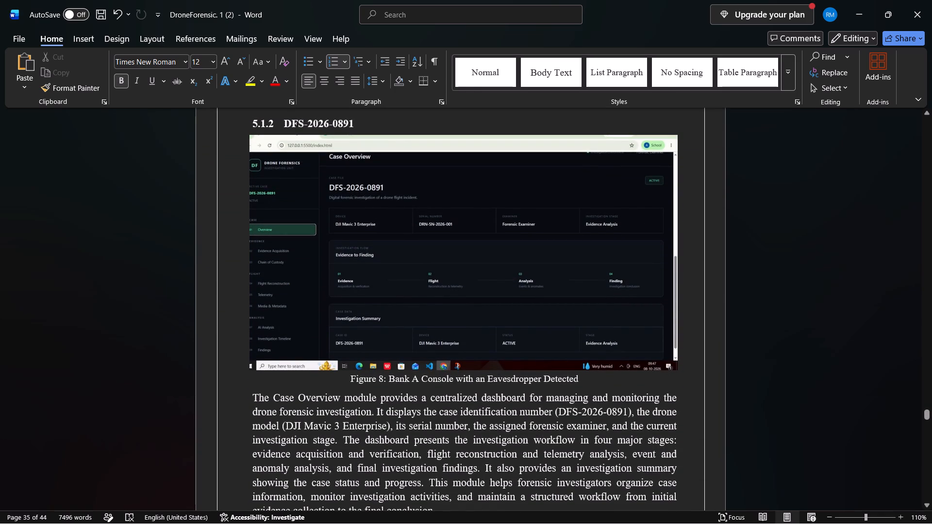
scroll(407, 171, up, 1)
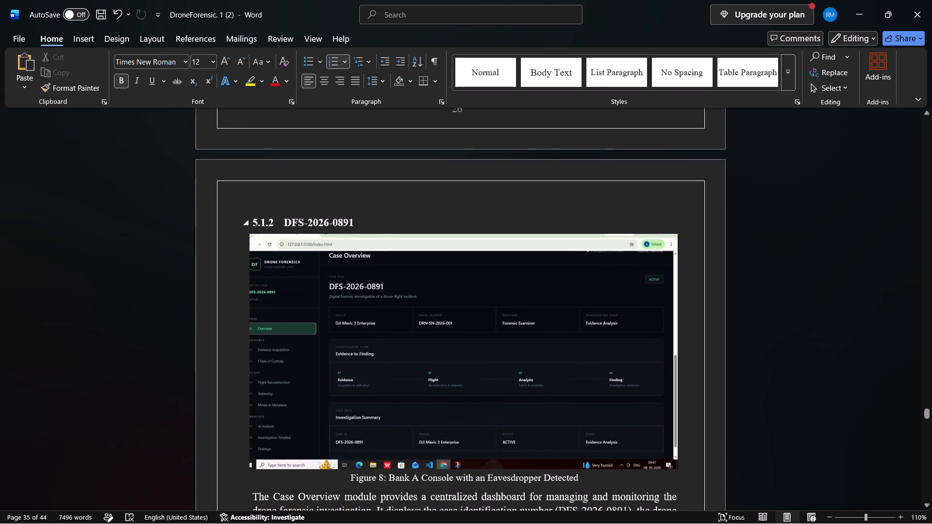
click(364, 223)
key(space)
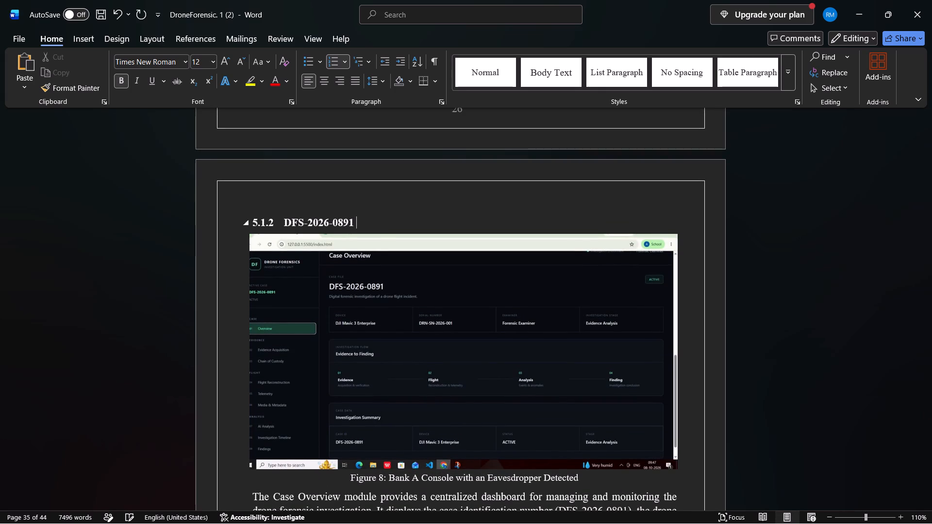
text(-)
key(space)
text(CASE)
key(space)
key(1)
key(BackSpace)
text(OVER)
text(VIEW)
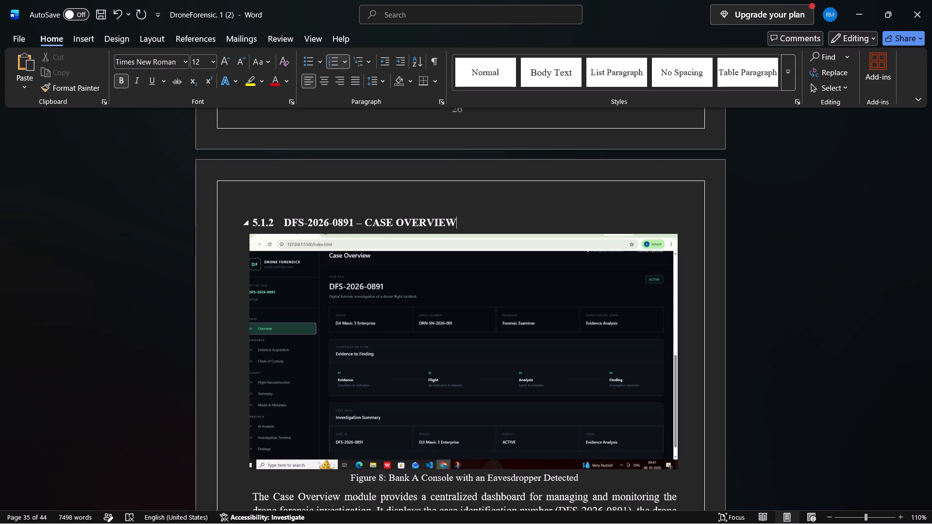
click(364, 223)
Replace the Figure 8 caption text after the figure number with "Case Overview".
scroll(364, 223, down, 1)
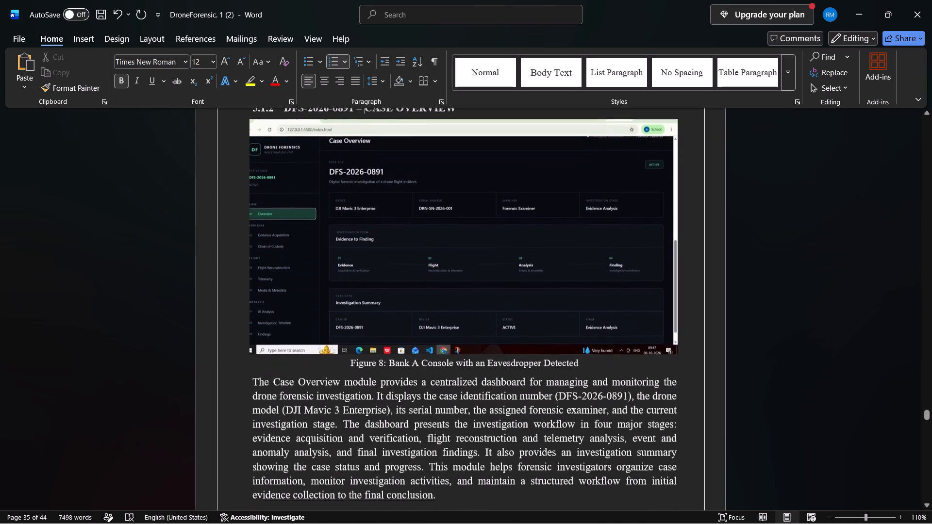
click(600, 362)
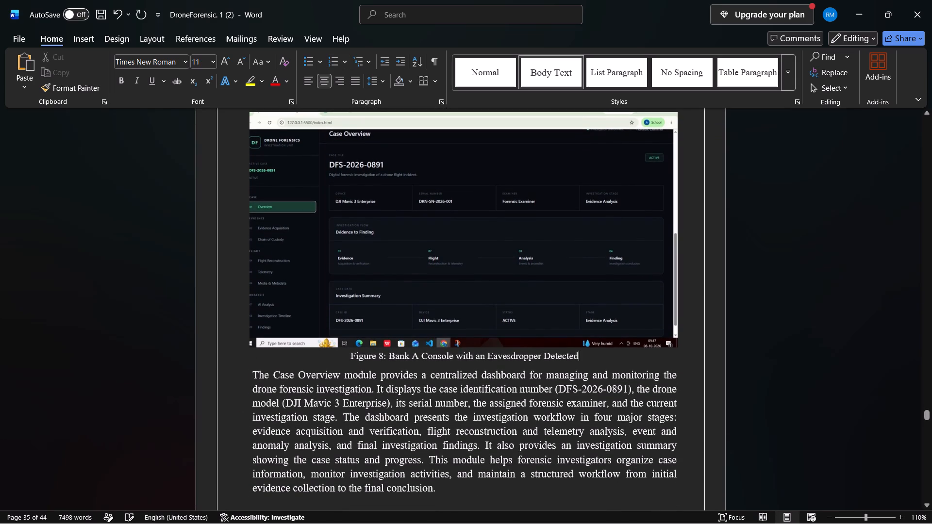
key(BackSpace)
key(BackSpace)
key(BackSpace)
key(BackSpace)
key(BackSpace)
key(BackSpace)
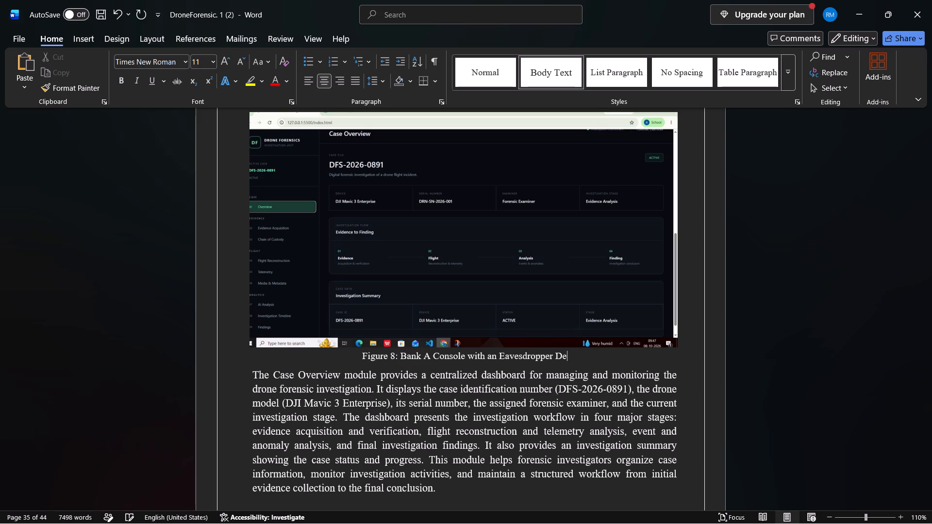
key(BackSpace)
key(BackSpace)
key(BackSpace)
key(BackSpace)
key(BackSpace)
key(BackSpace)
key(BackSpace)
key(BackSpace)
key(BackSpace)
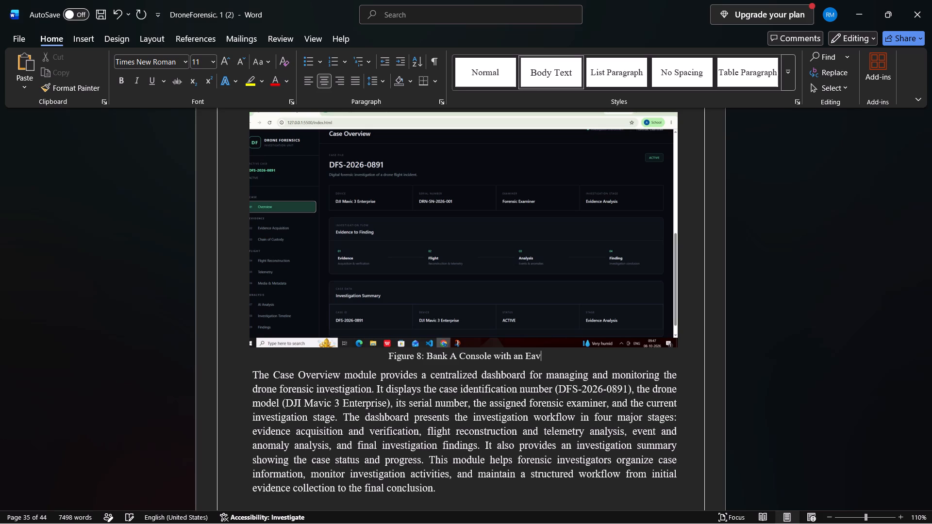
key(BackSpace)
key(BackSpace)
key(BackSpace)
key(BackSpace)
key(BackSpace)
key(BackSpace)
key(BackSpace)
key(BackSpace)
key(BackSpace)
key(BackSpace)
key(BackSpace)
key(BackSpace)
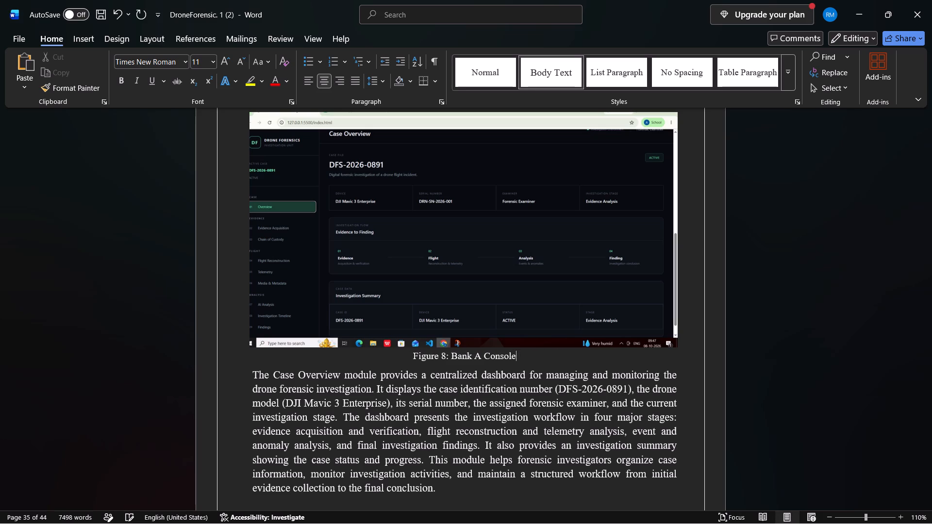
key(BackSpace)
key(BackSpace)
key(BackSpace)
key(BackSpace)
key(BackSpace)
key(BackSpace)
key(BackSpace)
key(BackSpace)
key(BackSpace)
key(BackSpace)
key(BackSpace)
key(BackSpace)
key(BackSpace)
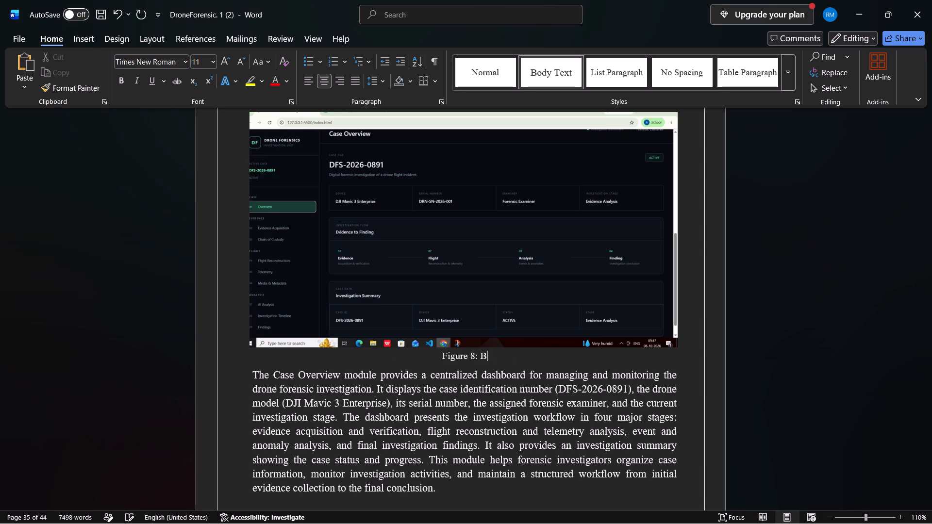
key(BackSpace)
key(BackSpace)
key(space)
text(Ca)
text(se)
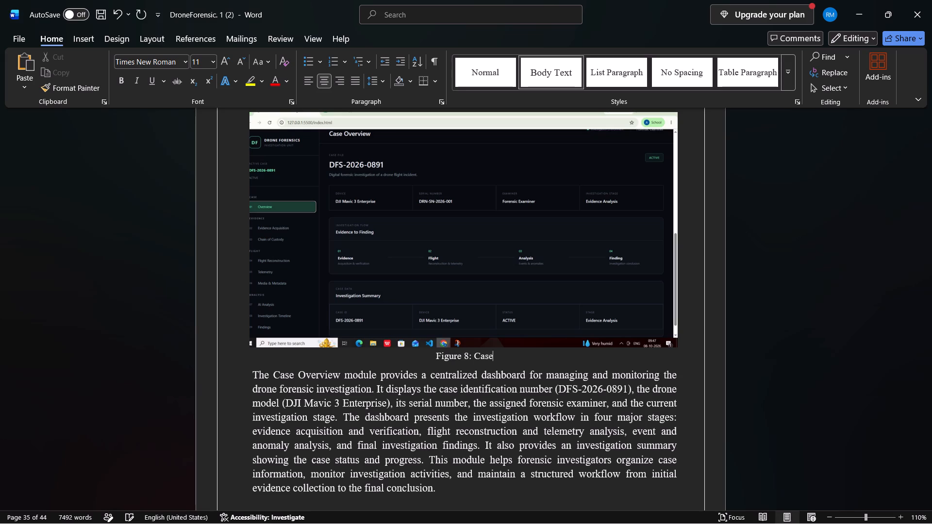
key(space)
text(Over)
text(view)
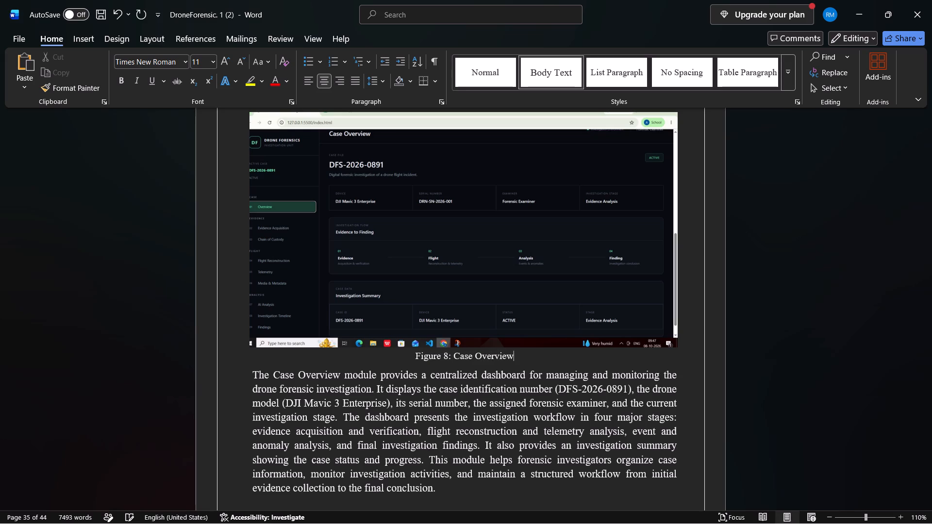
Extend the 5.1.3 Evidence Acquisition heading with "of Drone forensics and digital incident investigation".
scroll(600, 362, down, 1)
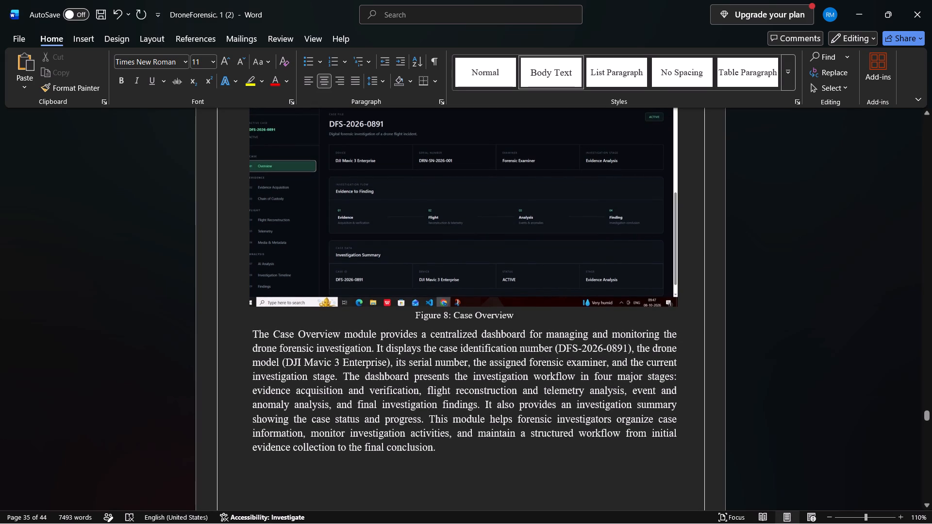
scroll(563, 303, up, 2)
scroll(563, 303, down, 3)
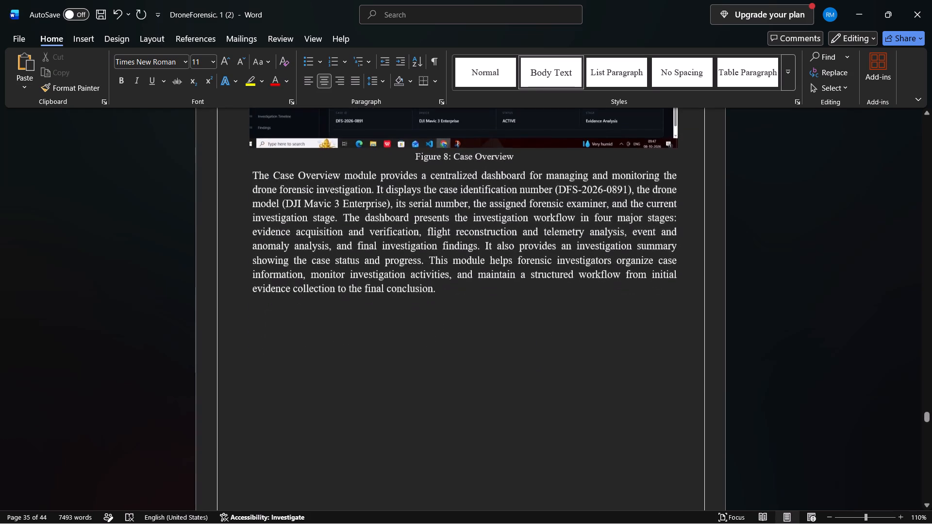
scroll(563, 303, down, 3)
scroll(563, 303, up, 1)
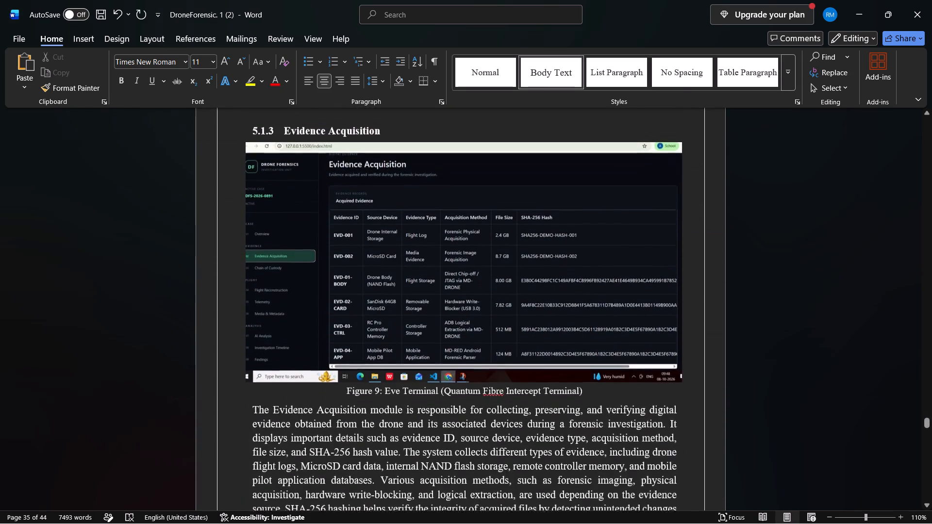
scroll(563, 303, up, 1)
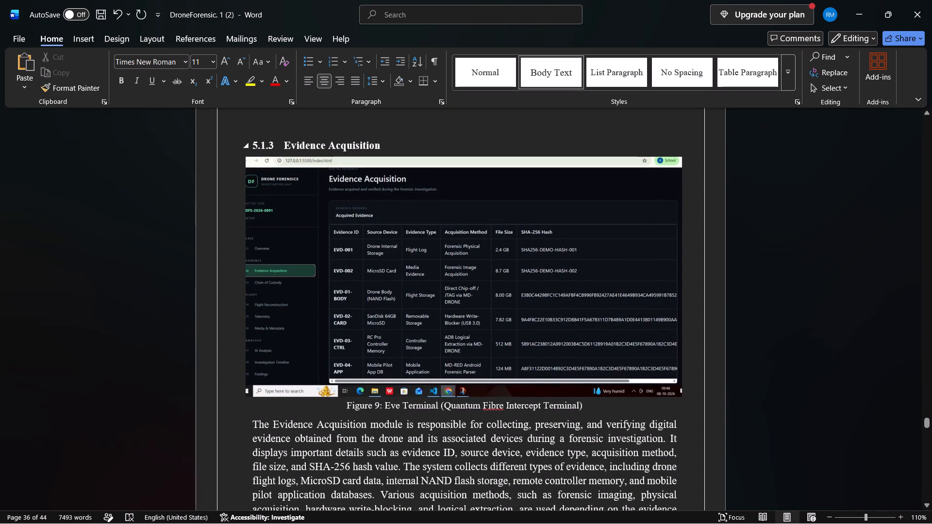
click(399, 150)
key(space)
text(of)
key(space)
text(Drone forensics and digital incident)
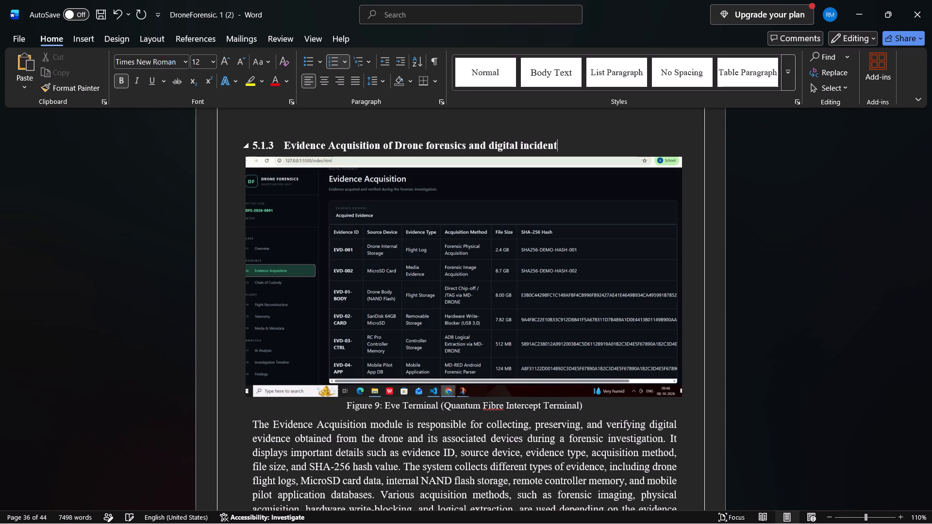
key(space)
text(ib)
key(BackSpace)
text(nvestigation)
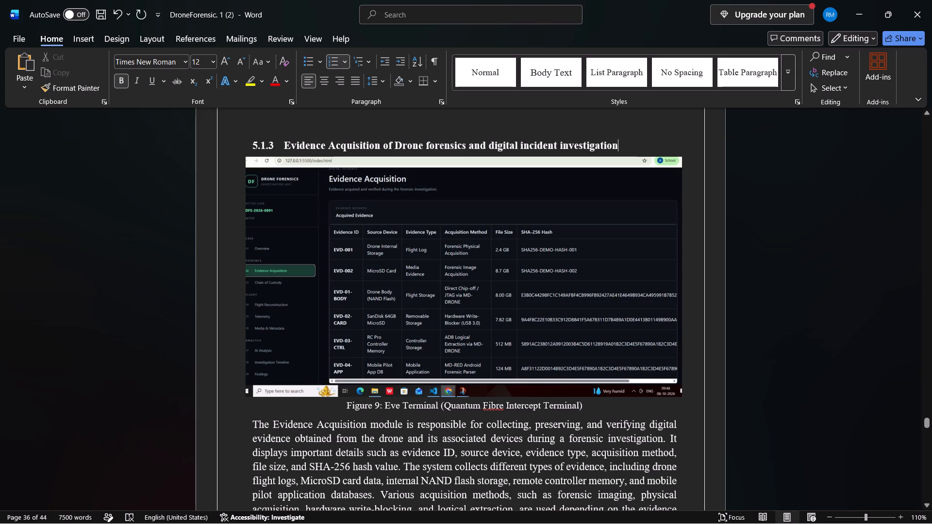
Replace the Figure 9 caption text after the figure number with "Evidence Acquisition".
scroll(330, 175, down, 1)
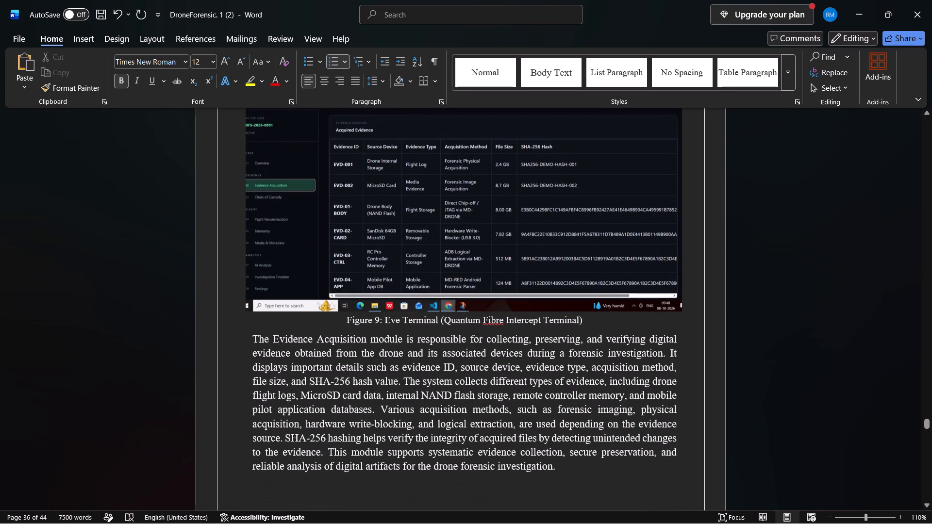
click(587, 316)
key(BackSpace)
key(BackSpace)
key(BackSpace)
key(BackSpace)
key(BackSpace)
key(BackSpace)
key(BackSpace)
key(BackSpace)
key(BackSpace)
key(BackSpace)
key(BackSpace)
key(BackSpace)
key(BackSpace)
key(BackSpace)
key(BackSpace)
key(BackSpace)
key(BackSpace)
key(BackSpace)
key(BackSpace)
key(BackSpace)
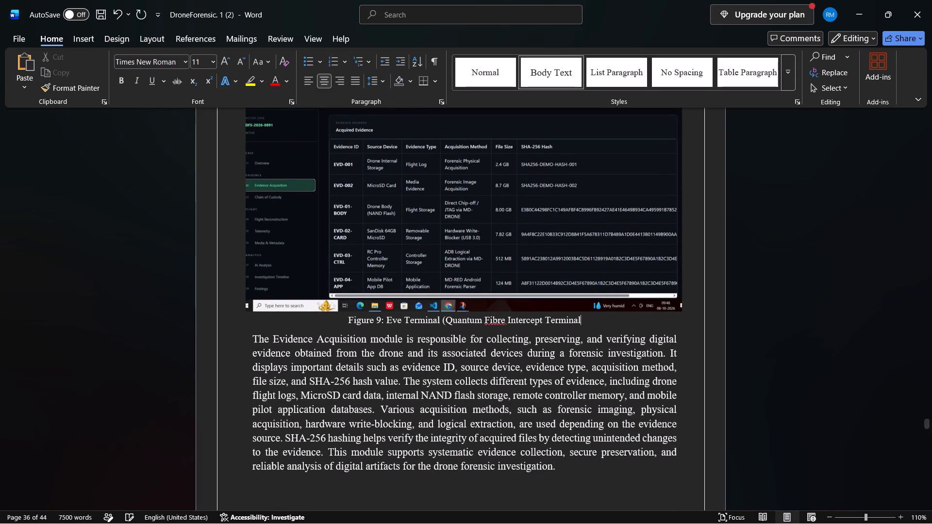
key(BackSpace)
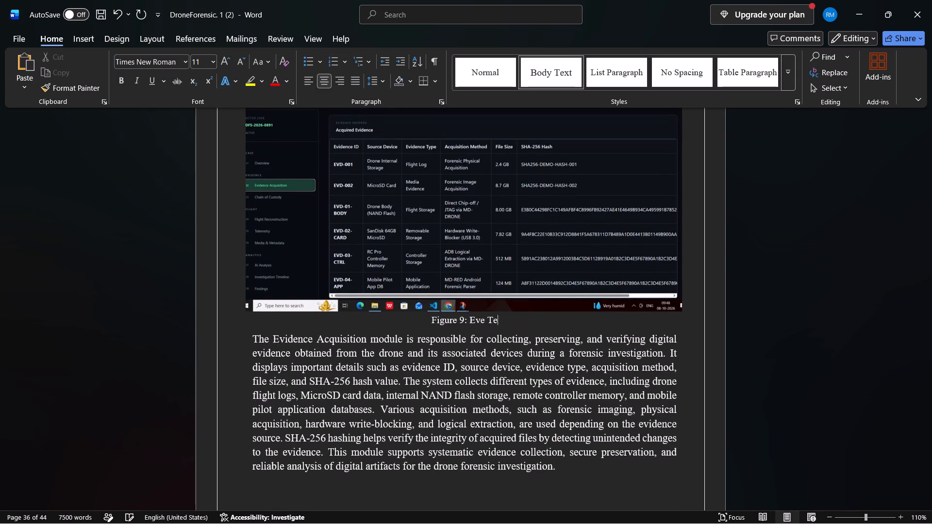
key(BackSpace)
key(BackSpace)
key(BackSpace)
key(BackSpace)
key(BackSpace)
key(BackSpace)
scroll(587, 316, up, 1)
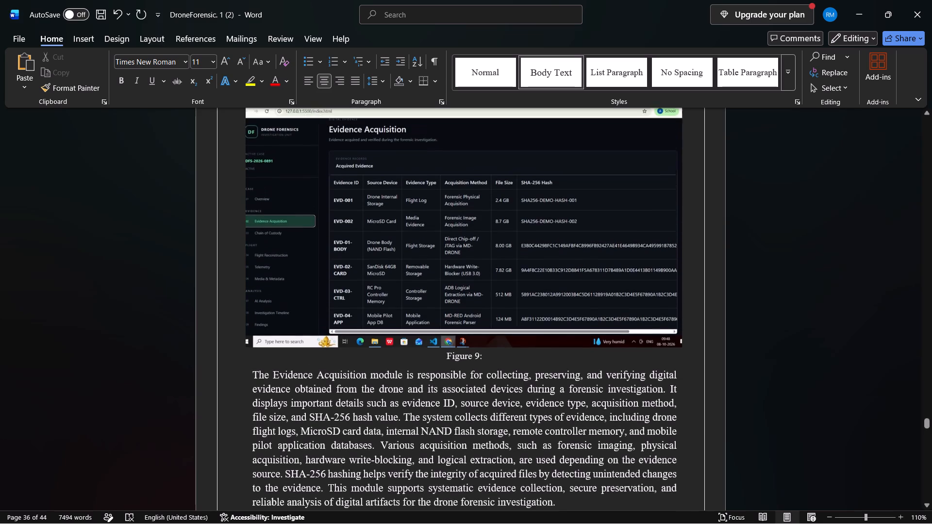
scroll(587, 316, up, 1)
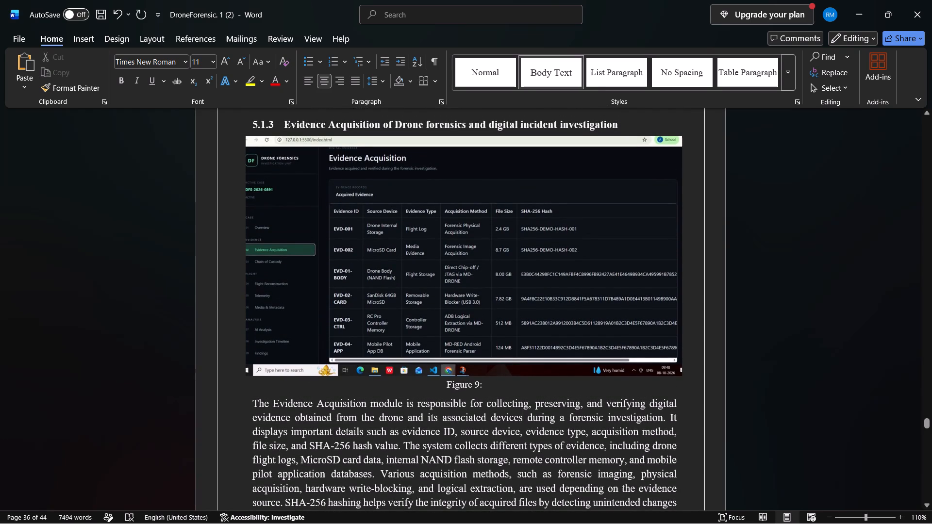
key(shift+w)
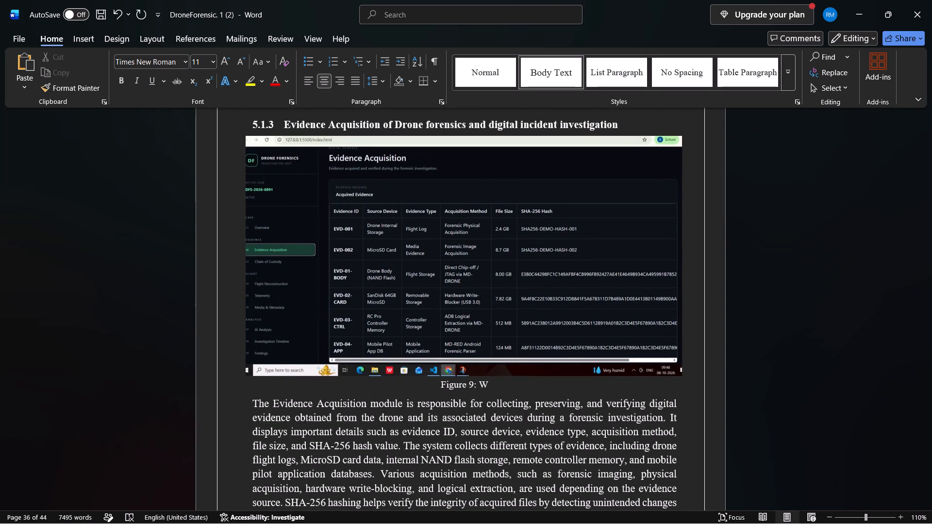
key(BackSpace)
key(shift+e)
text(vidence)
key(space)
key(shift+a)
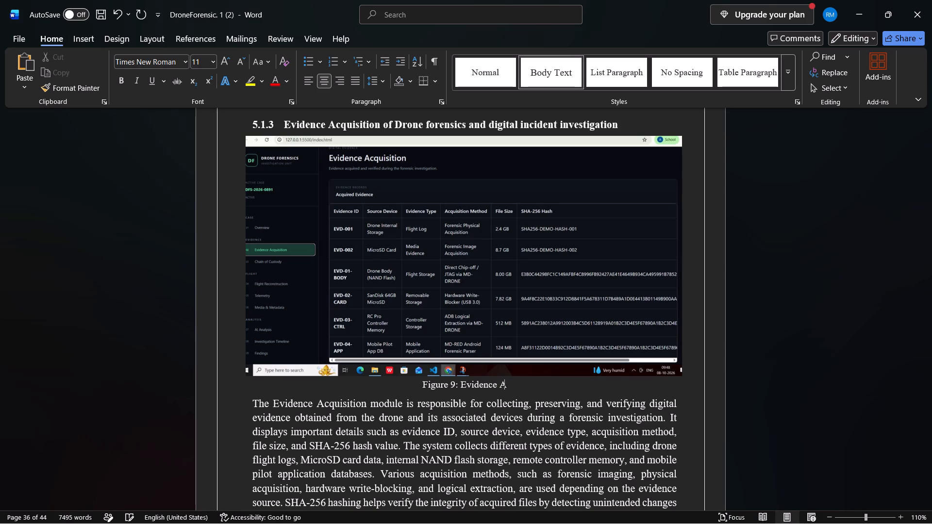
key(c)
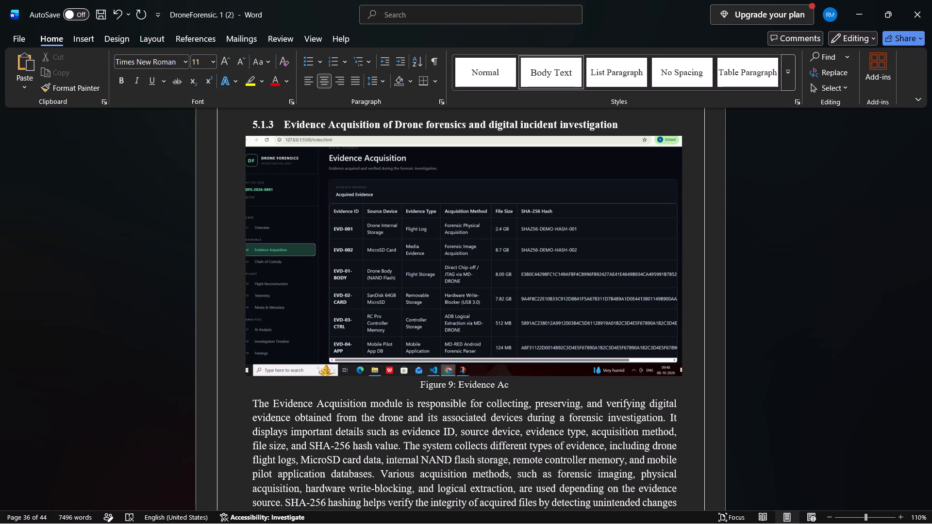
text(qui)
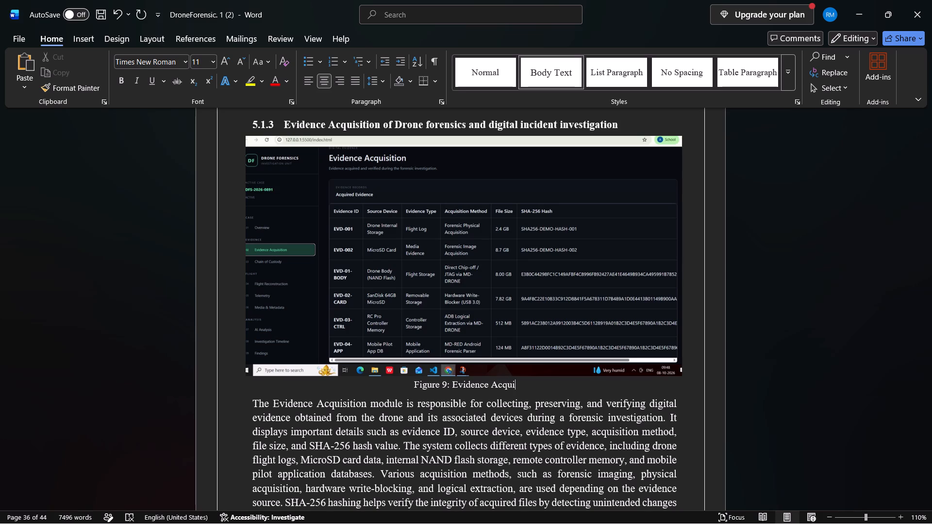
text(sition)
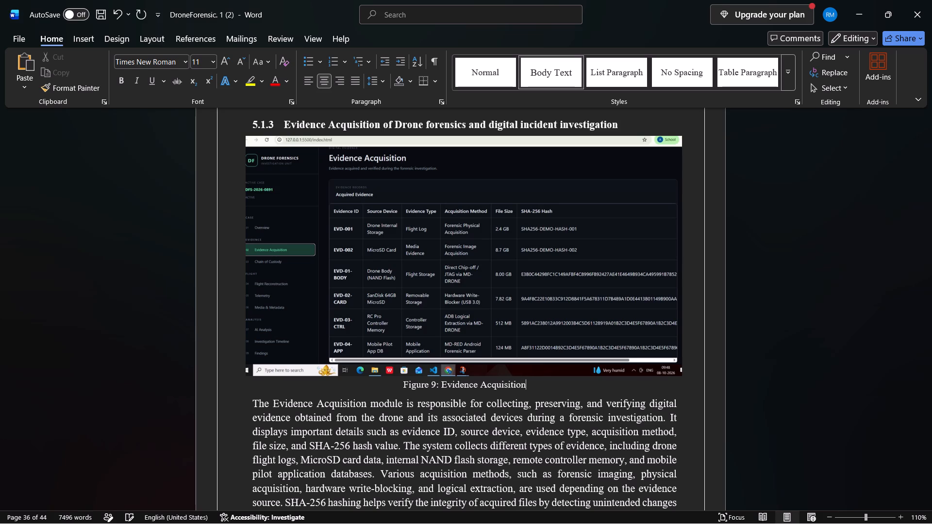
Extend the 5.1.4 Chain of custody heading with "of Drone forensics and digital incident investigation".
scroll(587, 316, down, 1)
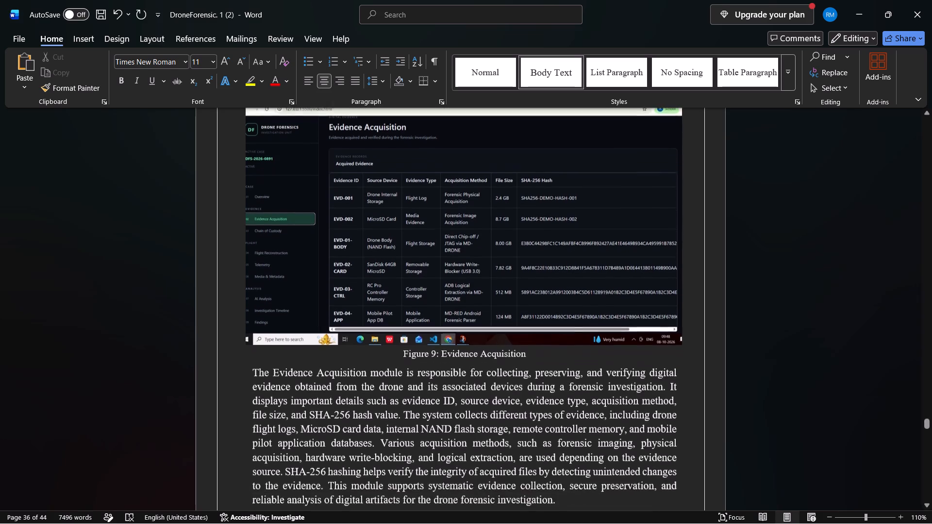
scroll(587, 316, down, 2)
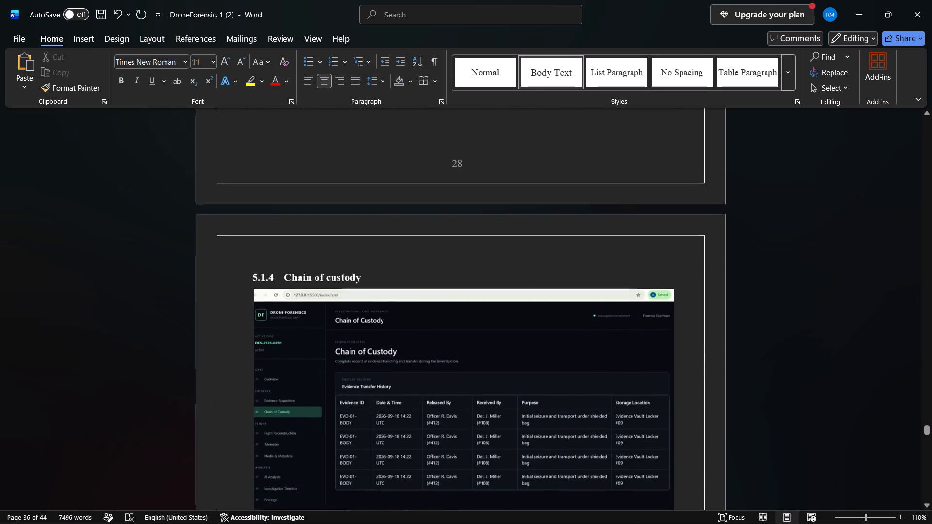
scroll(587, 316, down, 2)
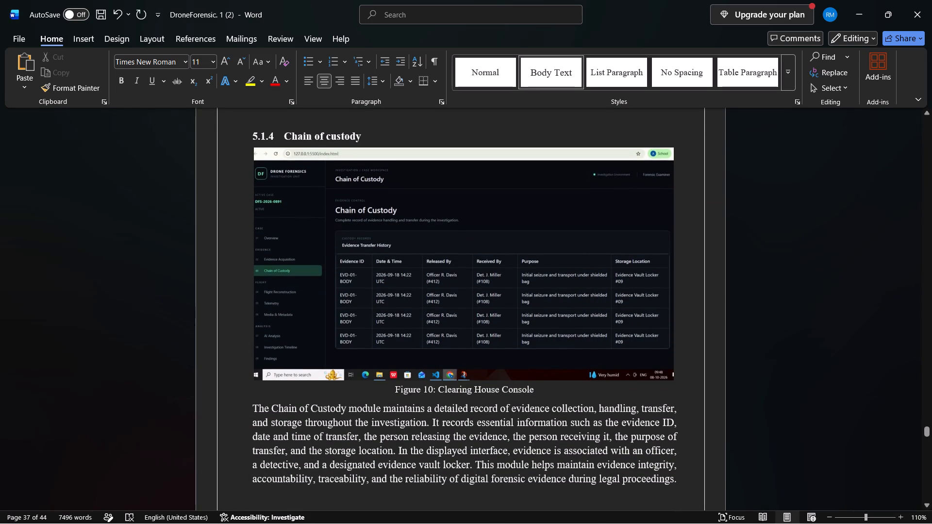
click(385, 142)
key(space)
text(of)
key(space)
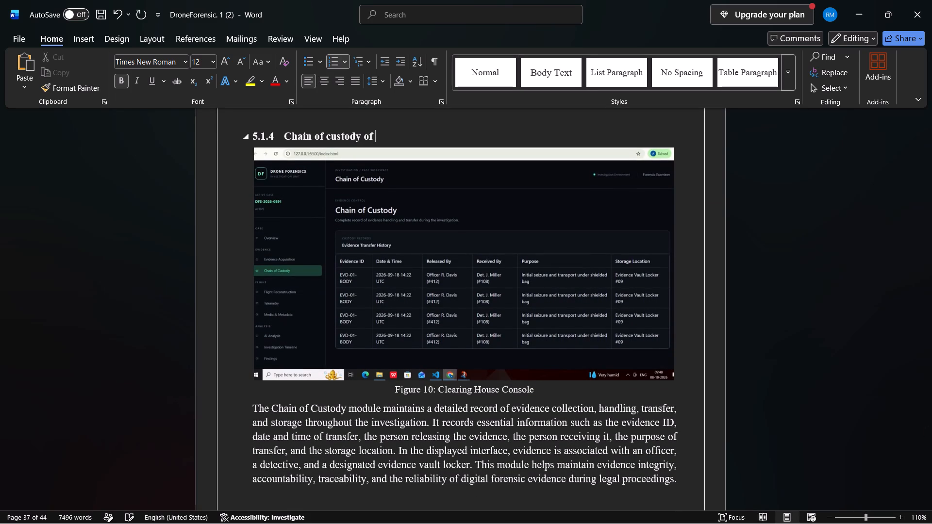
text(Drone)
key(space)
text(forensics)
key(space)
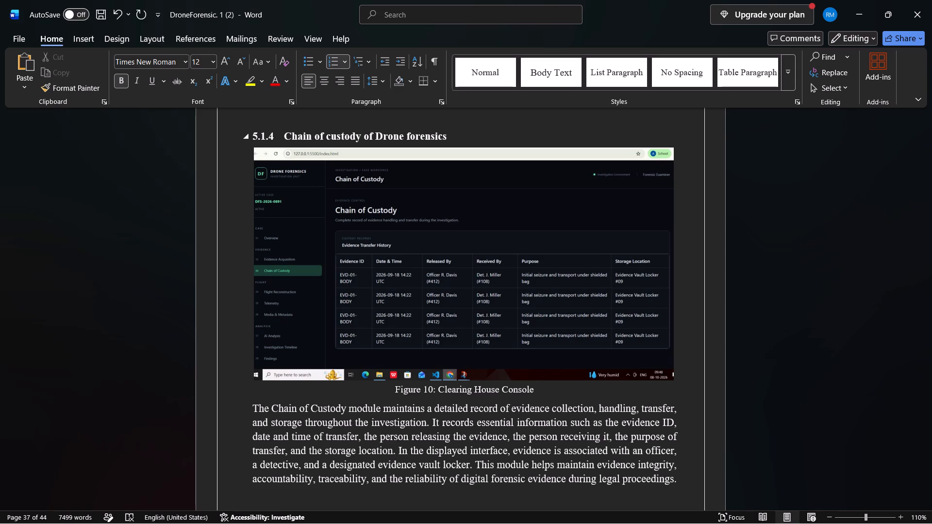
text(and)
key(space)
text(digital incident in)
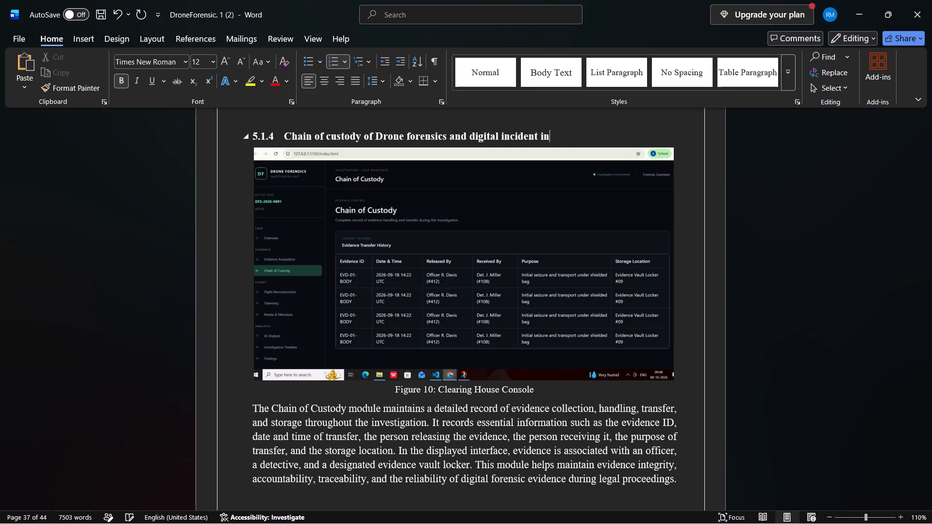
text(ves)
text(tigato)
key(BackSpace)
text(ion)
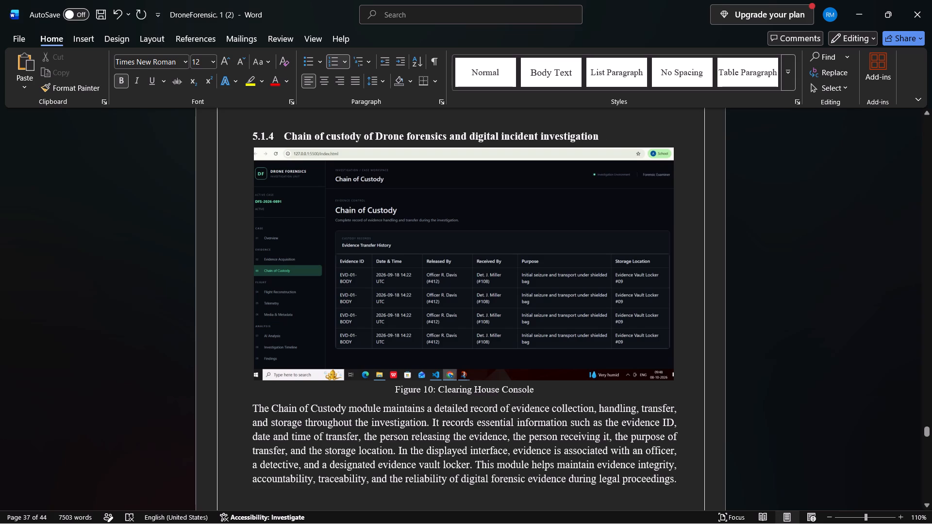
Replace the Figure 10 caption text after the figure number with "Chain of Custody".
click(545, 390)
key(BackSpace)
key(BackSpace)
key(BackSpace)
key(BackSpace)
key(BackSpace)
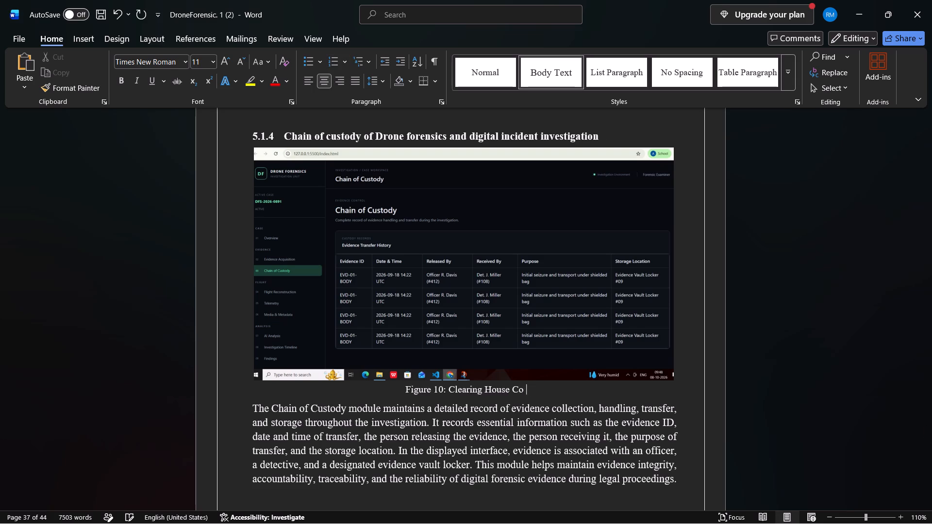
key(BackSpace)
key(BackSpace)
key(BackSpace)
key(BackSpace)
key(BackSpace)
key(BackSpace)
key(BackSpace)
key(BackSpace)
key(BackSpace)
key(BackSpace)
key(BackSpace)
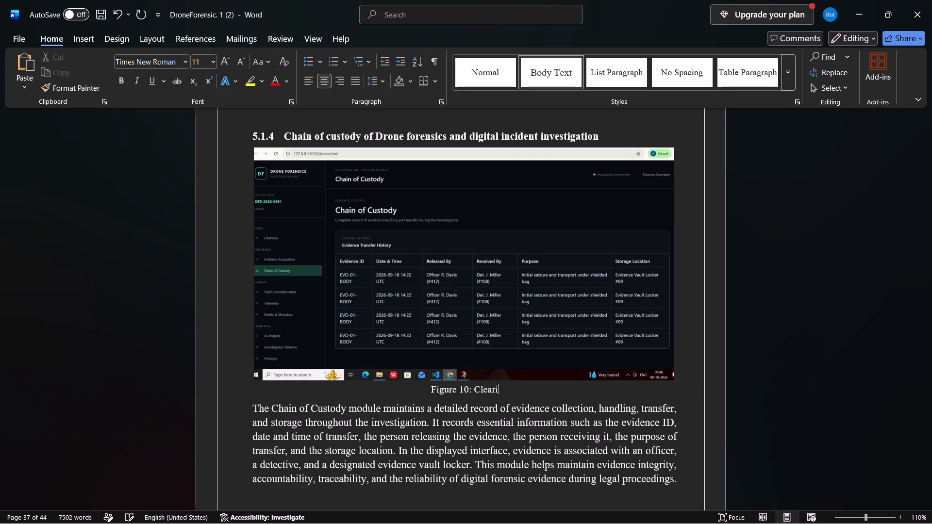
key(BackSpace)
key(BackSpace)
key(BackSpace)
key(BackSpace)
key(BackSpace)
text(hain)
key(space)
key(o)
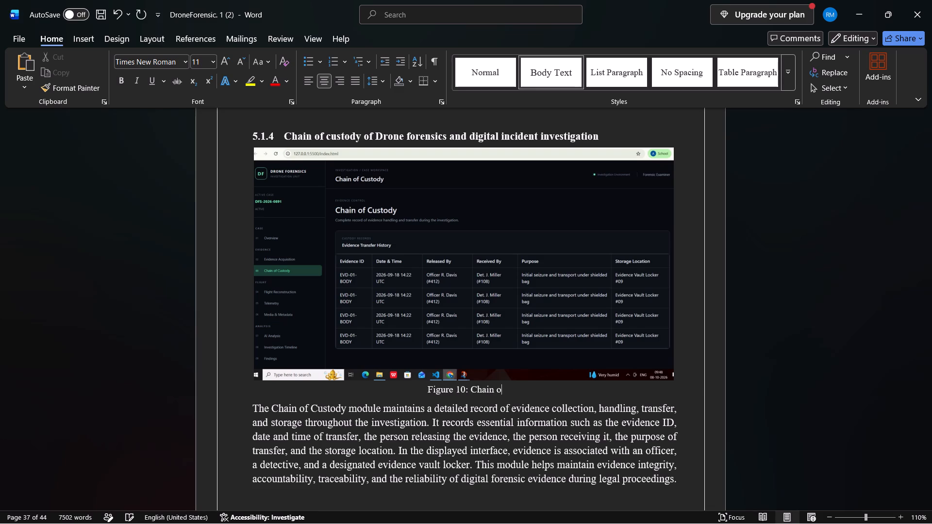
text(f)
key(space)
text(Custody)
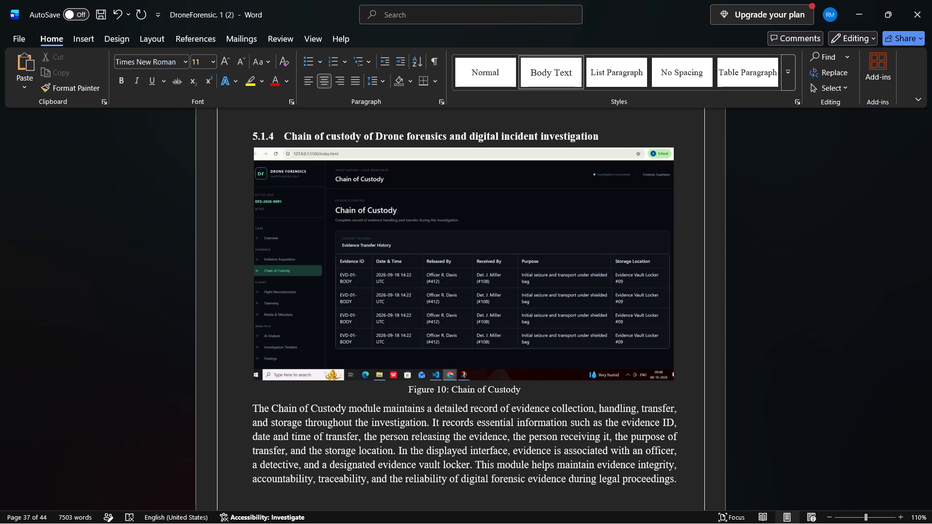
Review the tables in section 5.2 Resulting Tables and the graphs in section 5.3 for content that does not match the drone forensics project.
scroll(545, 390, down, 5)
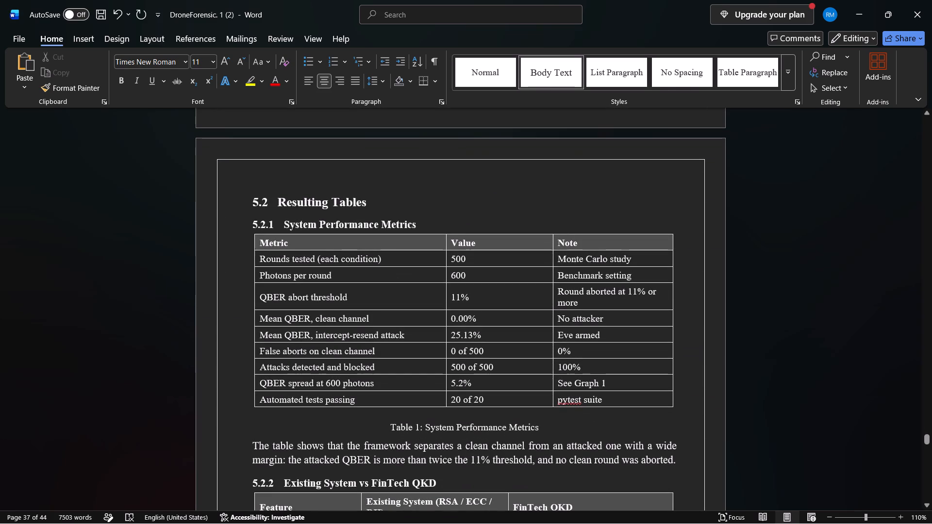
scroll(545, 390, down, 4)
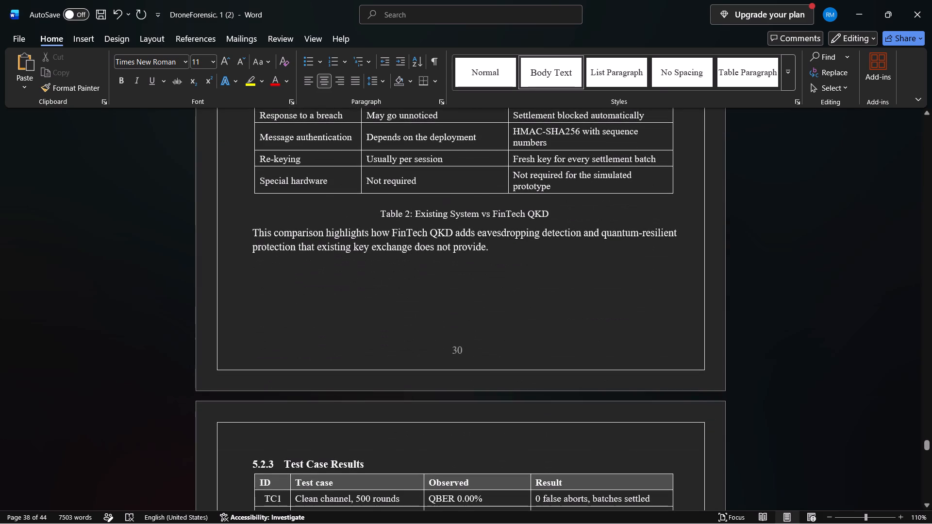
scroll(545, 390, down, 4)
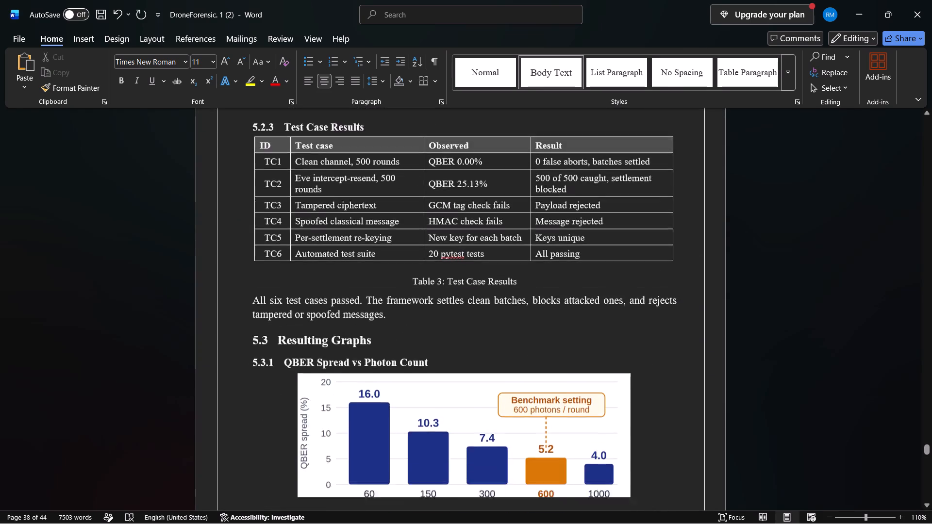
scroll(545, 390, down, 2)
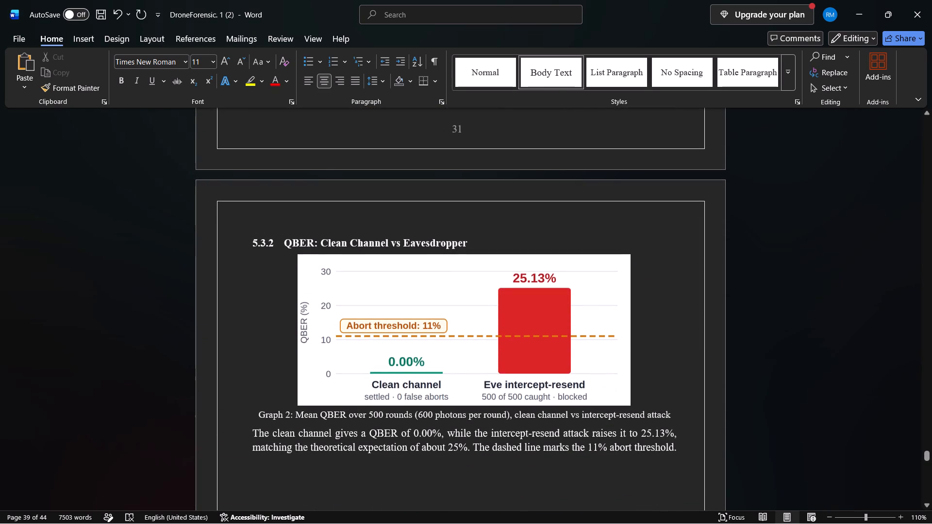
scroll(545, 390, down, 1)
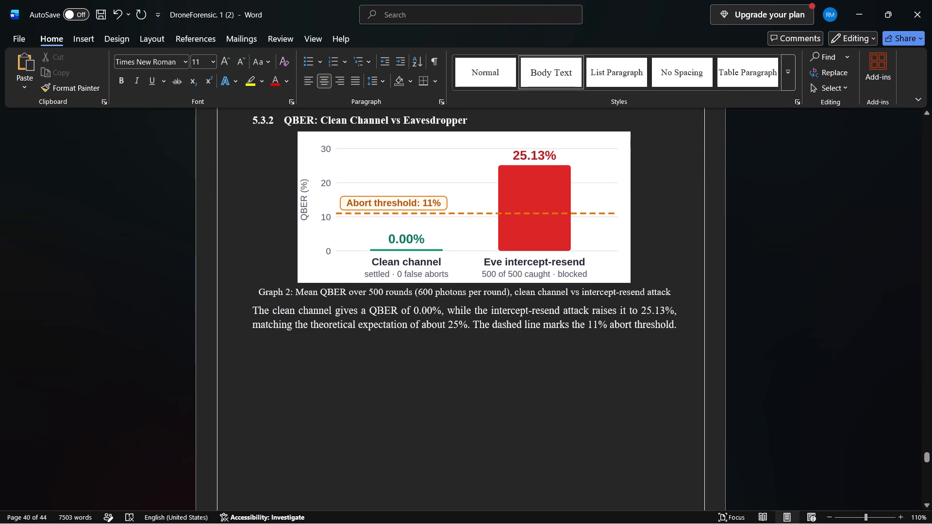
scroll(545, 390, down, 1)
scroll(545, 390, up, 2)
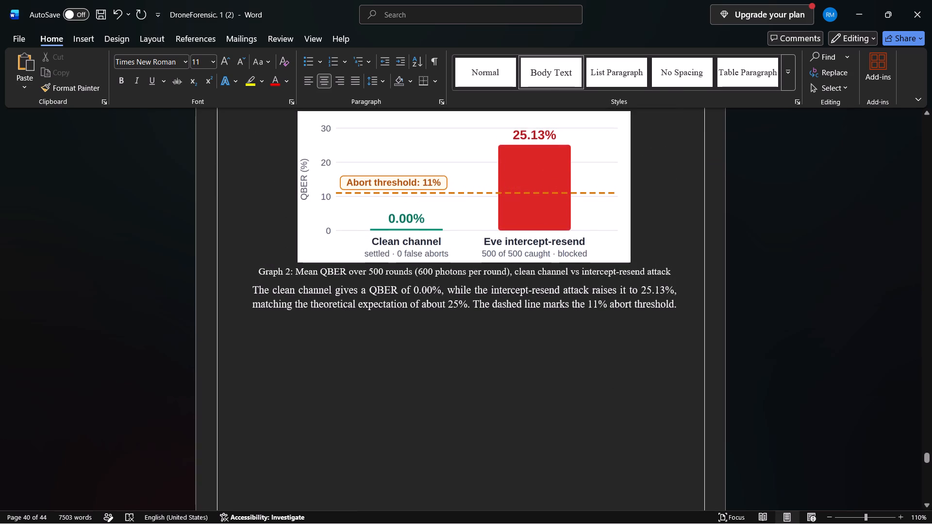
scroll(545, 390, up, 3)
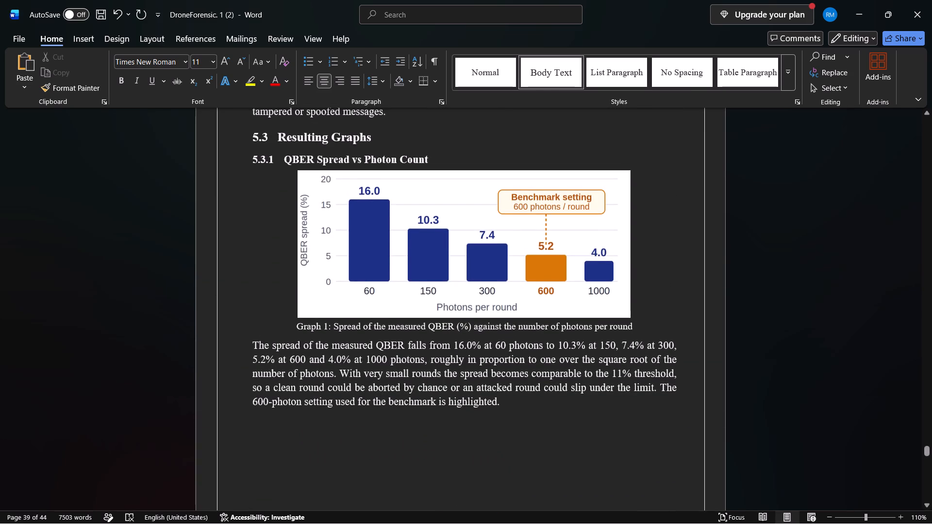
scroll(545, 390, down, 2)
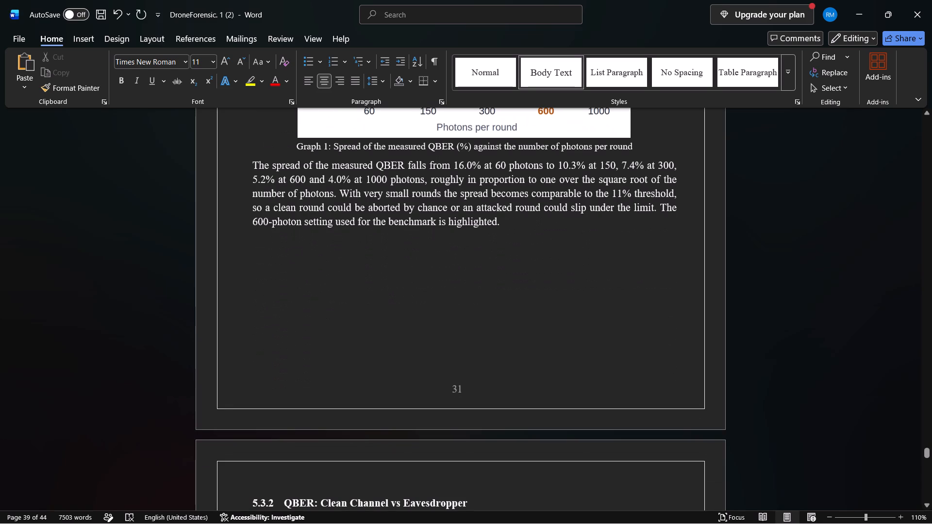
scroll(545, 390, up, 1)
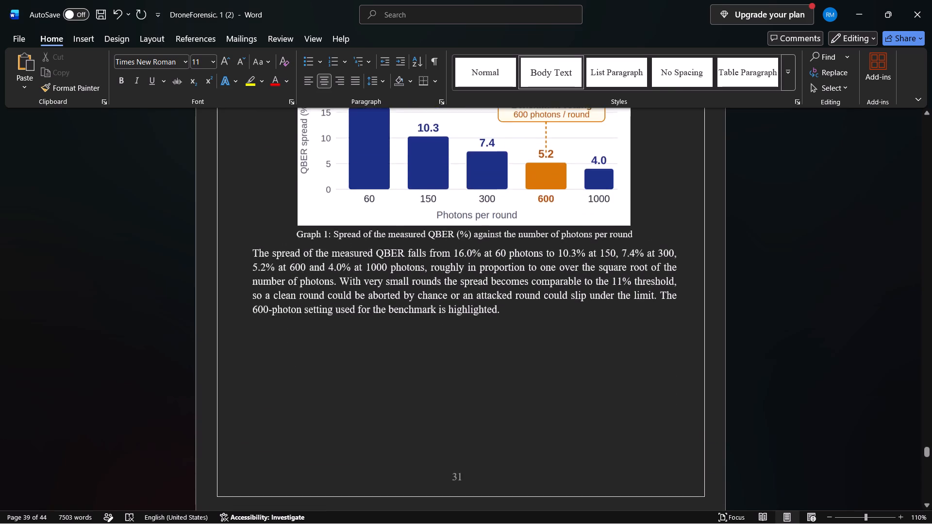
scroll(545, 390, up, 1)
scroll(545, 390, down, 2)
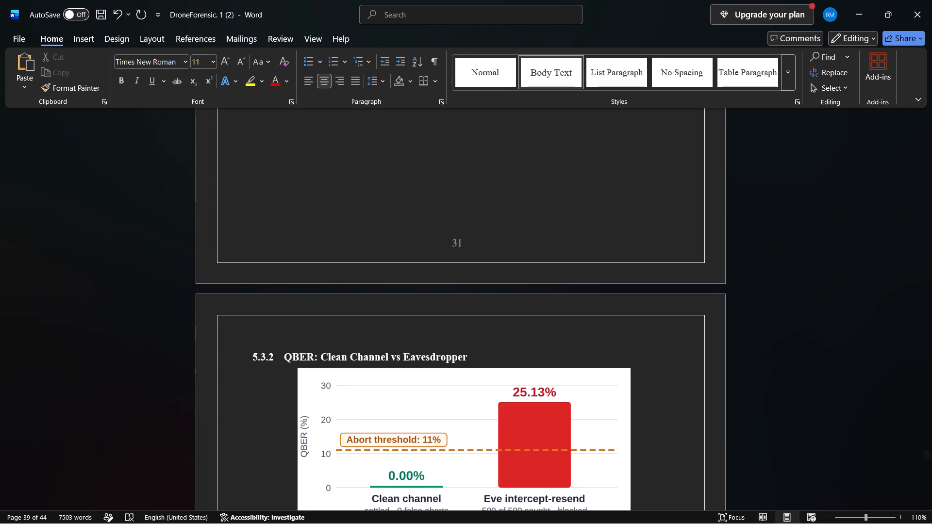
scroll(545, 390, down, 1)
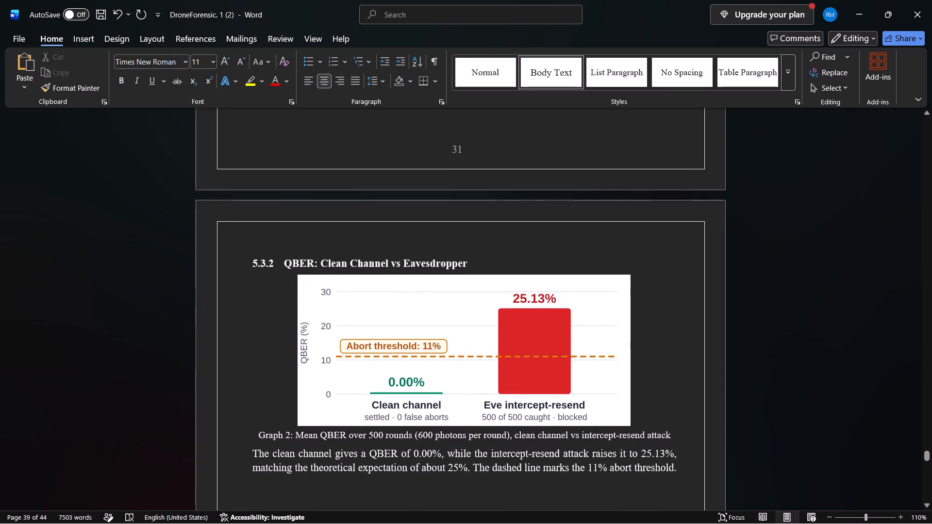
scroll(517, 461, up, 4)
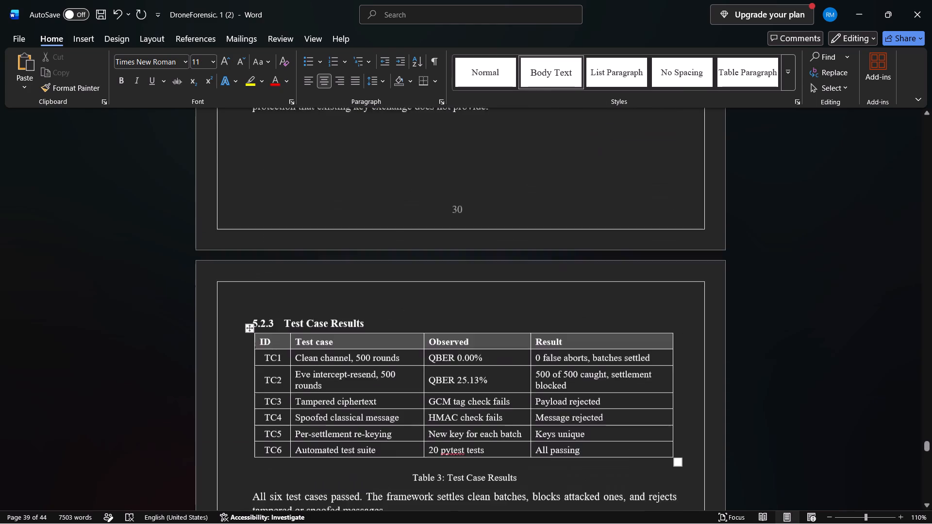
scroll(517, 461, down, 2)
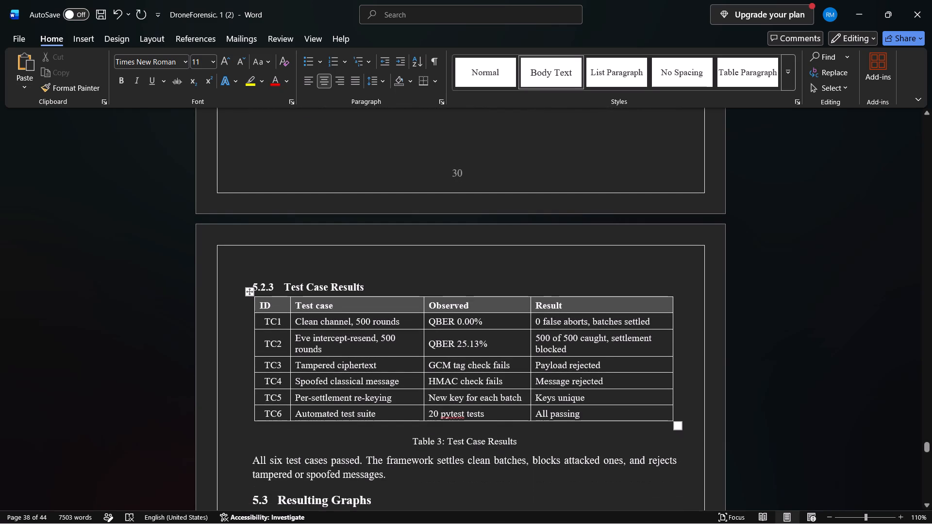
scroll(517, 461, down, 1)
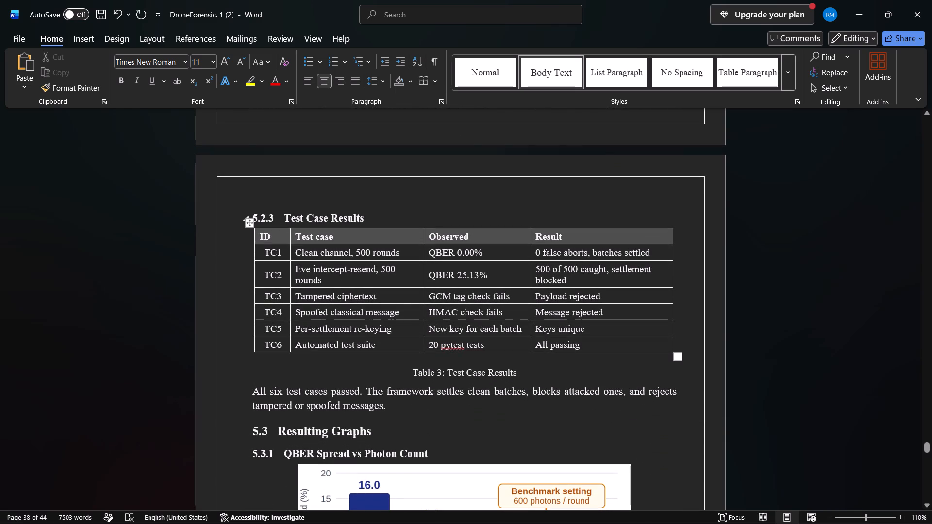
drag(252, 232, 421, 195)
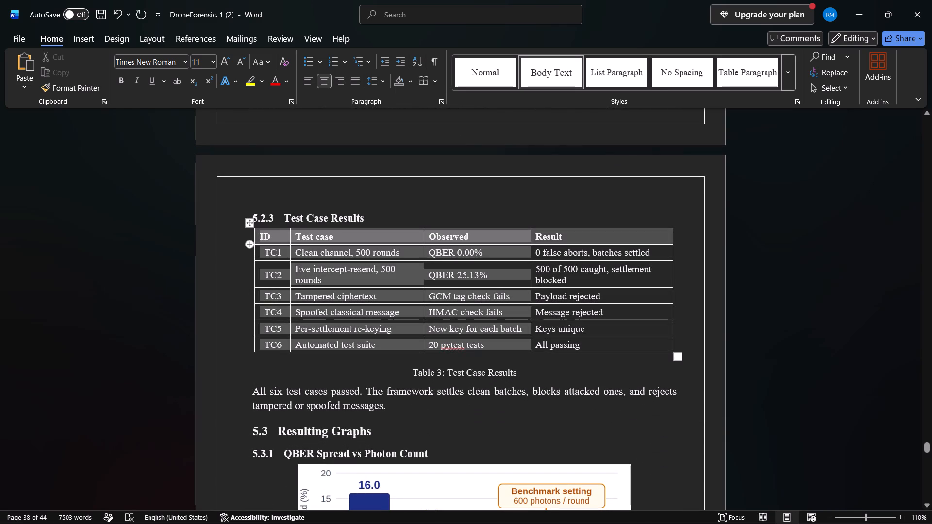
drag(421, 195, 417, 197)
click(417, 197)
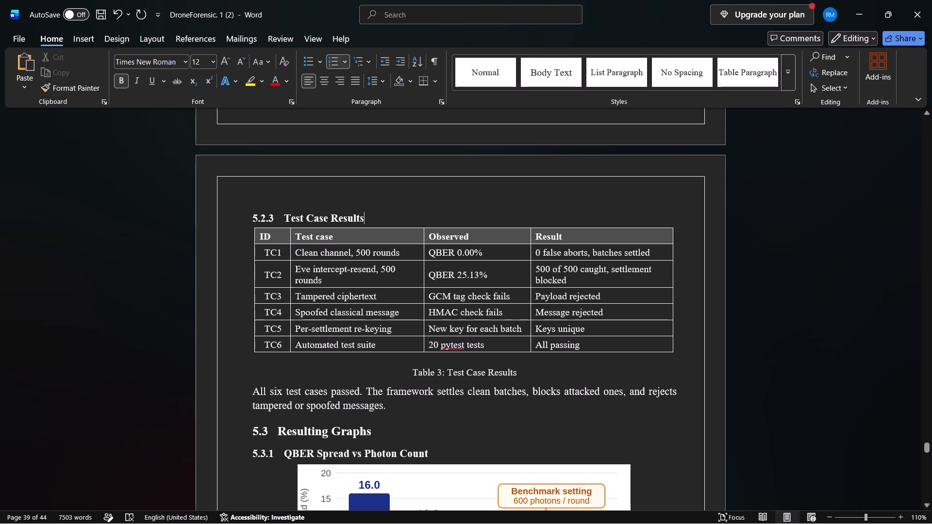
Compare the 5.2.3 Test Case Results table and both 5.3 graphs with the 5.4 Resulting Analysis text.
scroll(417, 197, down, 4)
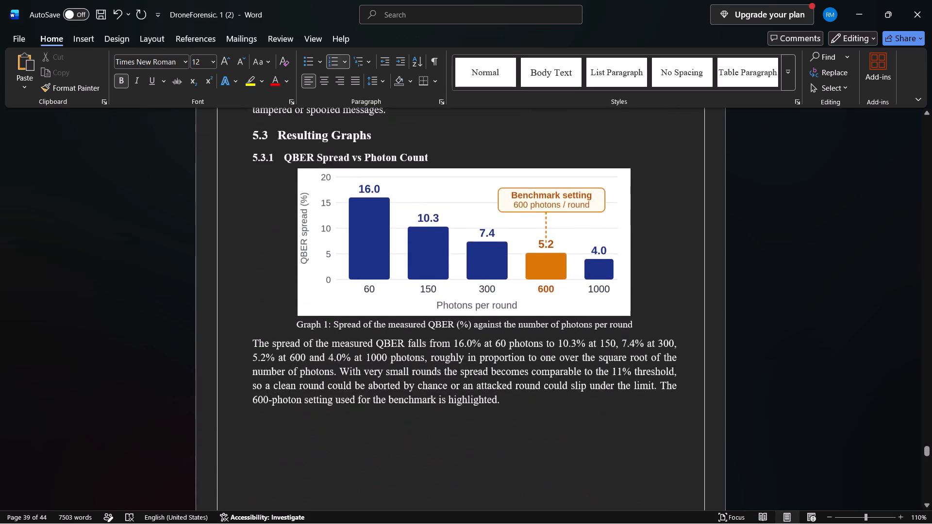
scroll(417, 197, down, 5)
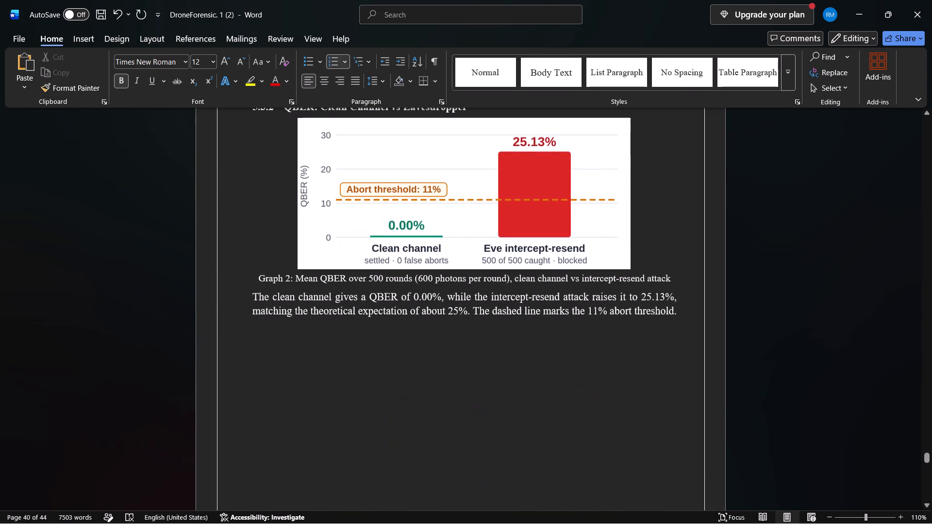
scroll(417, 197, up, 10)
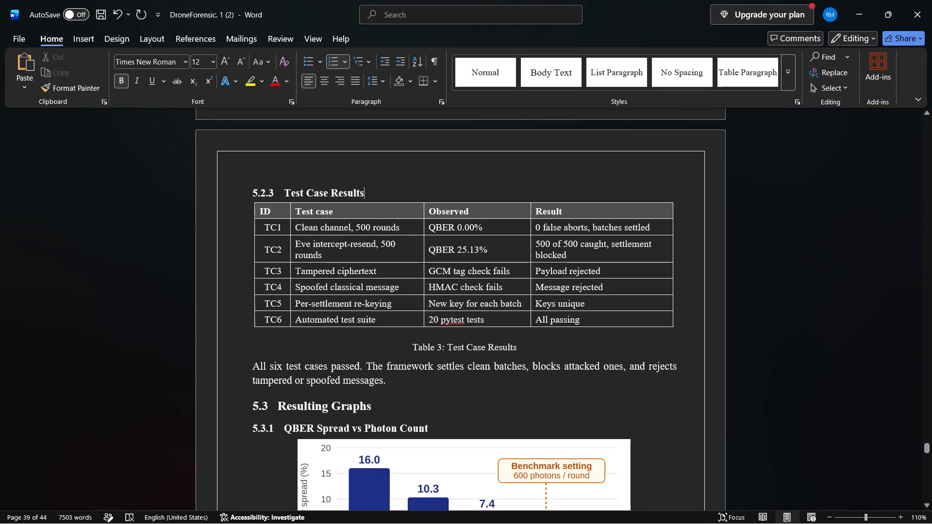
scroll(292, 164, down, 5)
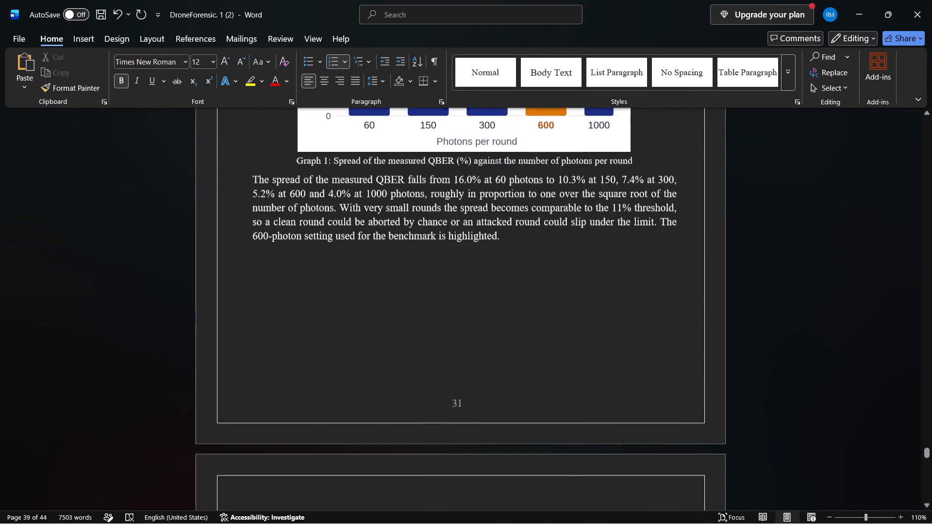
scroll(292, 164, down, 2)
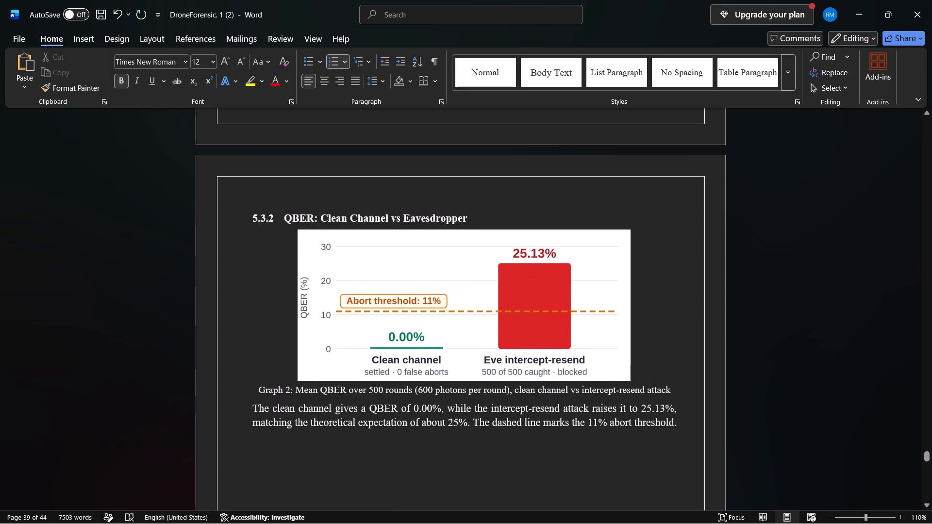
scroll(292, 164, down, 3)
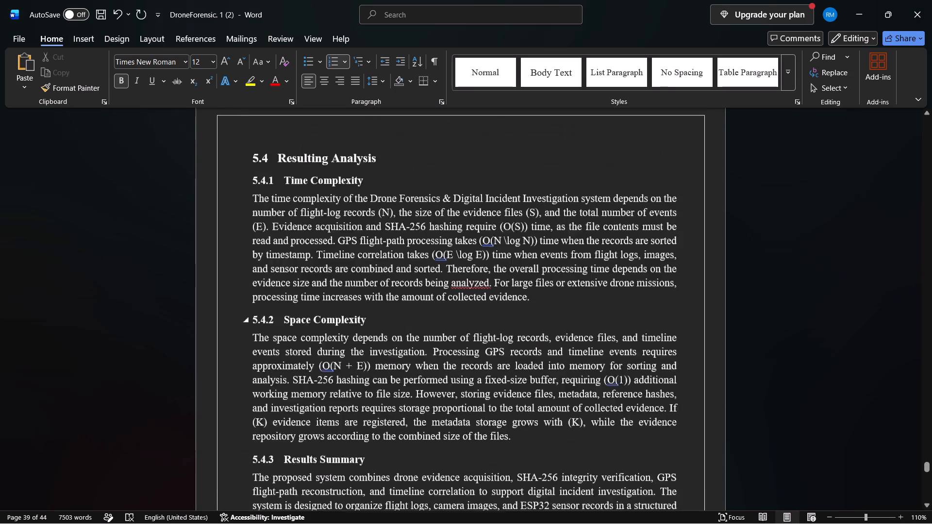
scroll(292, 164, down, 2)
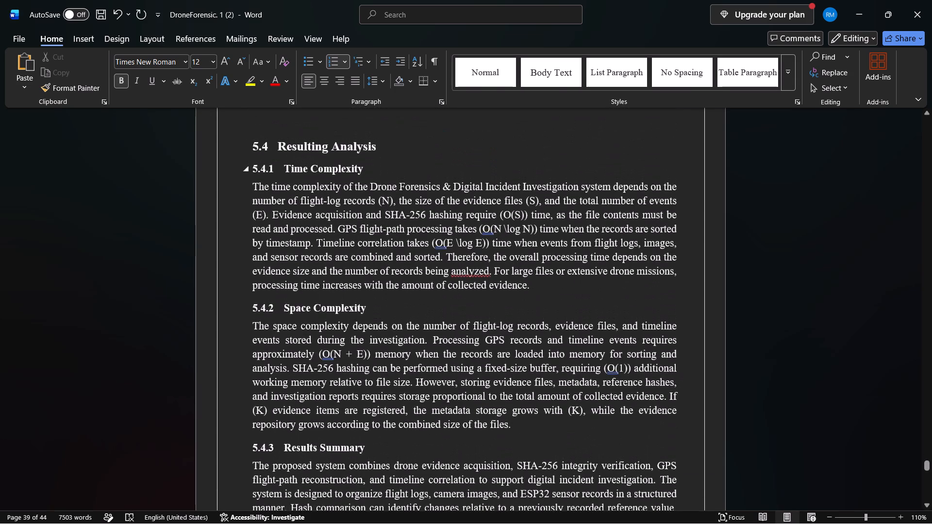
scroll(292, 164, up, 1)
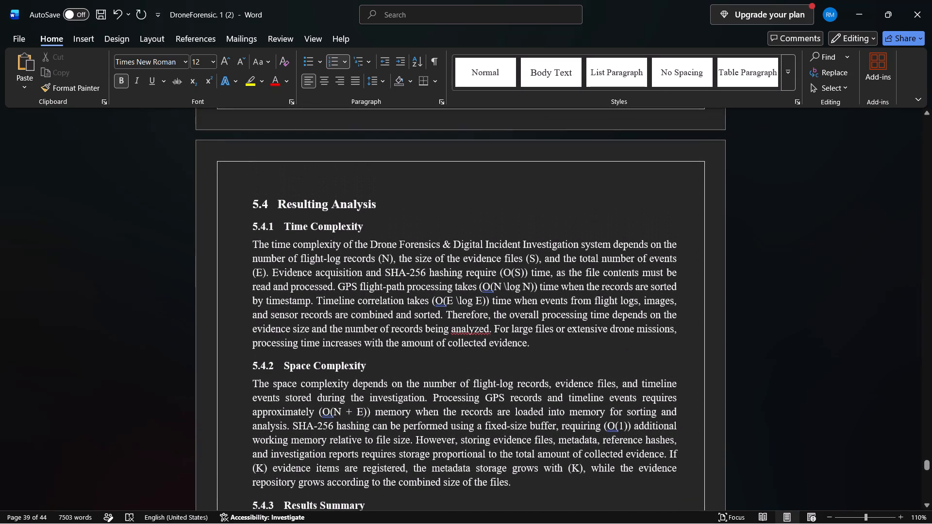
scroll(292, 164, up, 7)
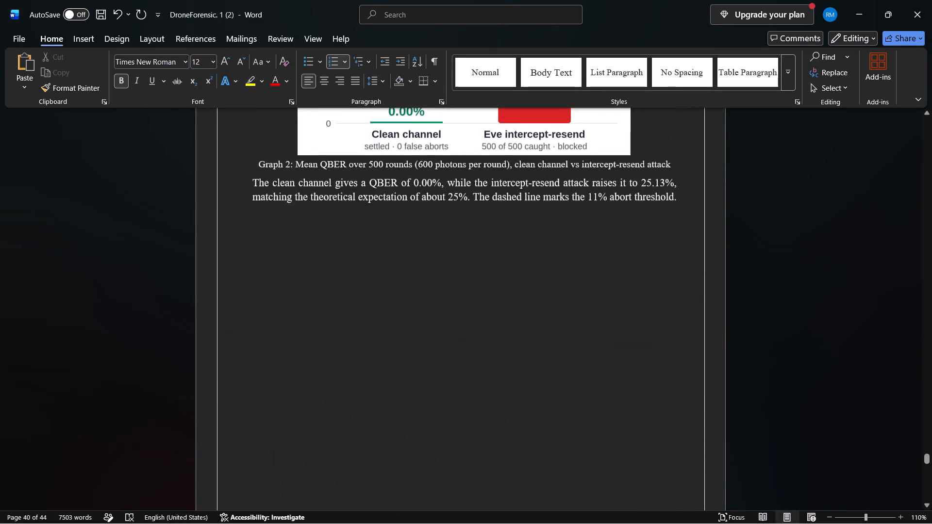
scroll(292, 164, up, 2)
scroll(288, 225, up, 2)
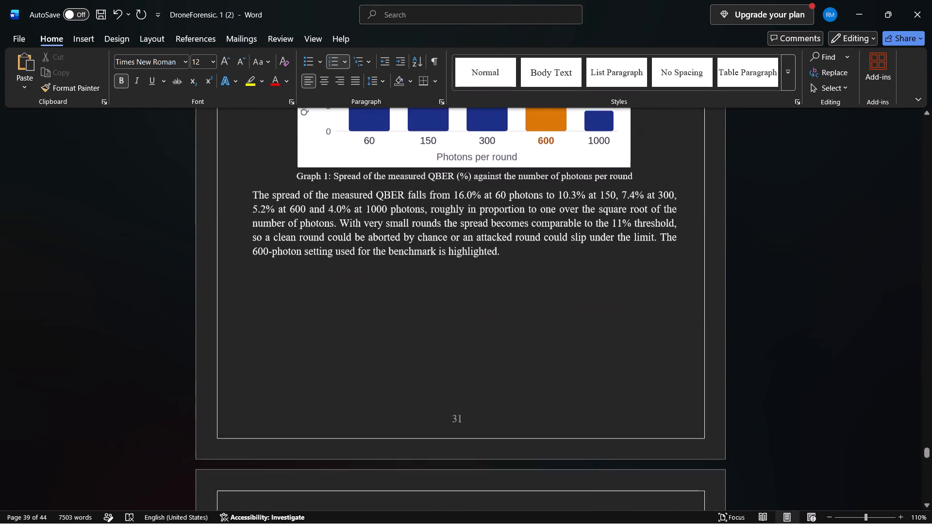
scroll(288, 225, up, 2)
Capture a screenshot of both pages together, covering the 5.2.3 Test Case Results table and the 5.3.1 and 5.3.2 graphs.
ctrl+scroll(288, 225, down, 1)
scroll(288, 225, down, 1)
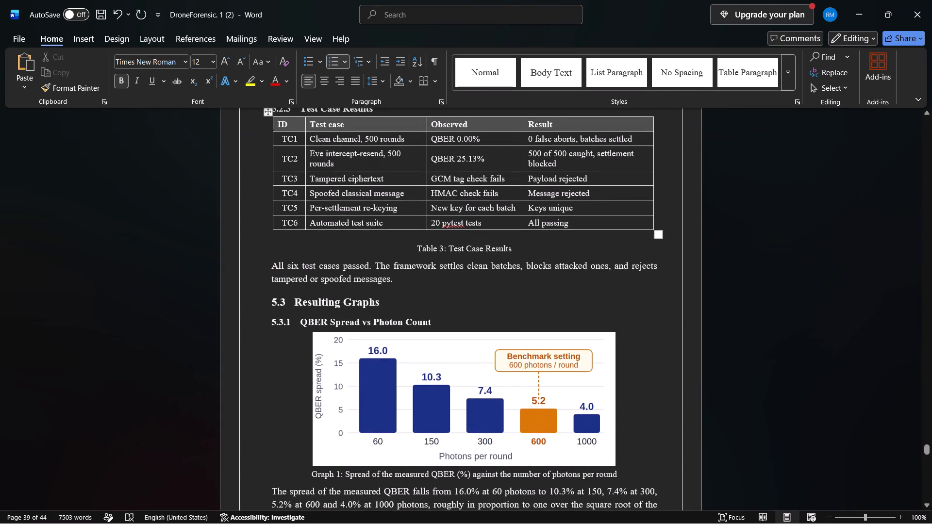
ctrl+scroll(288, 225, down, 2)
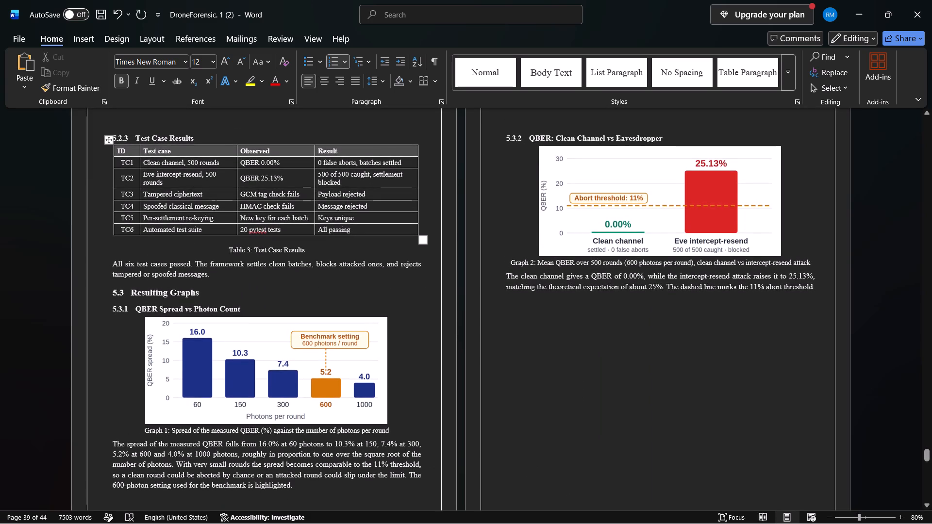
key(Print)
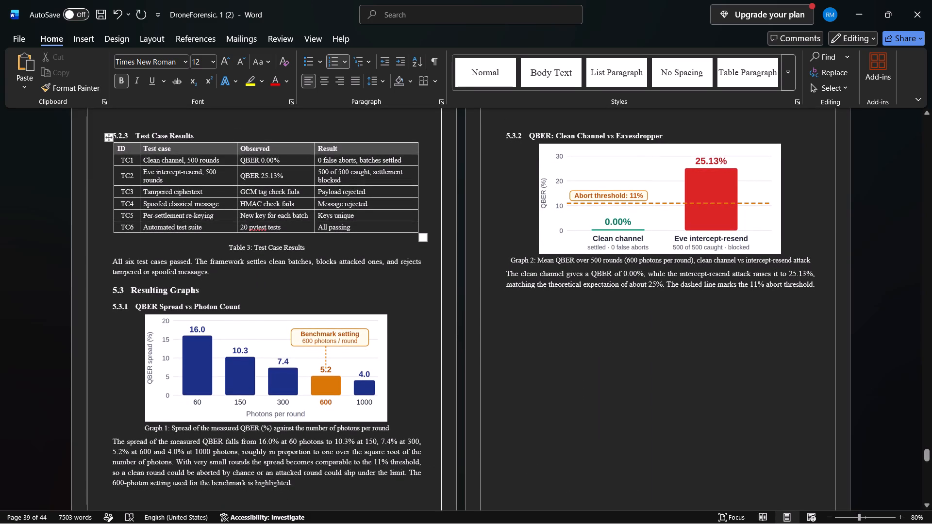
drag(90, 120, 701, 208)
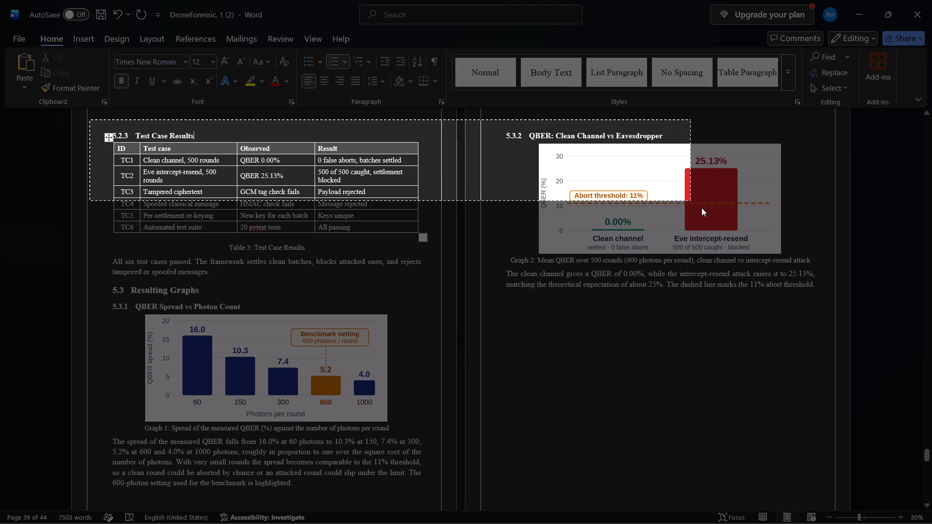
drag(701, 208, 779, 437)
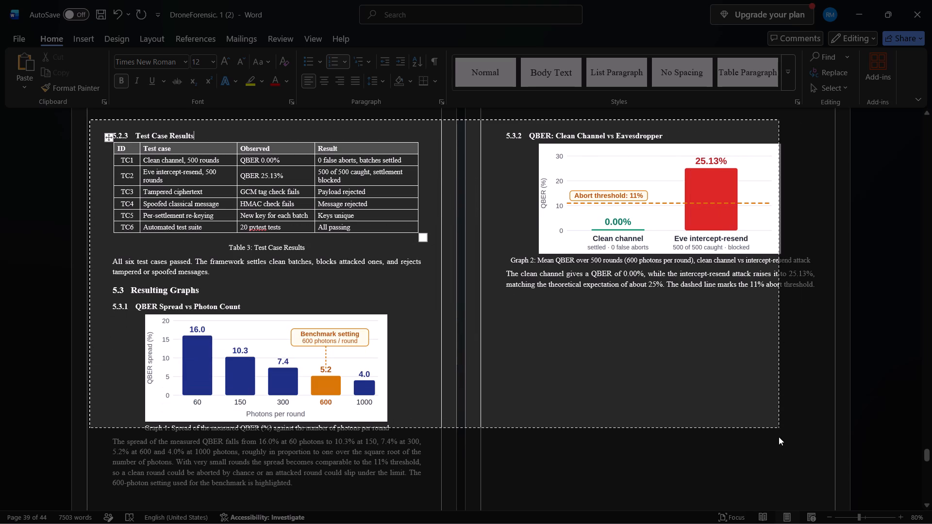
drag(779, 437, 808, 514)
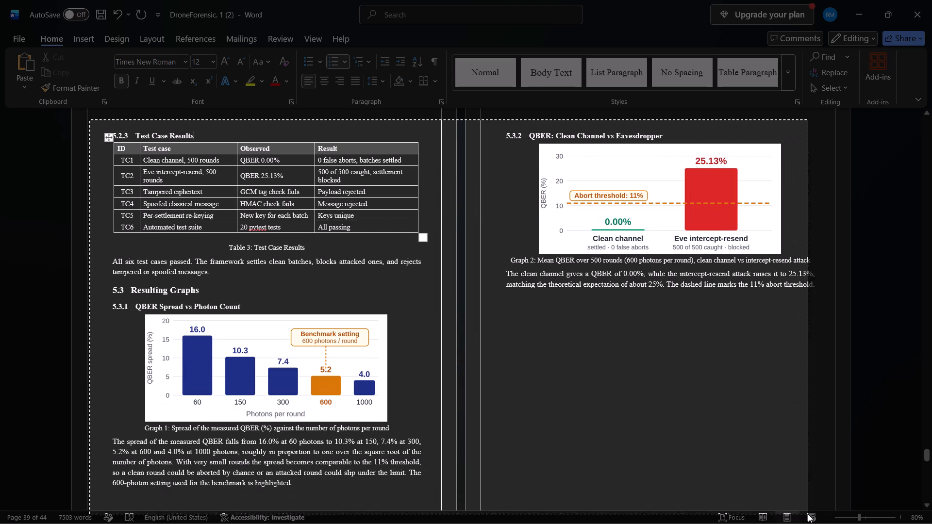
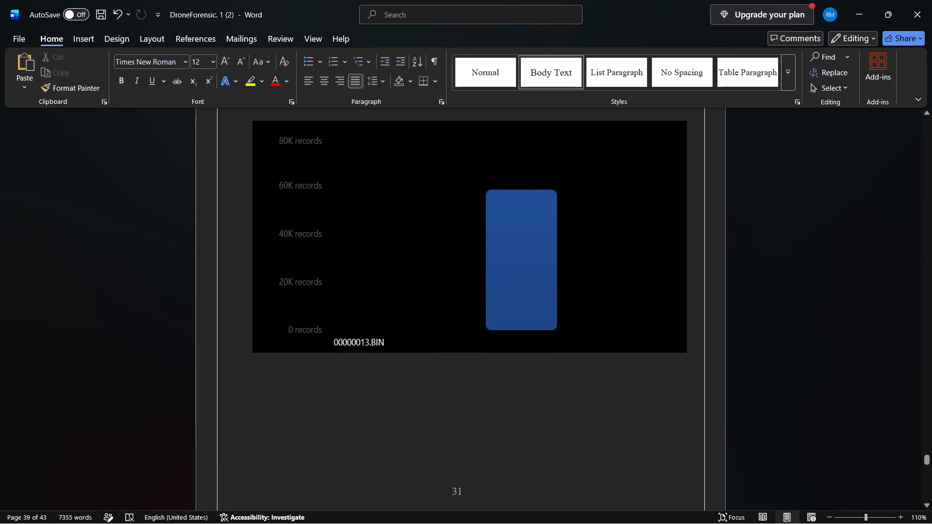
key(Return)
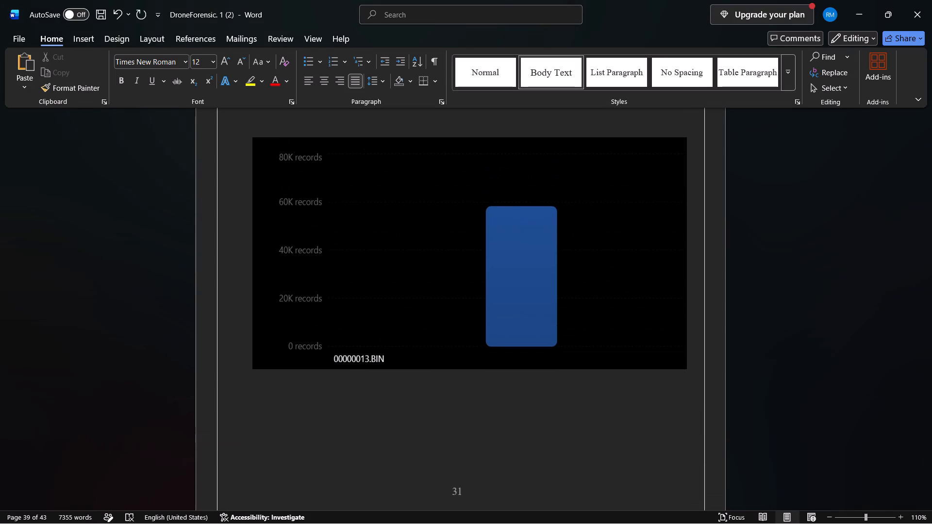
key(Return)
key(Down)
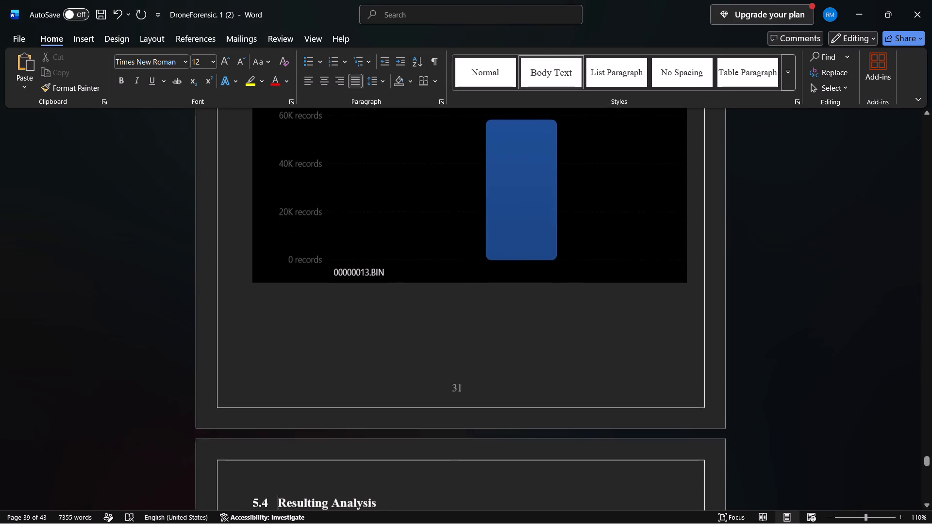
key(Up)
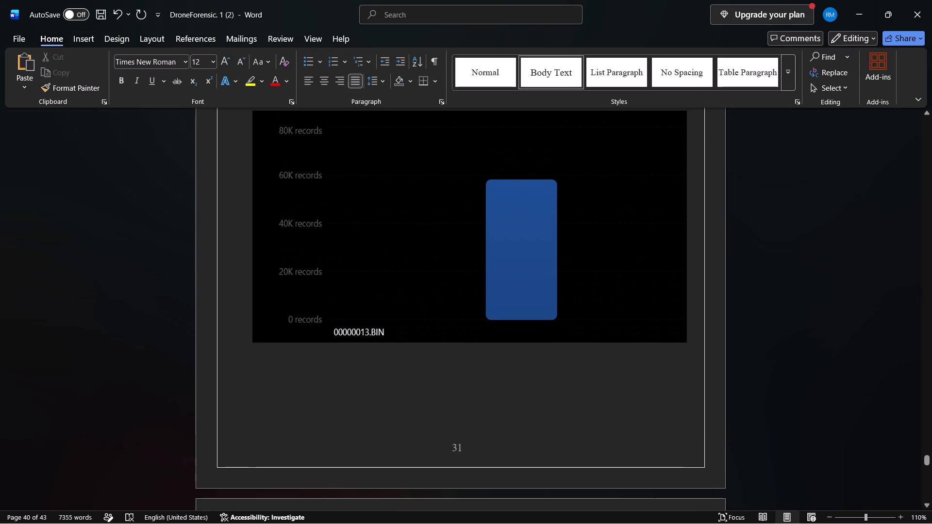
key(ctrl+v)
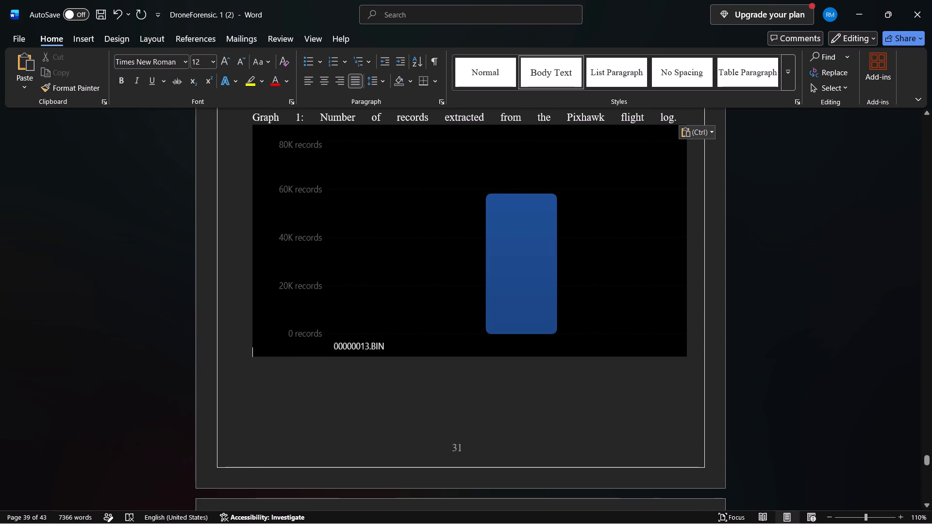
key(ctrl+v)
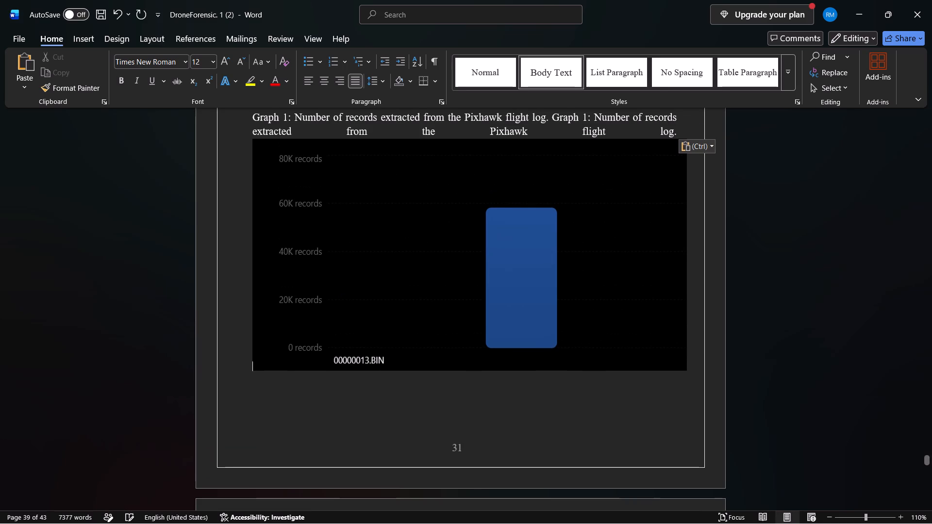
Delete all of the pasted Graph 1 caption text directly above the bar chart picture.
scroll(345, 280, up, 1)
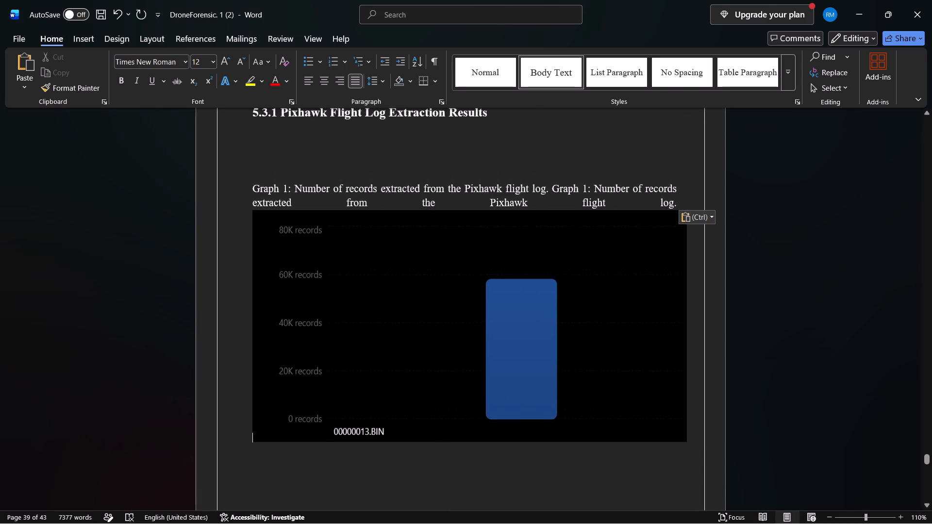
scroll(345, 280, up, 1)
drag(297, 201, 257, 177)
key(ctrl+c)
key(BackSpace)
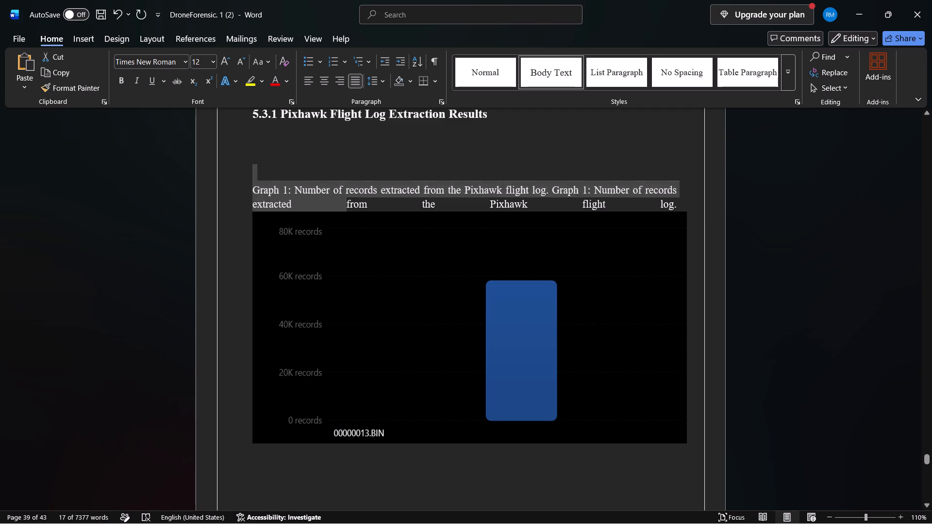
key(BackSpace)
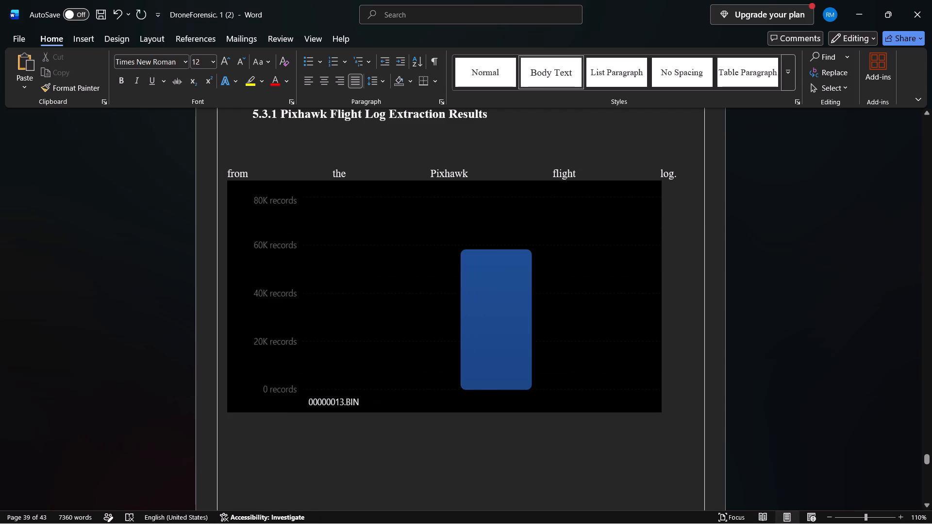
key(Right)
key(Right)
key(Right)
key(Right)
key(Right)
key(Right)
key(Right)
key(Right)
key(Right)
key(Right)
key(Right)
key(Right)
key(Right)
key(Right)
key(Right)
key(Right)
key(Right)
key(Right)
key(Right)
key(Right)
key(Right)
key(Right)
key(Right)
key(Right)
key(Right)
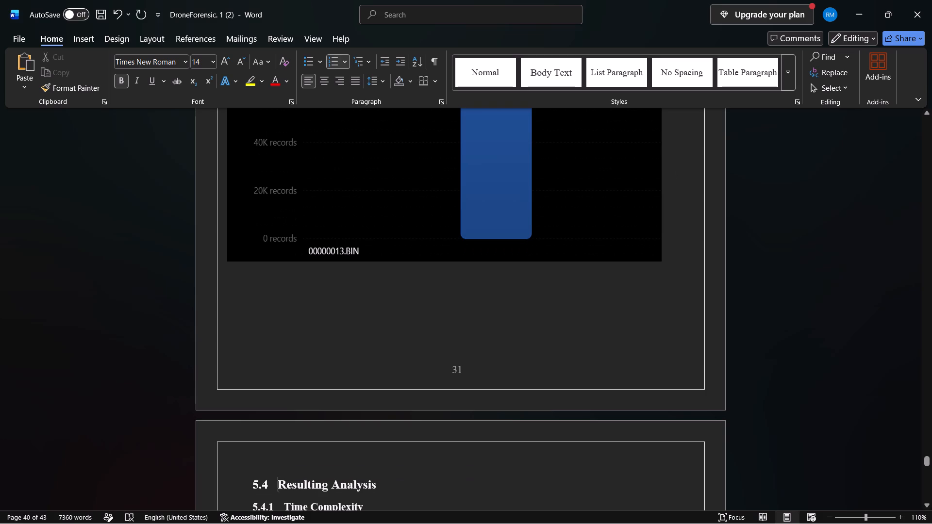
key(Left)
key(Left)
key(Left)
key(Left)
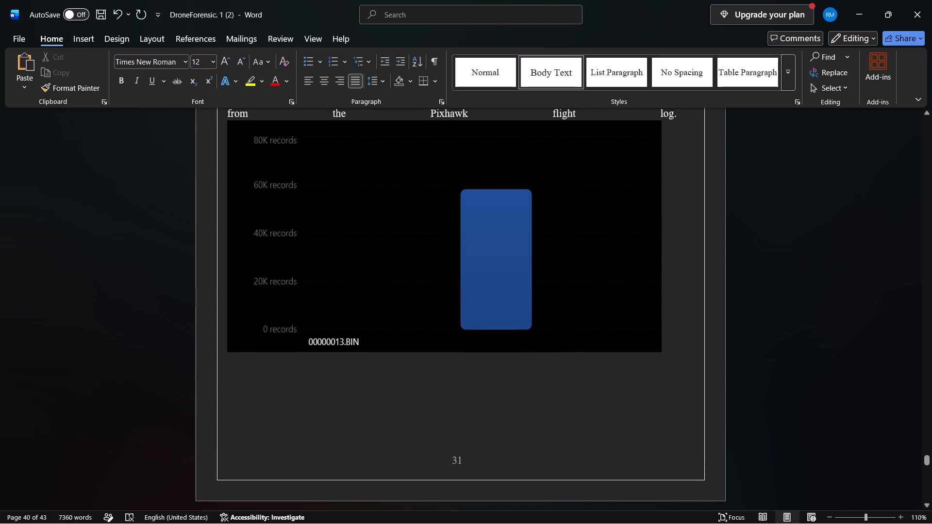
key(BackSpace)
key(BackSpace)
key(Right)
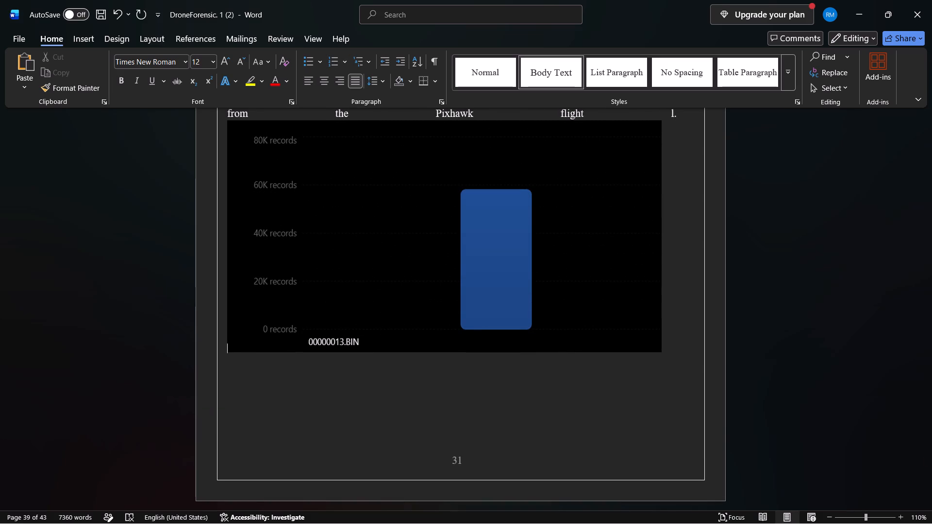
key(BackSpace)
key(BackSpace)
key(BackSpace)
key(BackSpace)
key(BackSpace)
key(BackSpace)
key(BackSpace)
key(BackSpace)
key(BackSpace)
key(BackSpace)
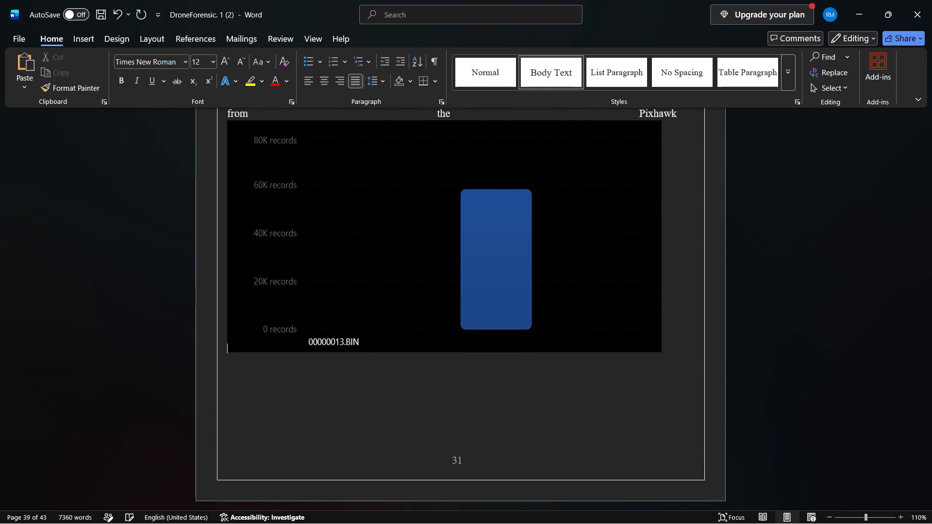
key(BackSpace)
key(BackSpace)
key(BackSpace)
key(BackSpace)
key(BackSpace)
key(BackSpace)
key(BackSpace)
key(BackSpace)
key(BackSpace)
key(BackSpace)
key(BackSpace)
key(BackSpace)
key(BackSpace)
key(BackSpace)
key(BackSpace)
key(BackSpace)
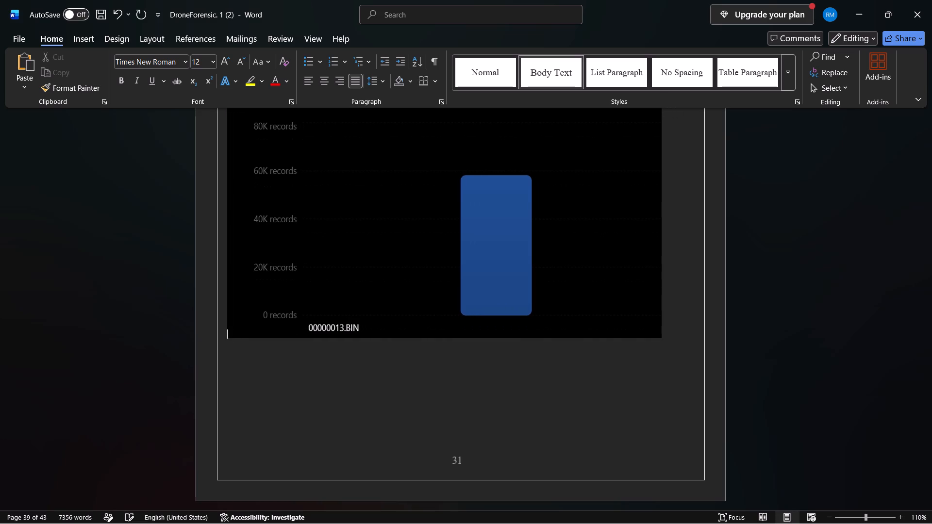
Widen the bar chart picture under heading 5.3.1 so that it nearly reaches the page border, keeping its height.
scroll(257, 177, up, 1)
click(335, 265)
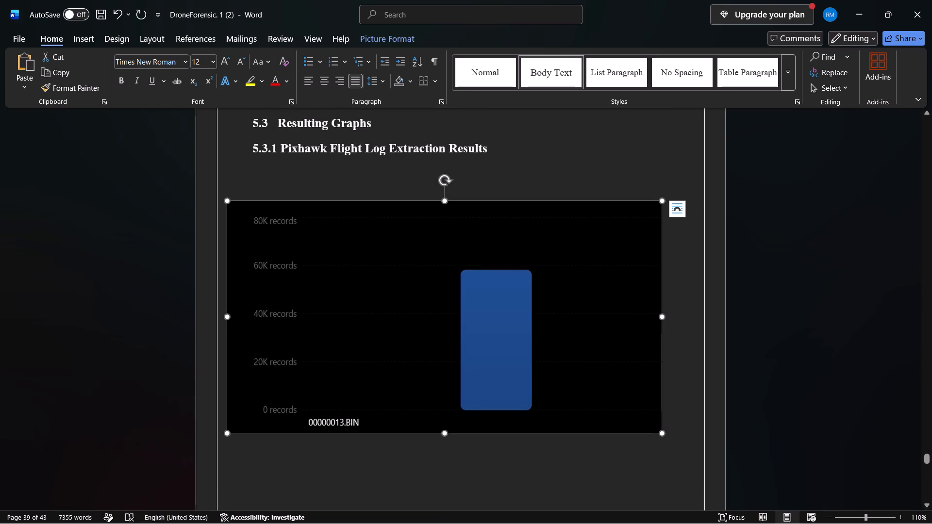
drag(664, 316, 734, 313)
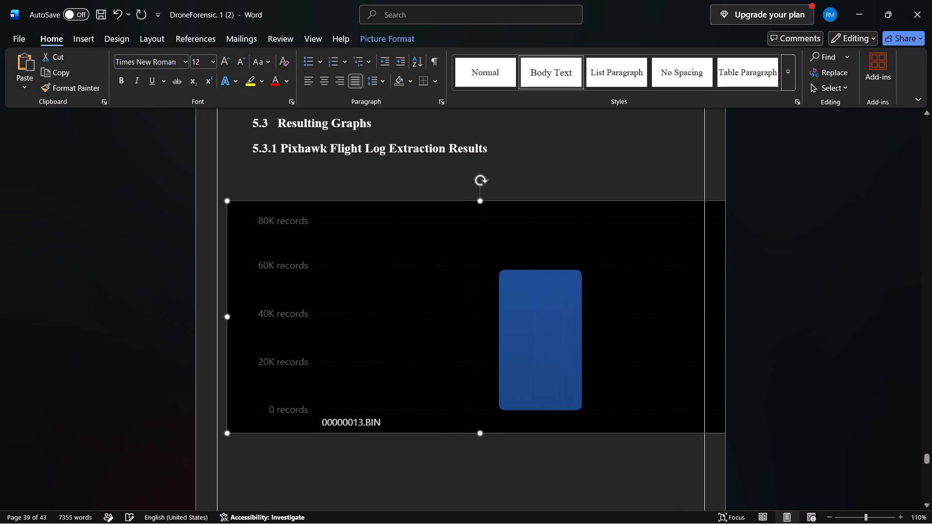
drag(722, 312, 702, 312)
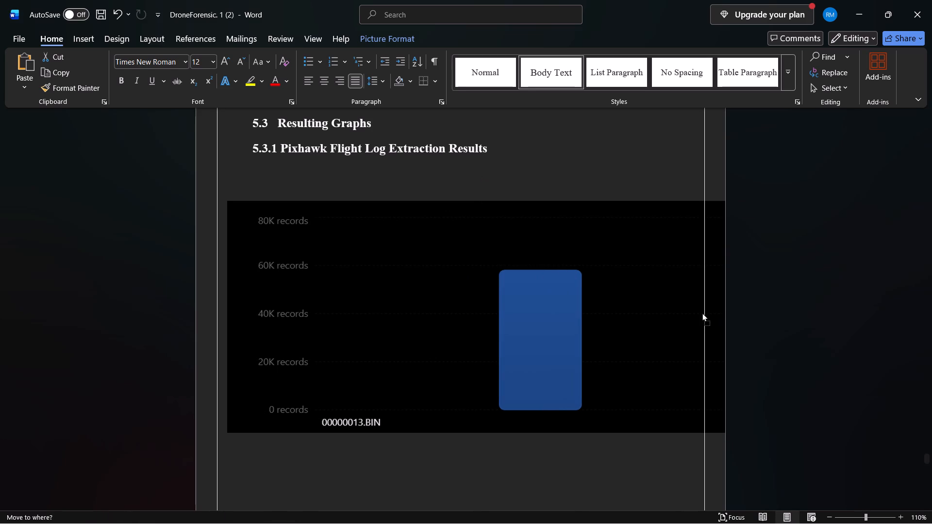
drag(702, 312, 297, 291)
scroll(692, 328, left, 1)
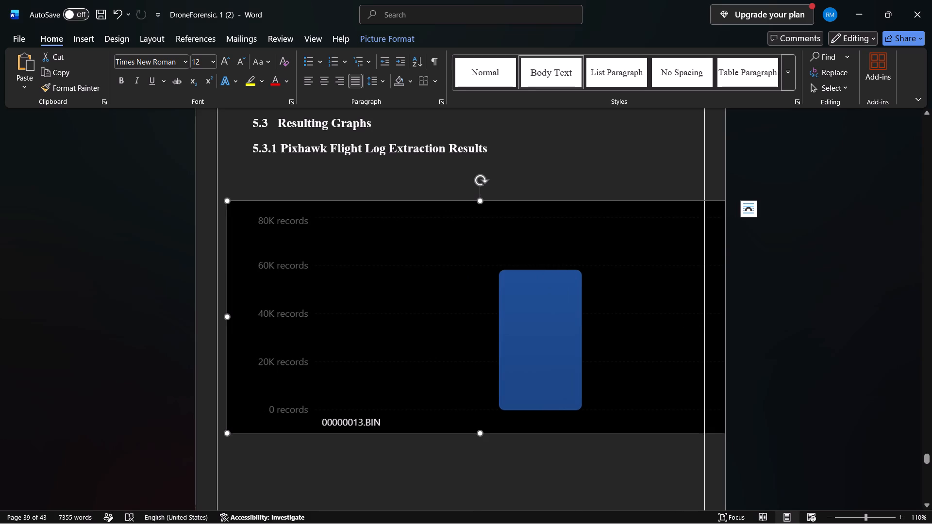
drag(720, 301, 617, 311)
drag(225, 316, 350, 339)
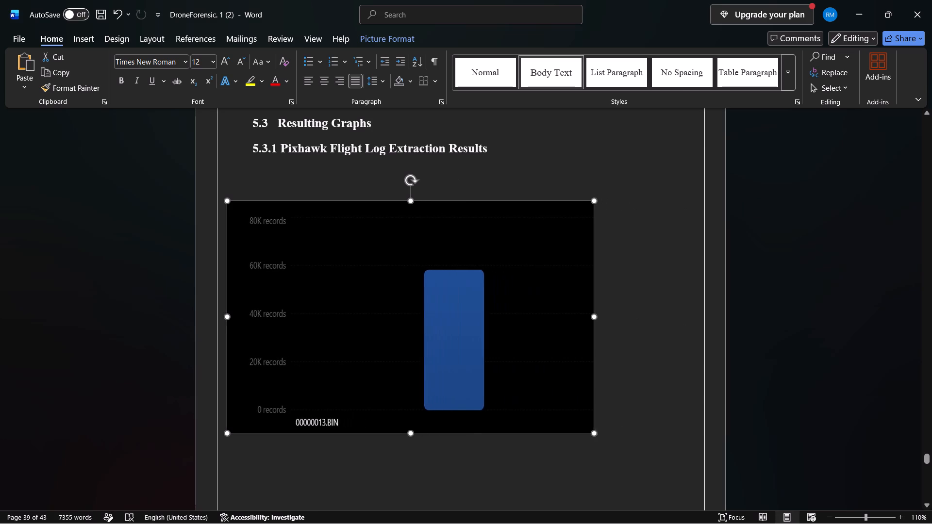
drag(350, 339, 278, 327)
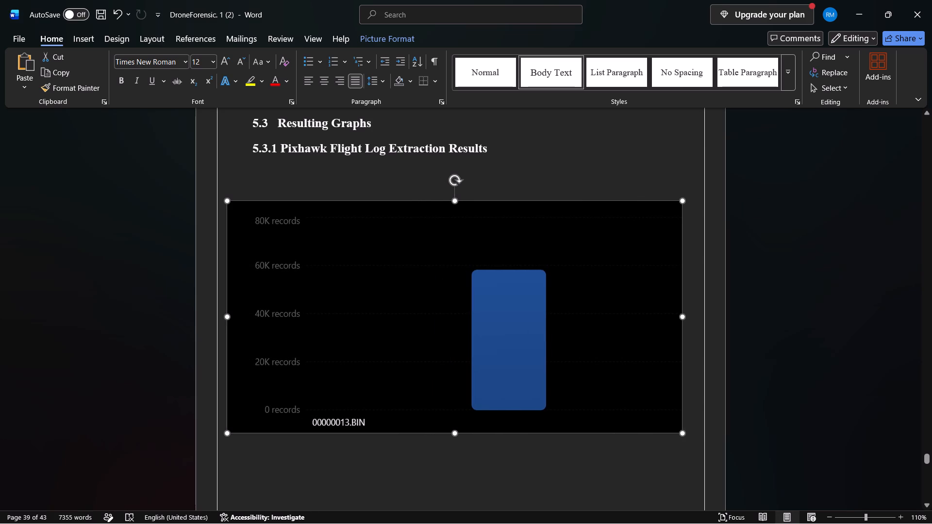
drag(278, 327, 266, 330)
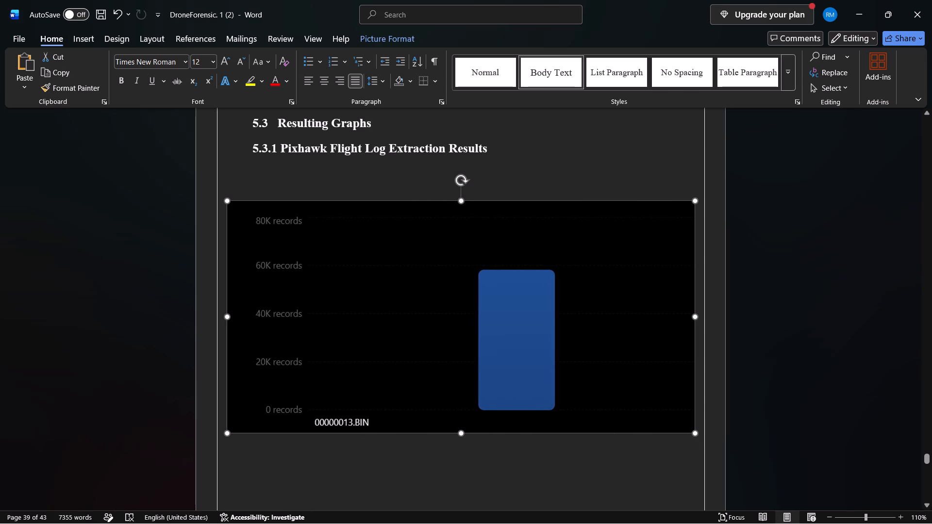
click(386, 184)
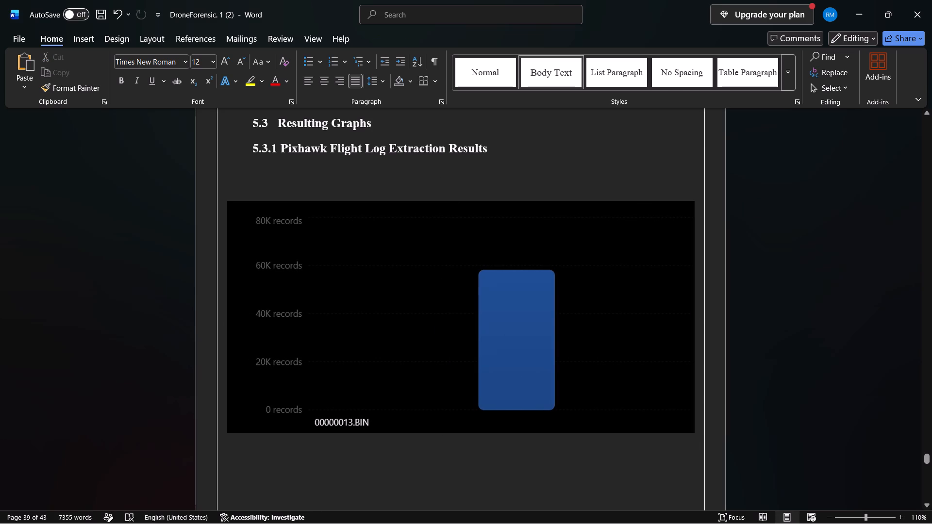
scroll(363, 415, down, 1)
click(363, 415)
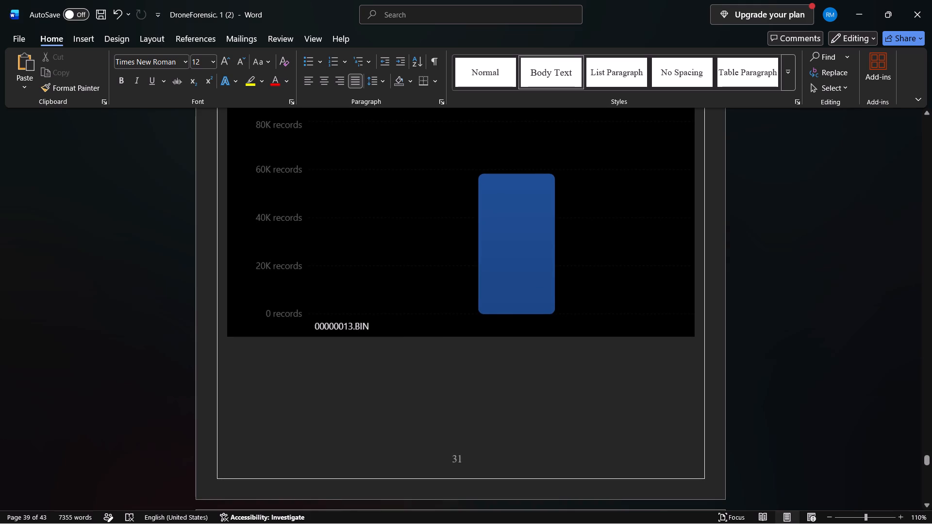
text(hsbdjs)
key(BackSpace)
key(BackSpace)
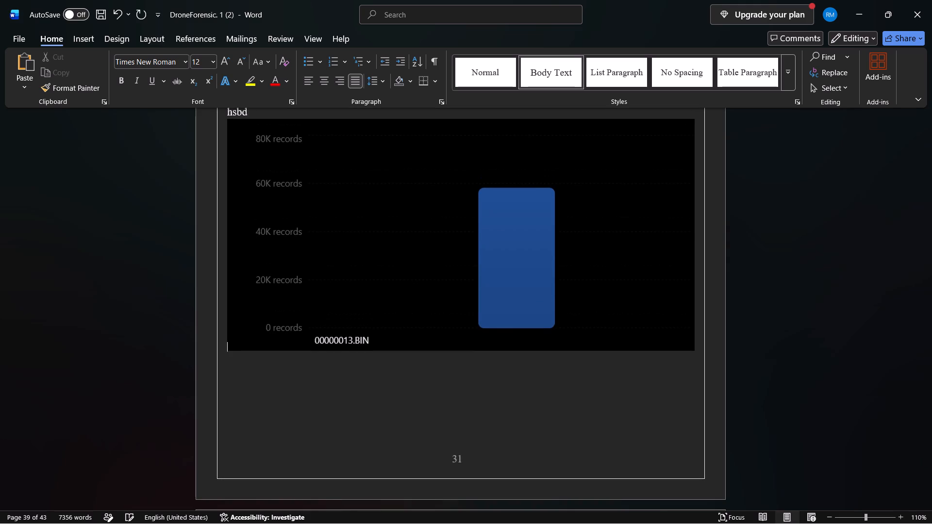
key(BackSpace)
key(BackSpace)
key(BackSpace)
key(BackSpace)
Paste the copied caption "Graph 1: Number of records extracted from the Pixhawk flight log." below the bar chart under heading 5.3.1.
scroll(363, 415, up, 1)
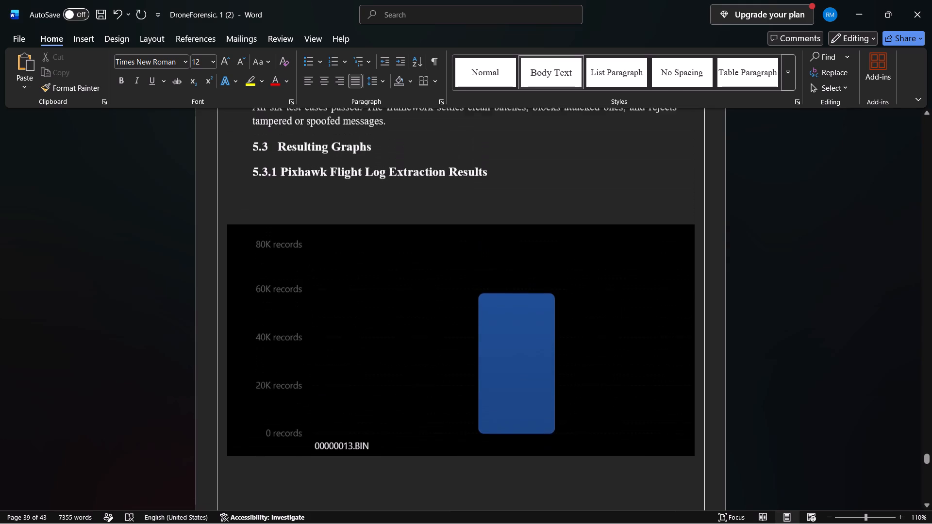
click(385, 164)
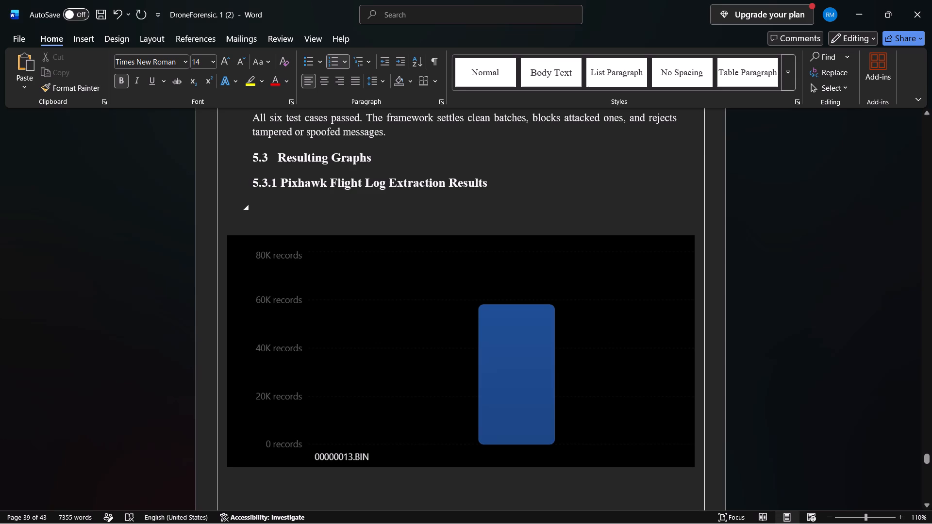
click(497, 181)
scroll(437, 398, down, 1)
click(437, 398)
click(437, 398)
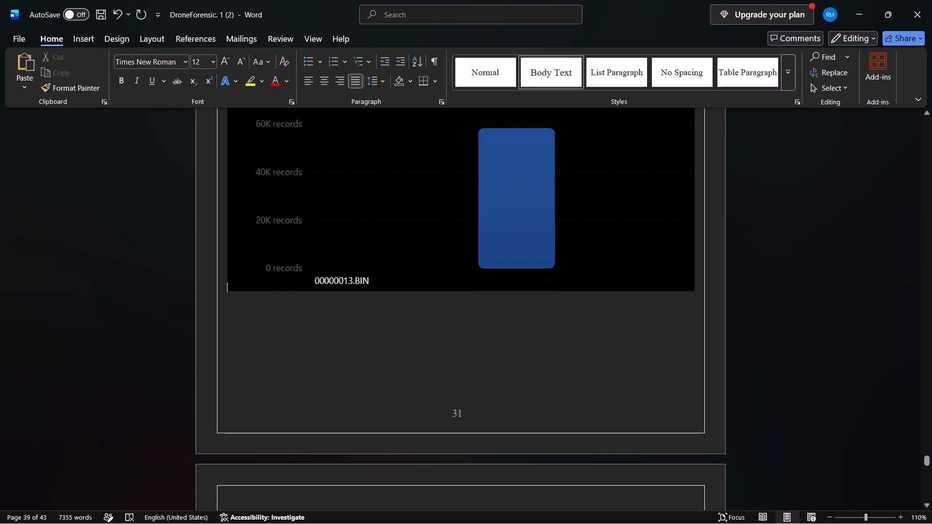
key(Down)
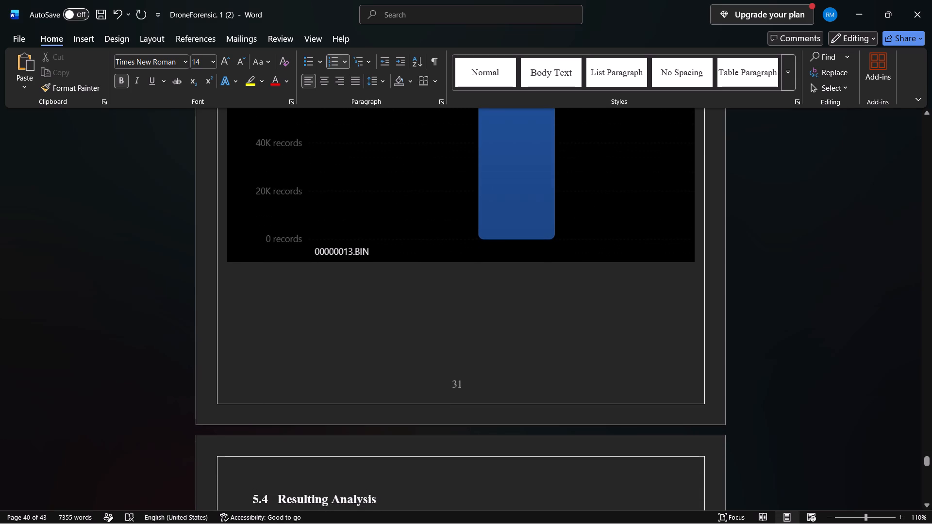
scroll(394, 487, down, 1)
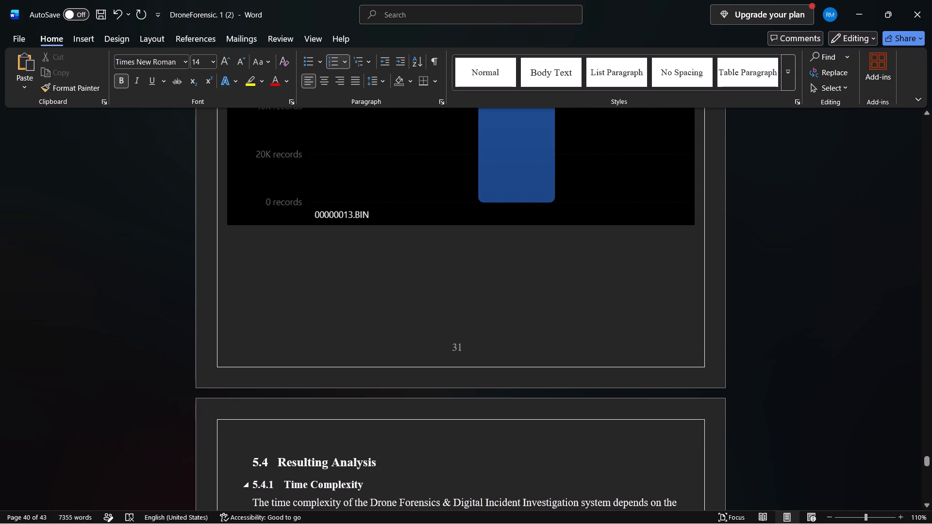
key(Up)
click(271, 435)
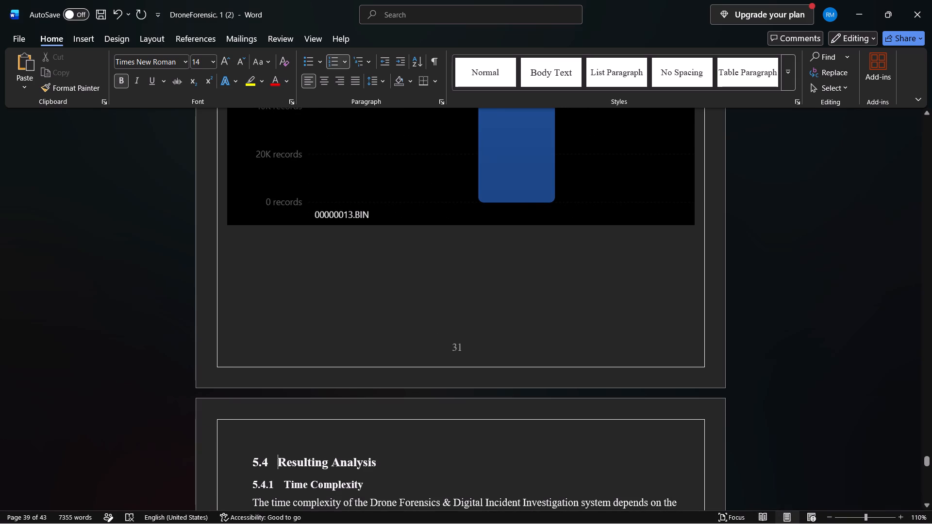
click(271, 435)
key(Left)
key(Left)
key(Left)
key(Left)
key(Left)
key(Left)
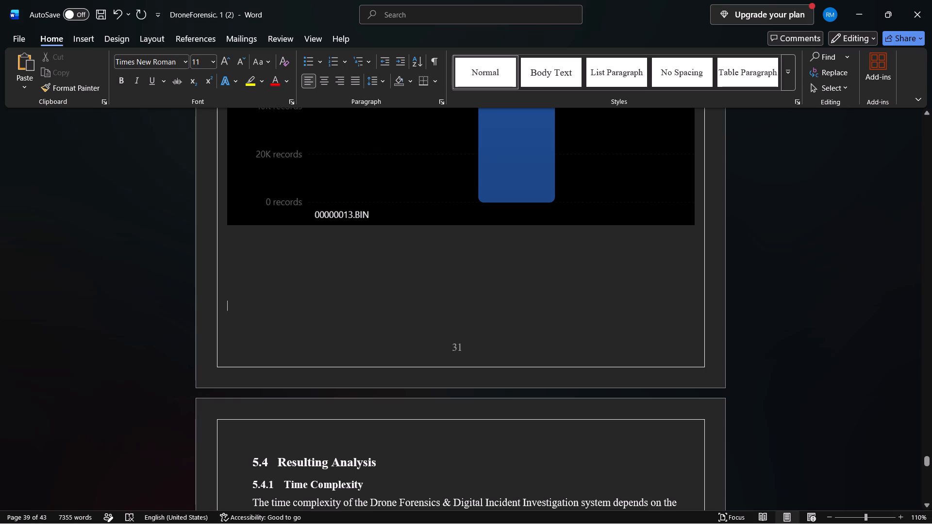
key(Left)
key(Left)
key(Left)
key(Left)
key(ctrl+v)
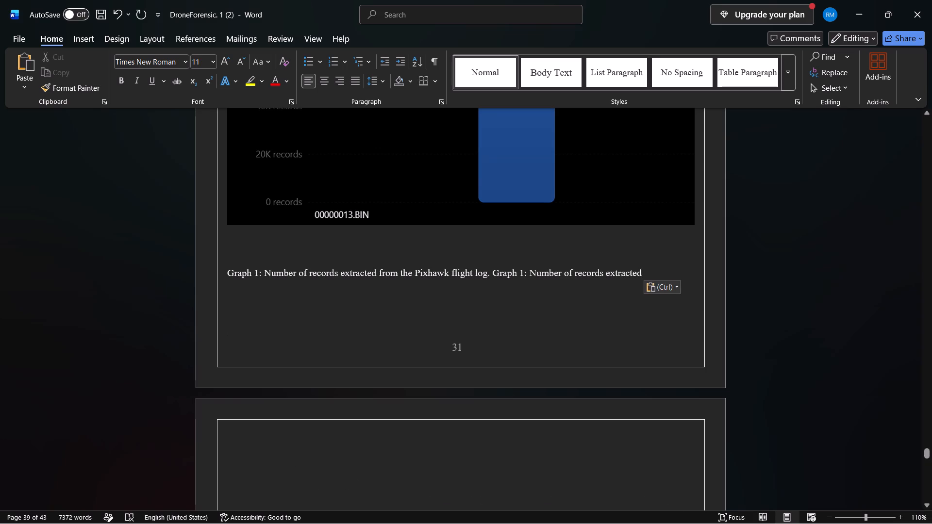
Move the Graph 1 caption directly beneath the bar chart by removing the empty lines above it, and indent it with eight spaces.
click(228, 270)
key(BackSpace)
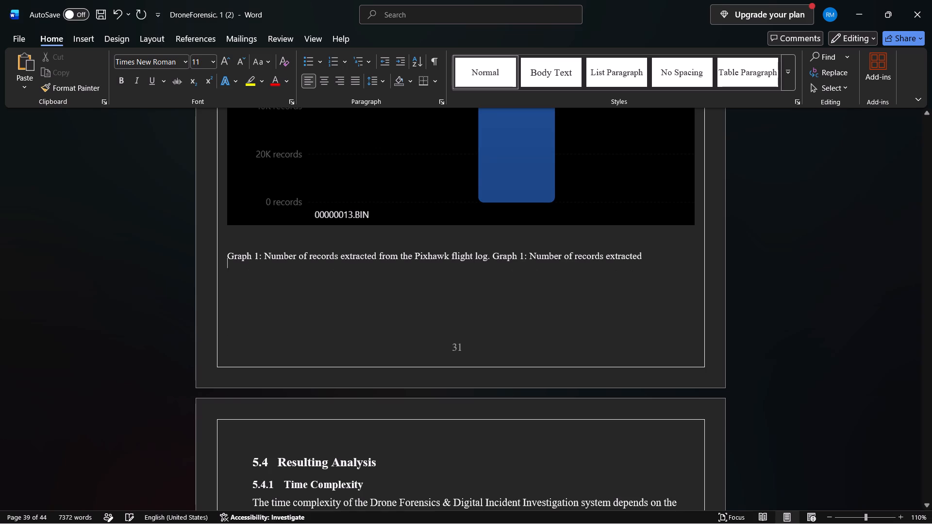
key(BackSpace)
key(BackSpace)
key(space)
key(space)
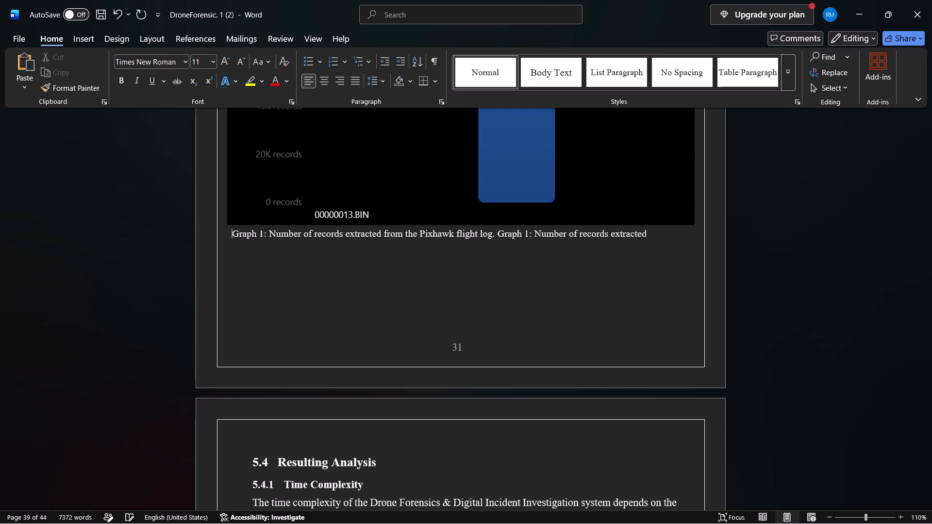
key(space)
key(space)
key(space)
key(space)
key(space)
key(space)
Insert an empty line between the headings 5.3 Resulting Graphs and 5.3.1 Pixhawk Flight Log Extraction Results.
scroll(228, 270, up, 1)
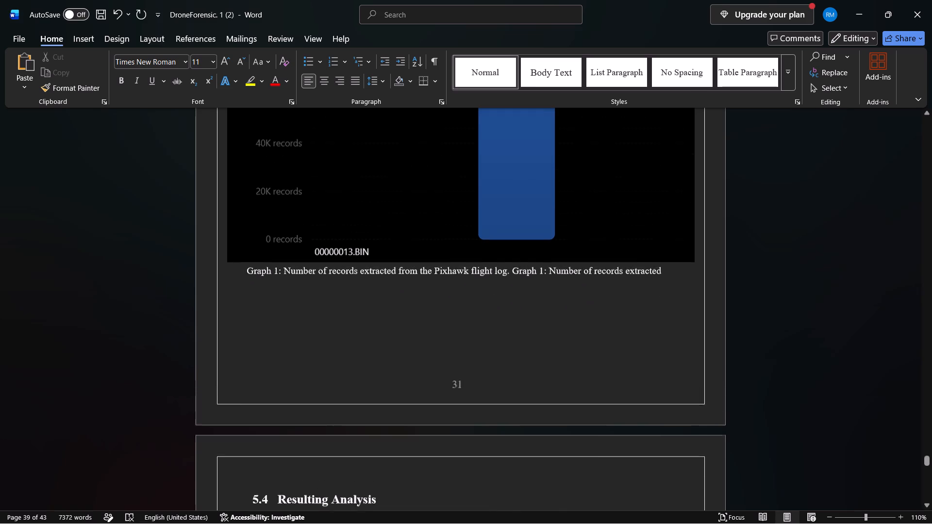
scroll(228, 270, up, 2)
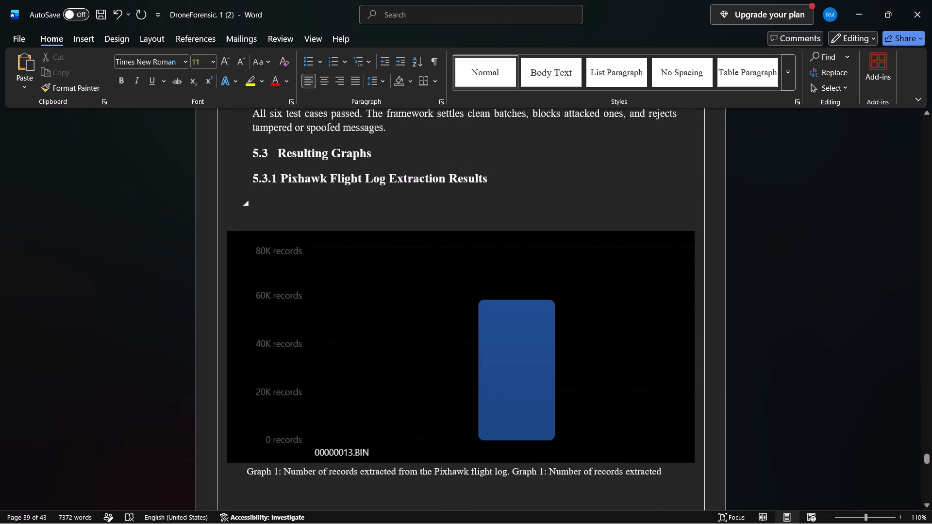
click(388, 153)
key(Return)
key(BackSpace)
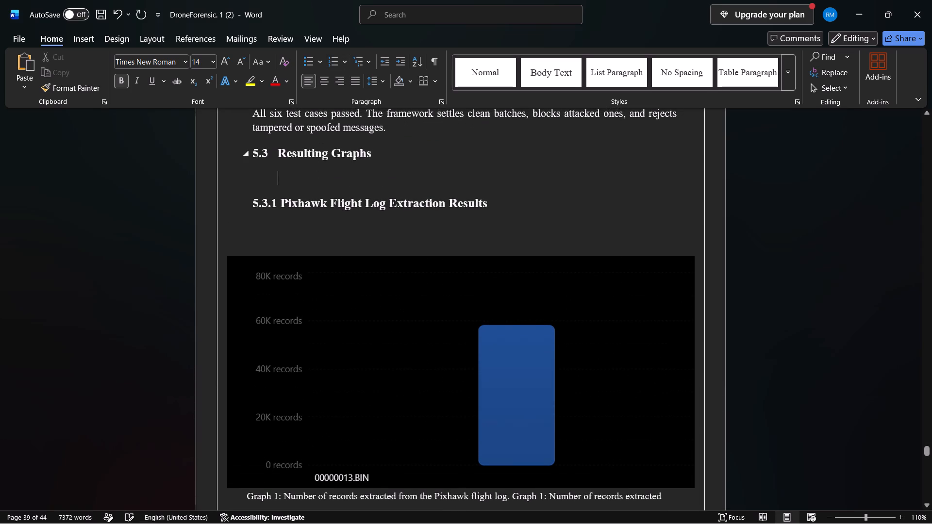
Delete the empty lines between heading 5.3.1 and the bar chart so the picture sits directly under the heading.
scroll(388, 153, down, 1)
click(254, 179)
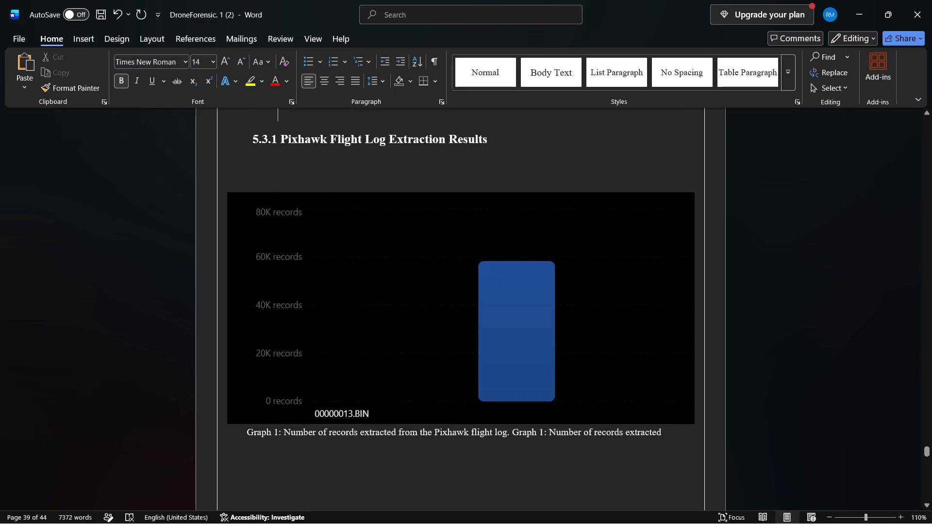
key(BackSpace)
key(BackSpace)
key(BackSpace)
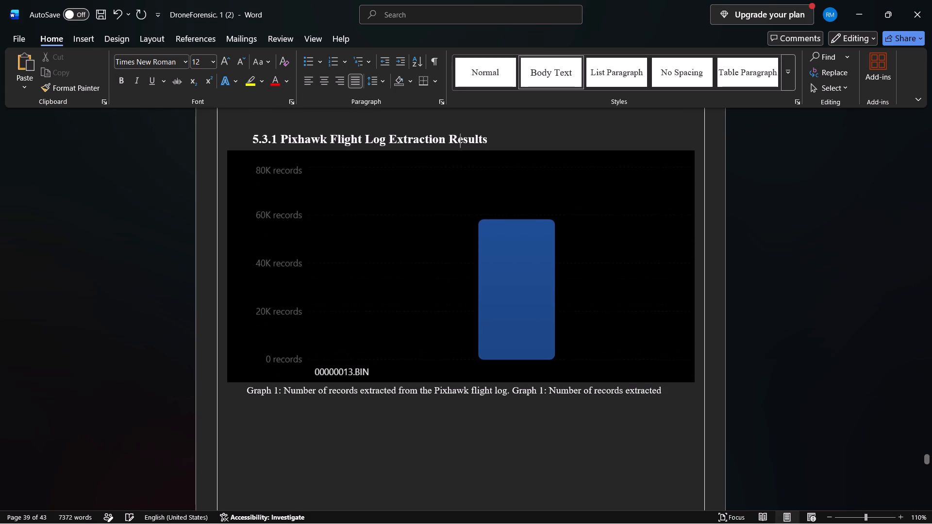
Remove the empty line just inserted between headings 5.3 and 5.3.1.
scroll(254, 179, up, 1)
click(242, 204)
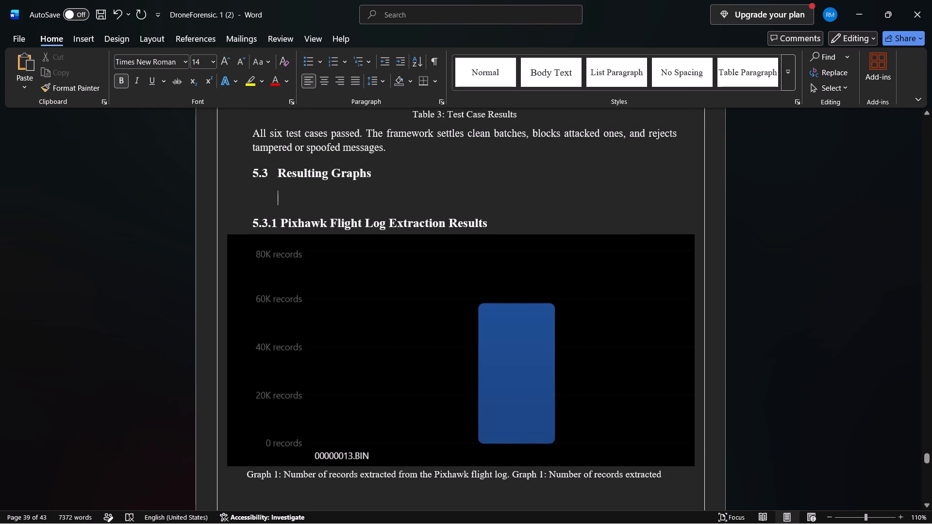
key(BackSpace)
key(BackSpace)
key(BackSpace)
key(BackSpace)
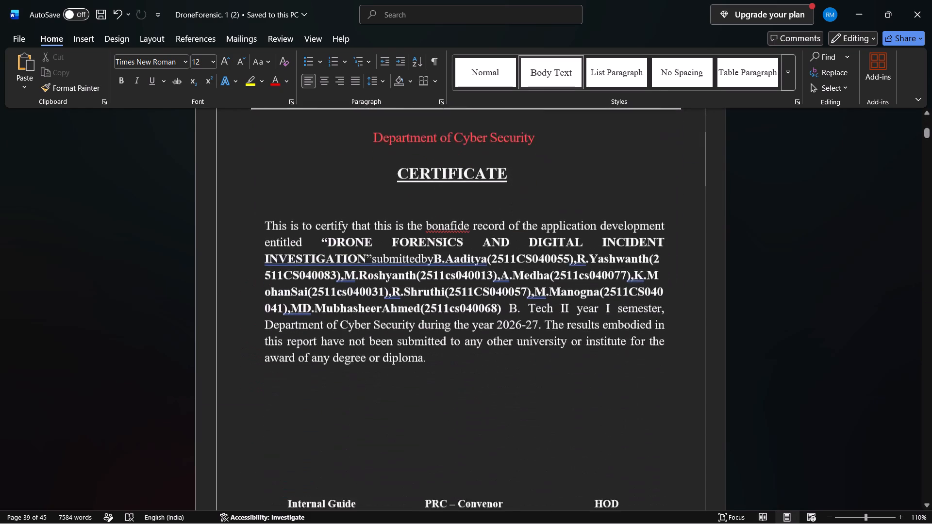
scroll(445, 179, down, 8)
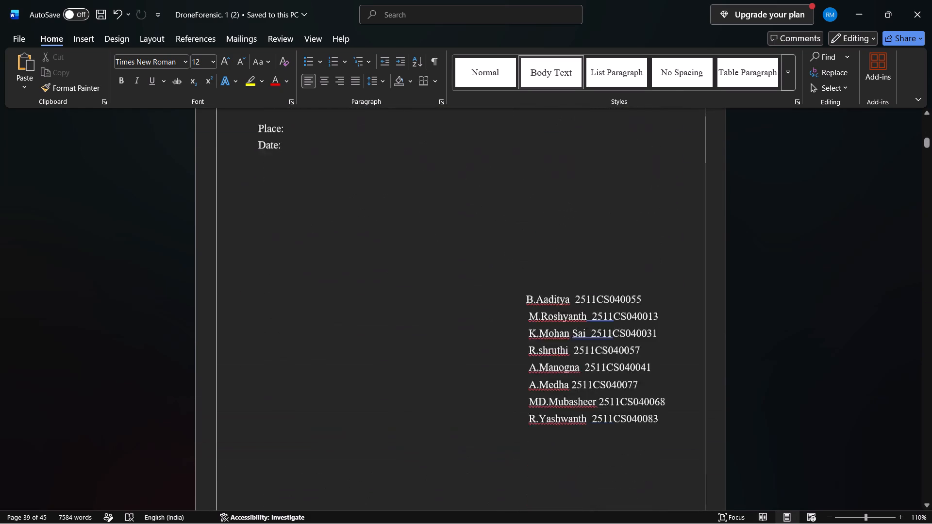
scroll(445, 179, down, 9)
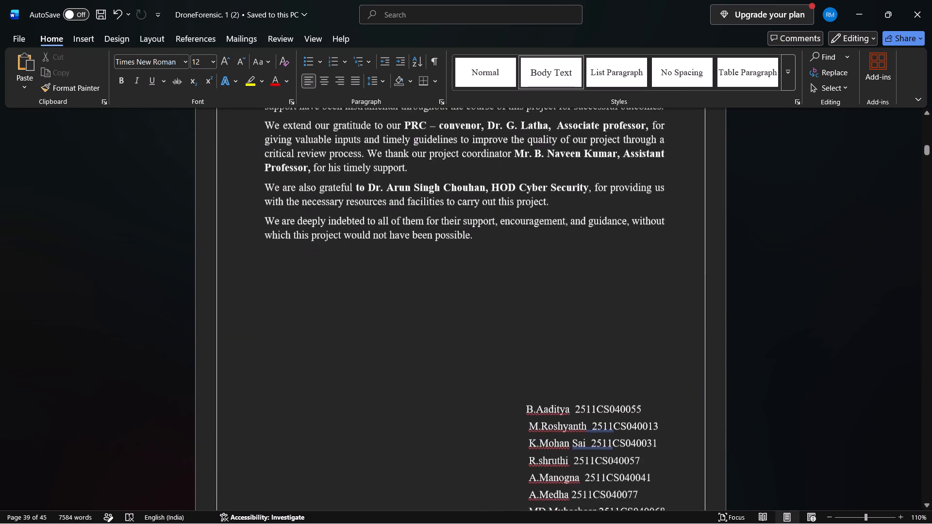
scroll(445, 179, down, 8)
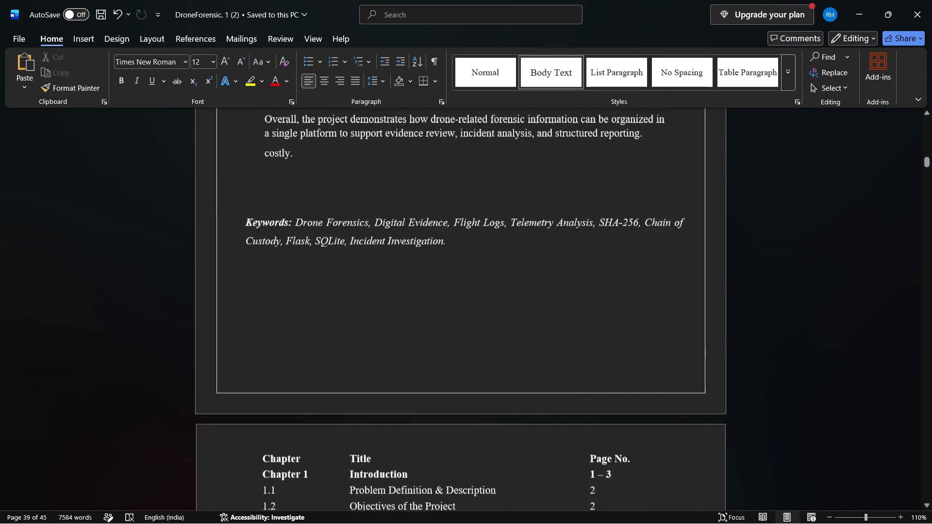
scroll(445, 179, down, 6)
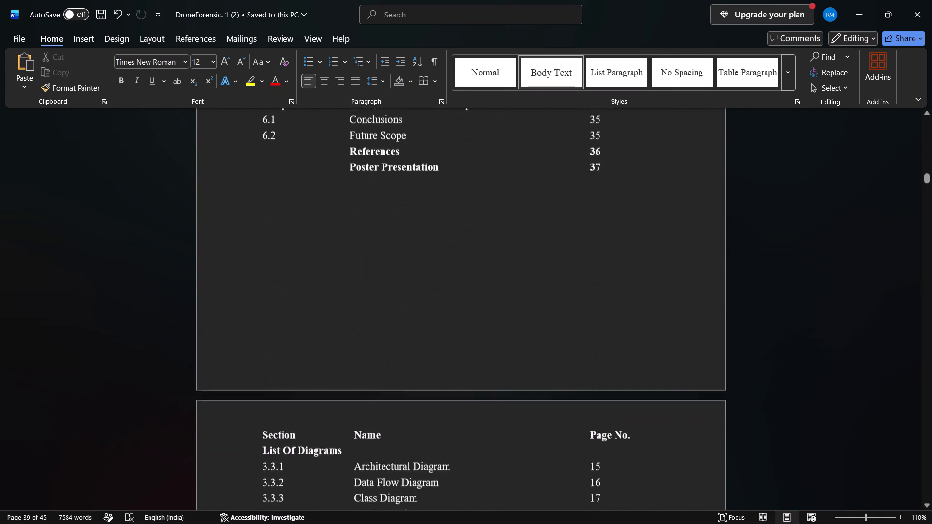
scroll(445, 179, down, 4)
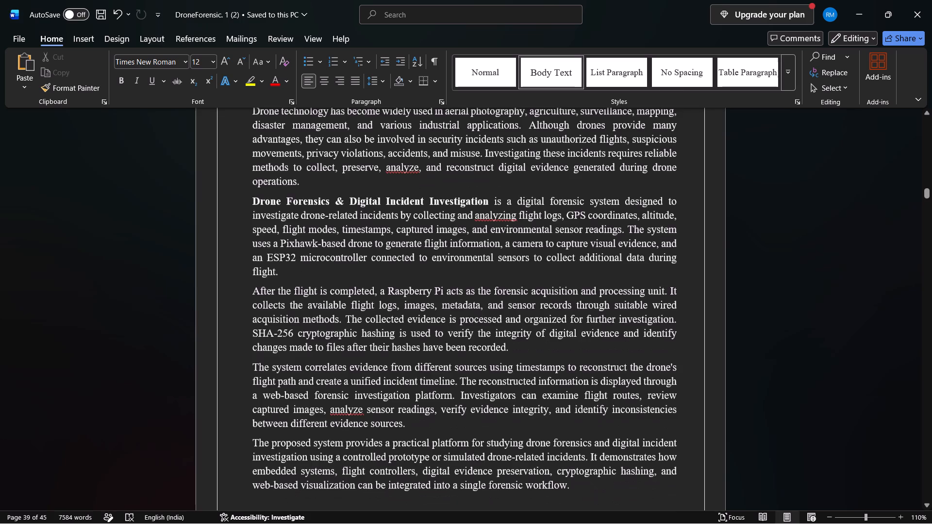
scroll(445, 179, down, 1)
scroll(445, 179, up, 2)
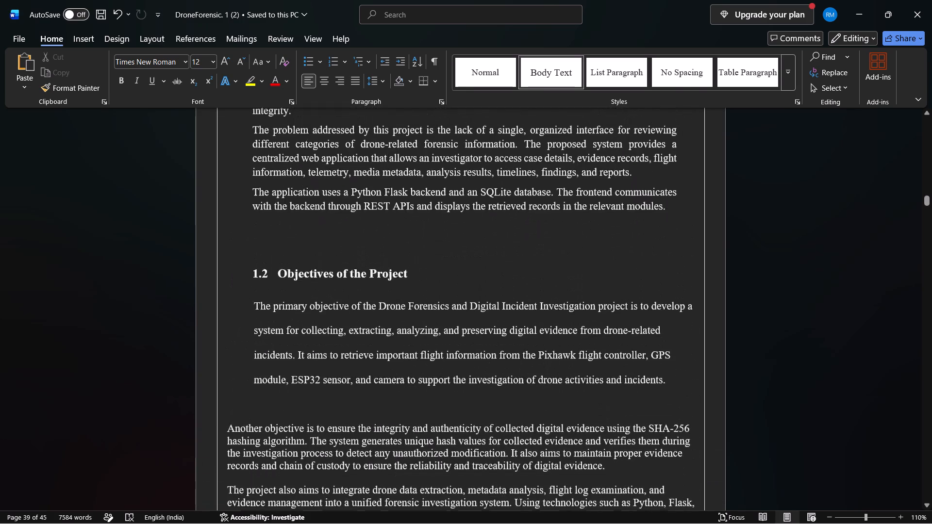
scroll(445, 179, right, 1)
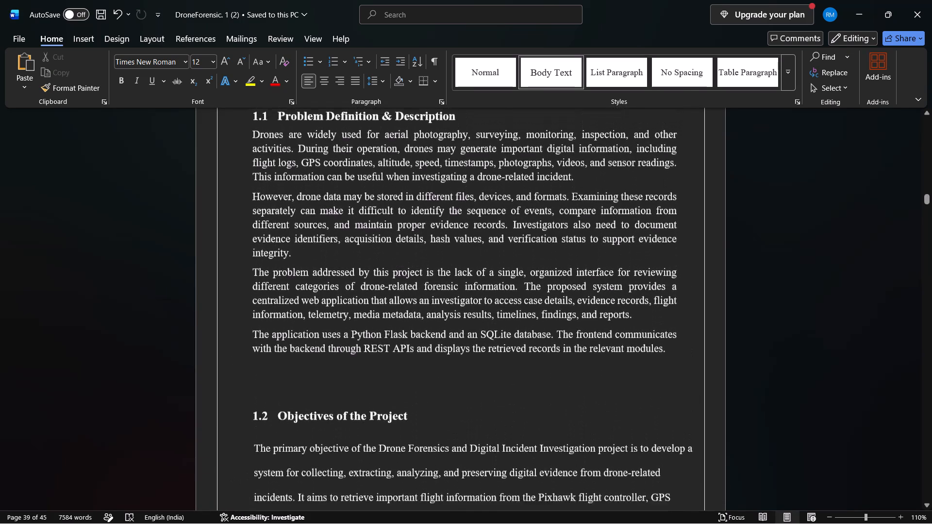
scroll(445, 179, right, 2)
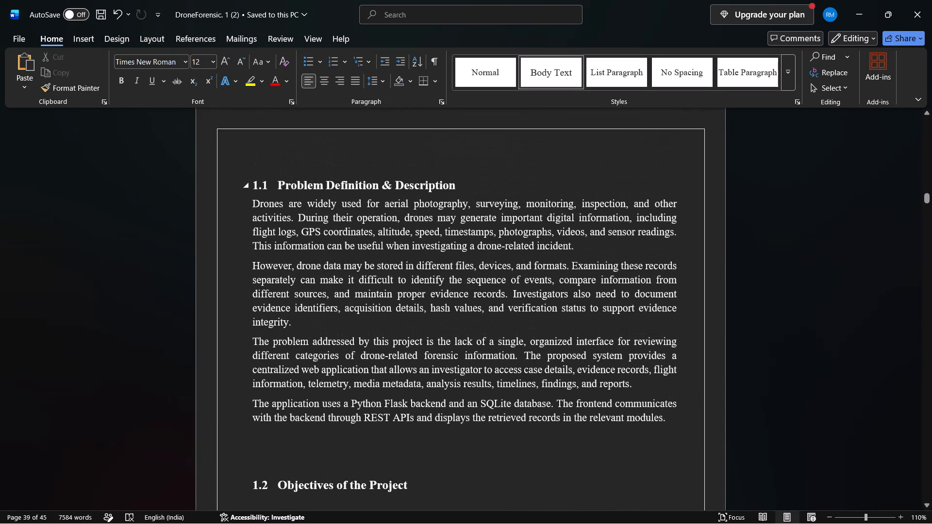
scroll(445, 179, right, 1)
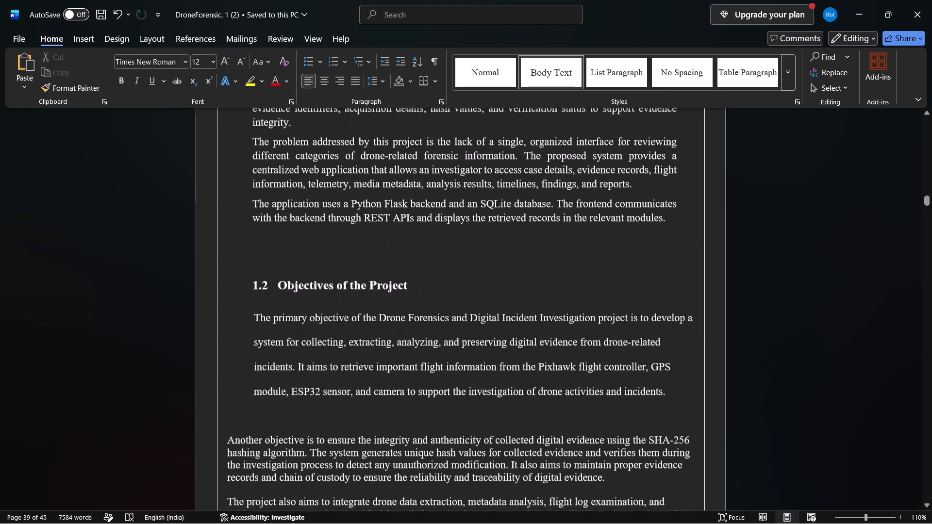
scroll(445, 179, right, 1)
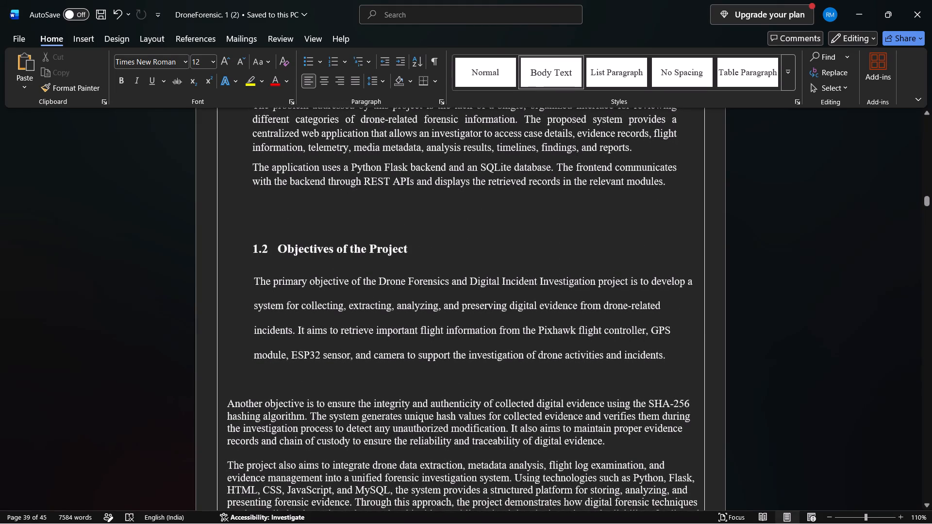
scroll(445, 179, right, 1)
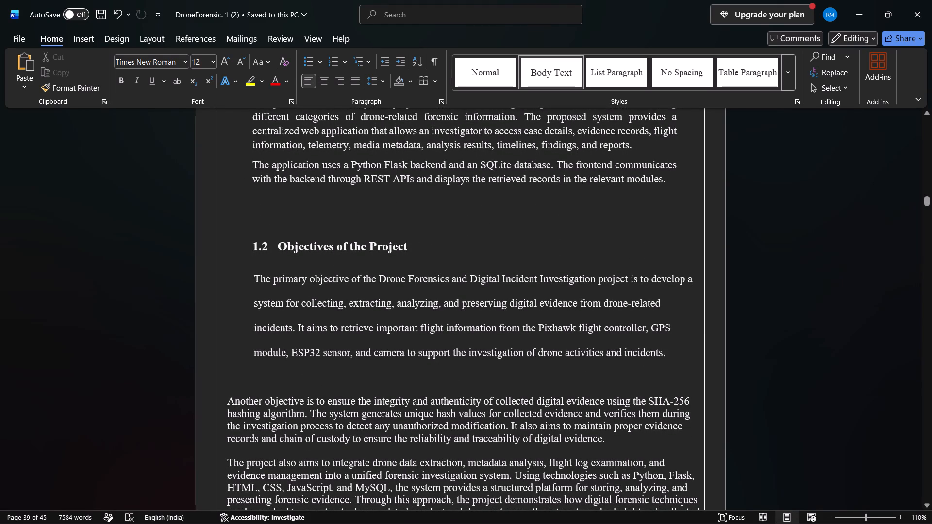
scroll(664, 355, up, 1)
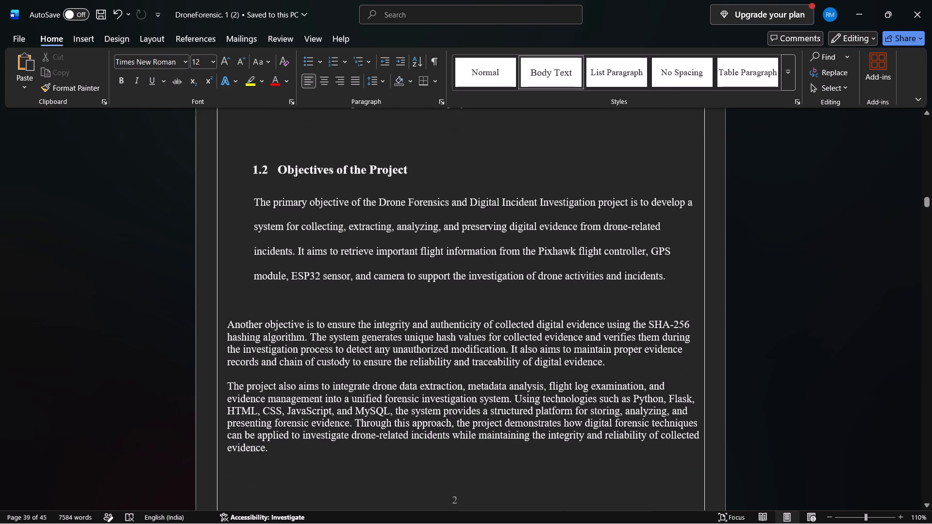
scroll(664, 355, up, 1)
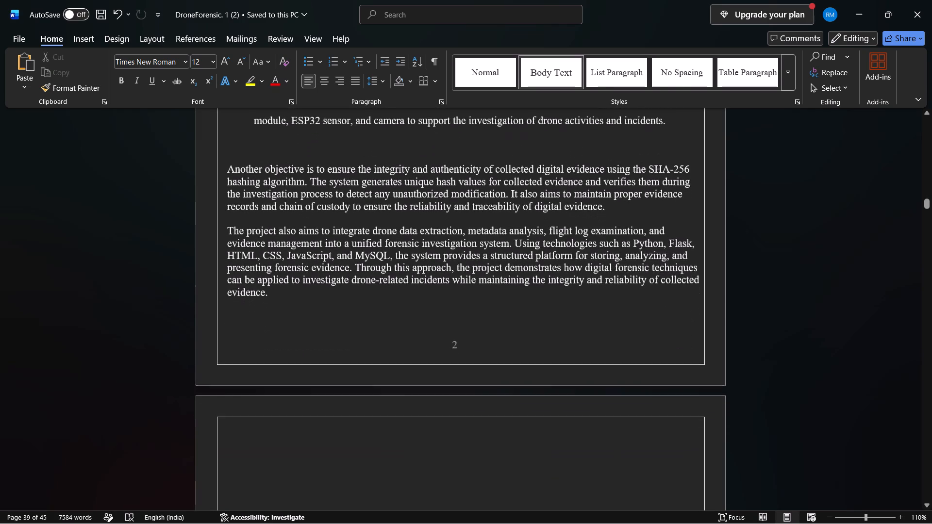
scroll(664, 355, up, 1)
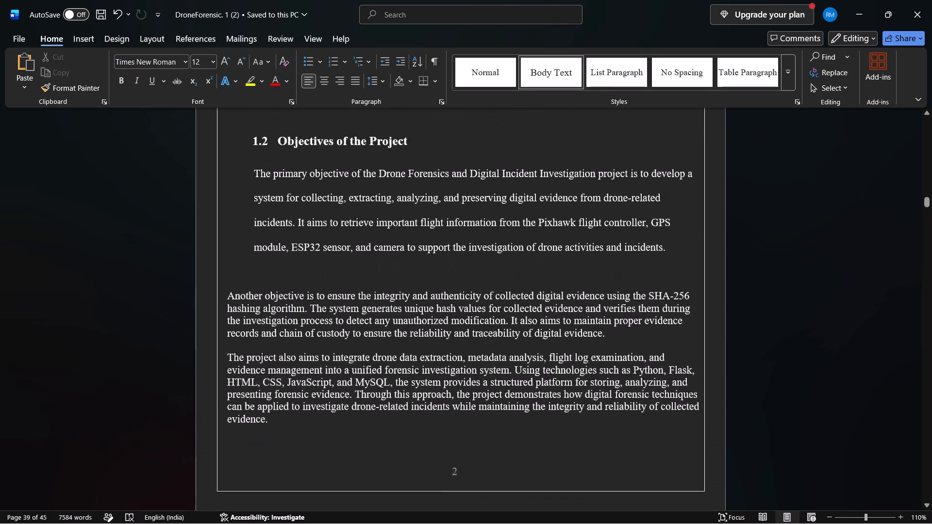
Set the line spacing of the paragraph starting "The primary objective" in section 1.2 to 1.0.
scroll(664, 355, up, 1)
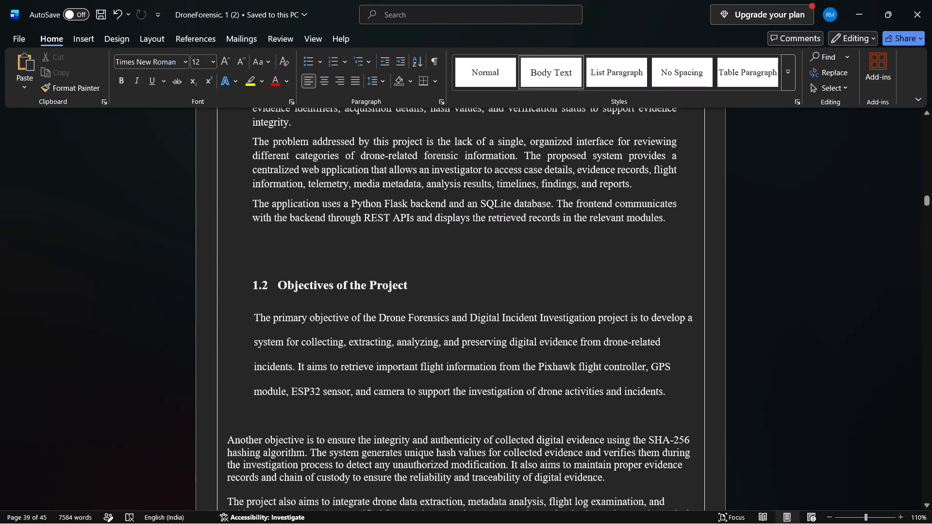
drag(668, 392, 207, 280)
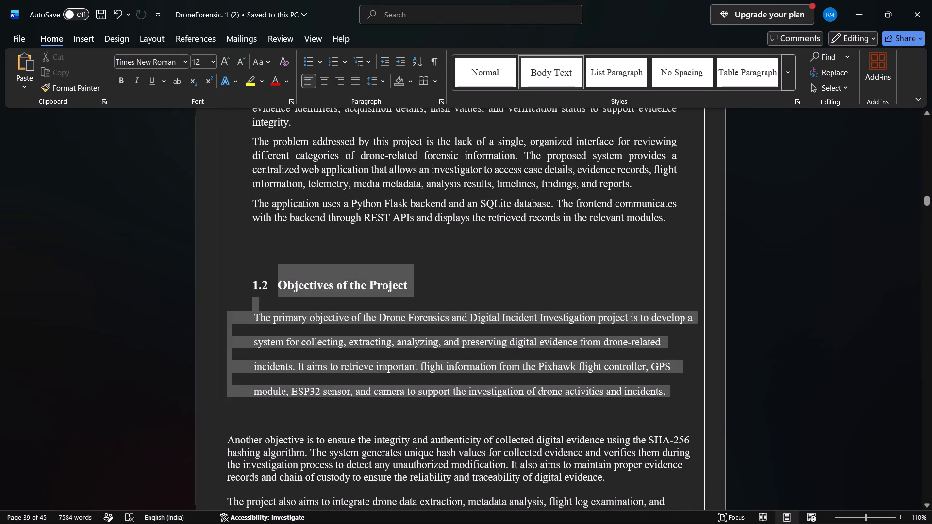
drag(207, 280, 255, 318)
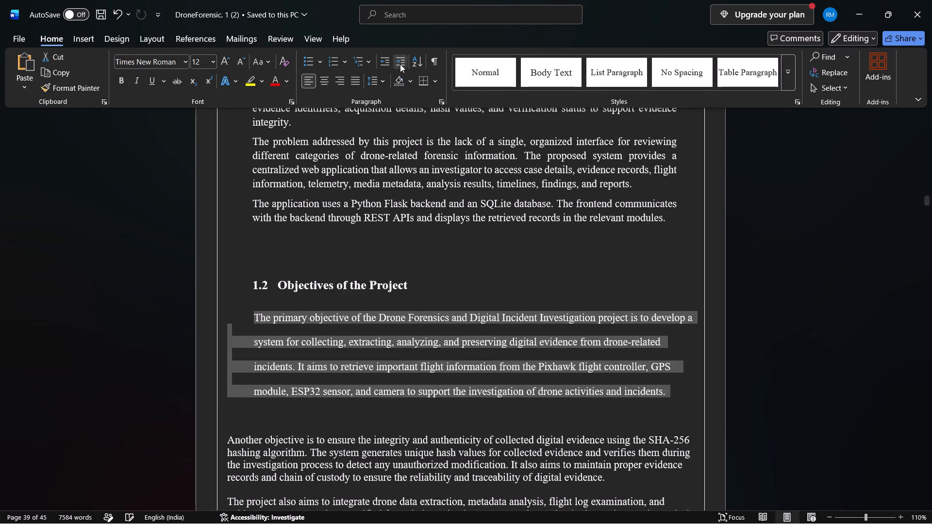
click(380, 84)
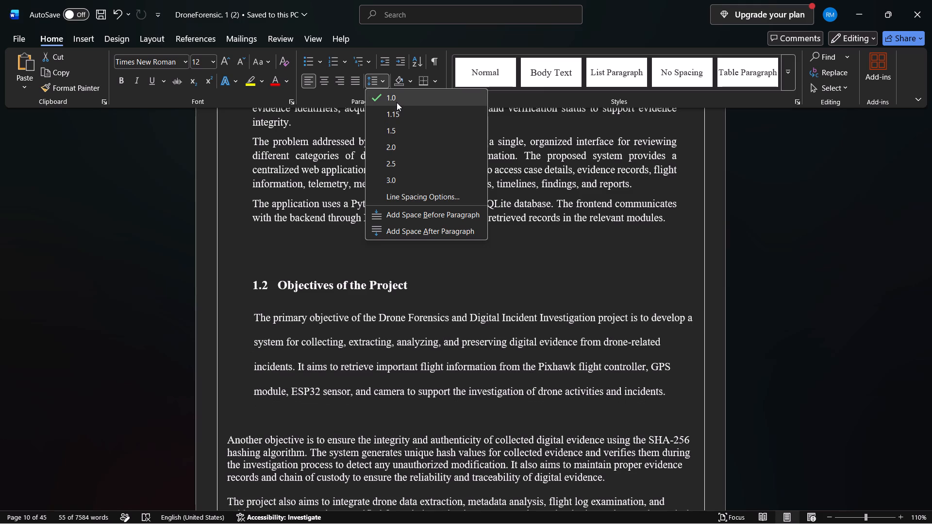
click(397, 102)
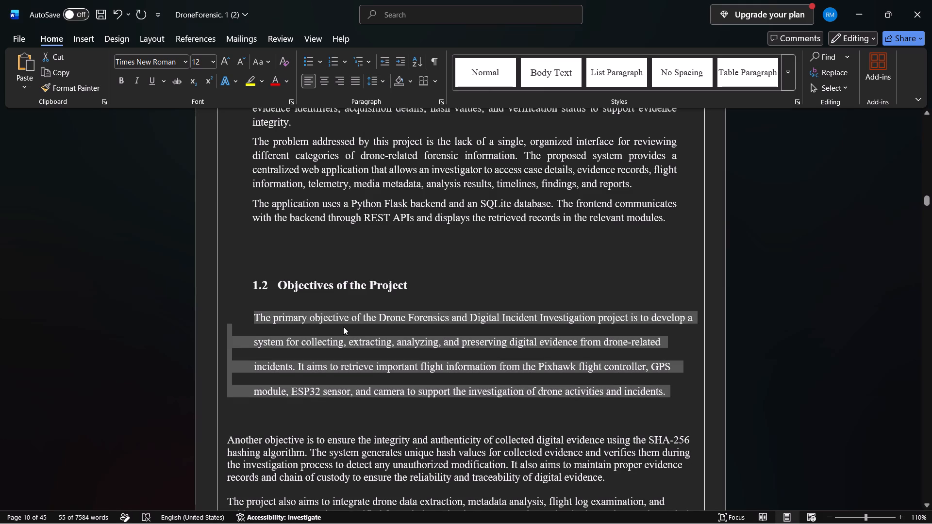
Remove the blank lines between the text lines of the paragraph starting "The primary objective" in section 1.2.
click(333, 326)
key(BackSpace)
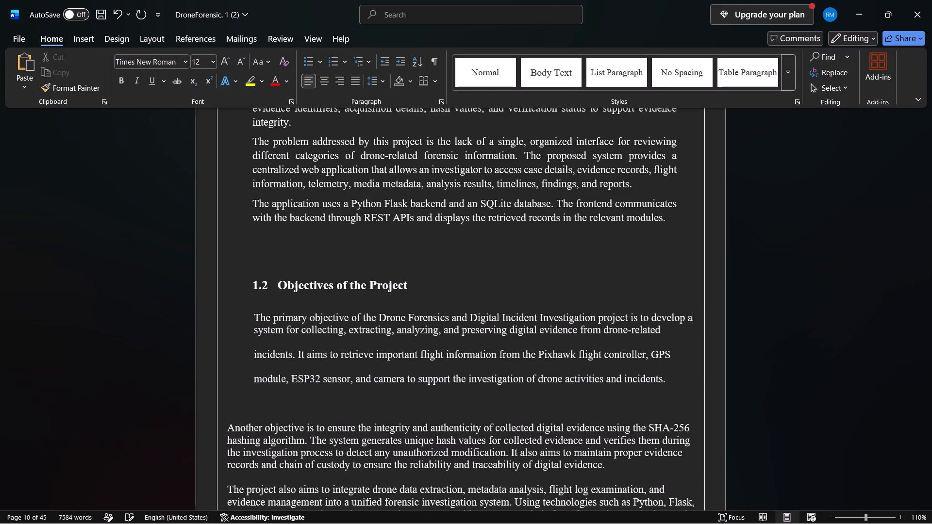
click(270, 341)
key(BackSpace)
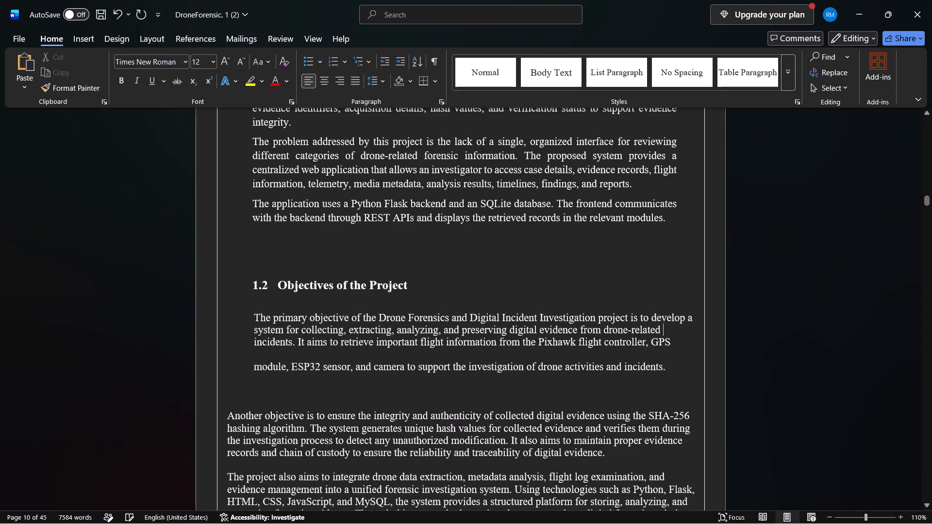
double_click(266, 358)
key(BackSpace)
key(BackSpace)
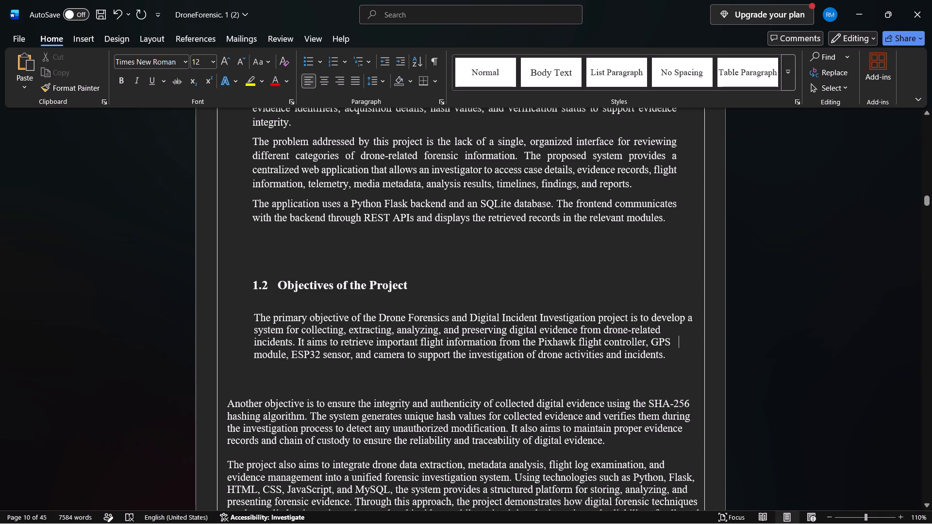
Justify the two section 1.2 paragraphs starting "Another objective" and "The project also aims".
scroll(416, 393, down, 1)
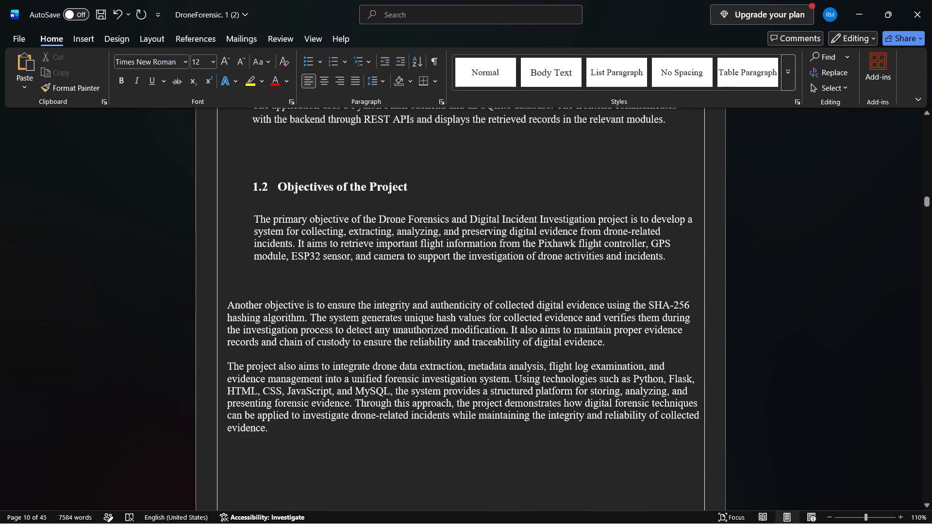
click(269, 432)
drag(272, 432, 233, 306)
click(353, 76)
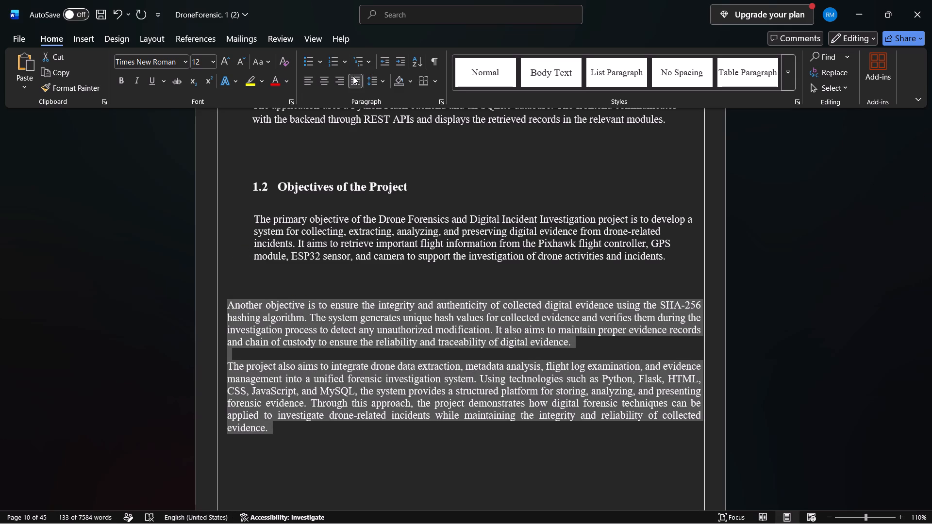
Set the left indent of these two section 1.2 paragraphs to 1 cm and the right indent to 0.6 cm.
click(159, 39)
triple_click(288, 70)
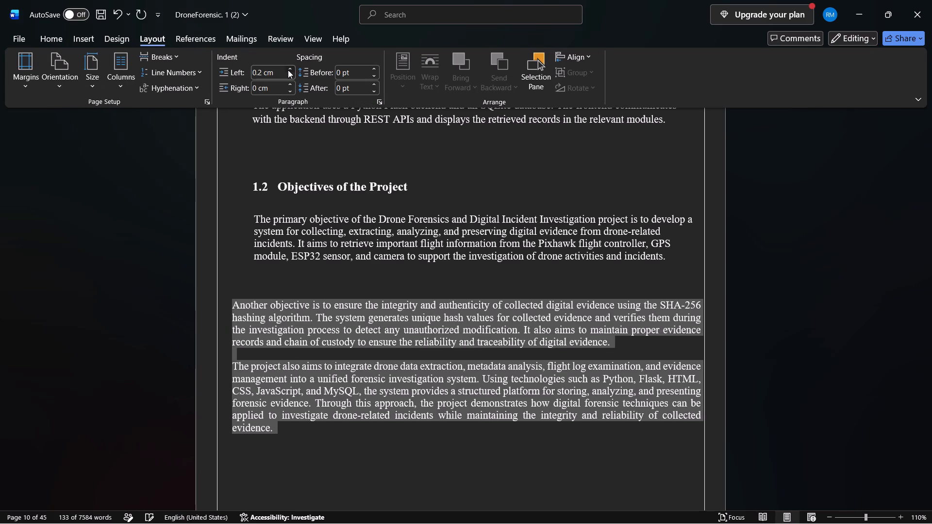
triple_click(288, 70)
triple_click(288, 70)
click(288, 70)
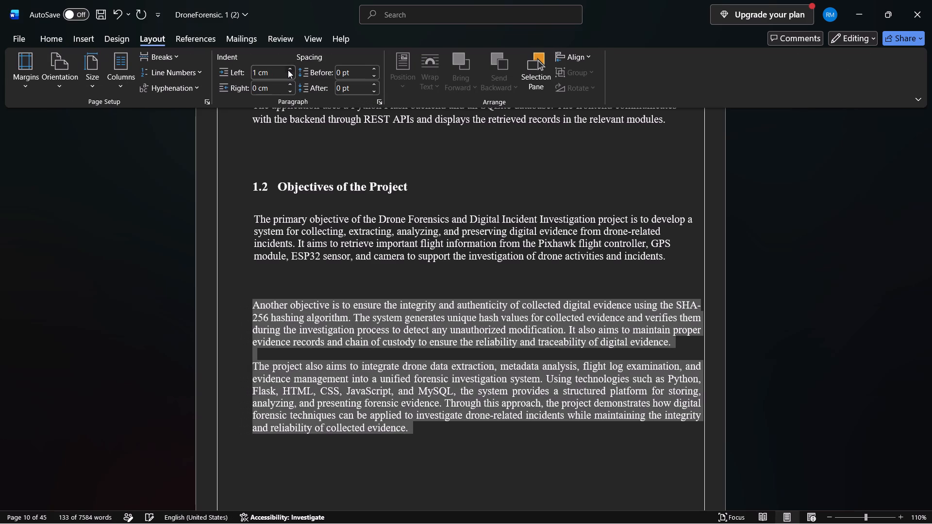
triple_click(289, 85)
triple_click(289, 85)
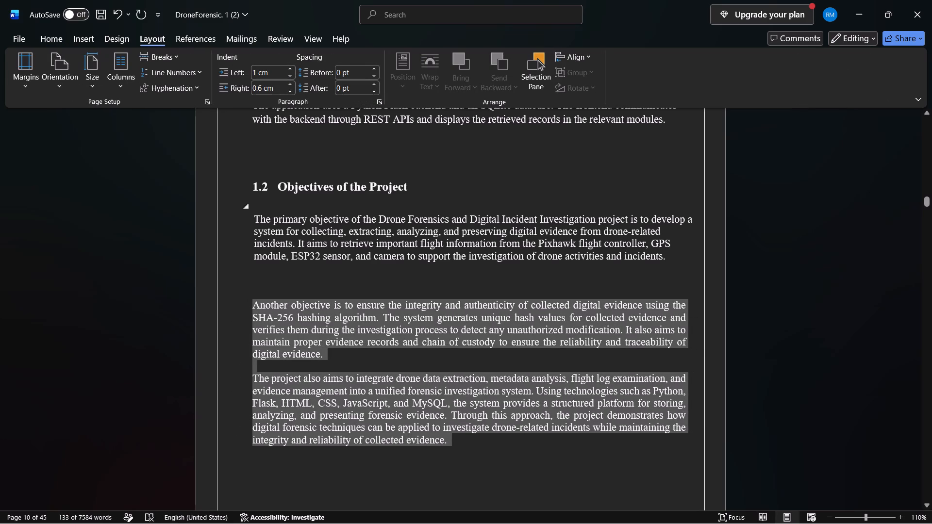
click(241, 256)
Delete the stray period on its own line at the end of section 1.3, Scope of the Project.
scroll(417, 448, down, 1)
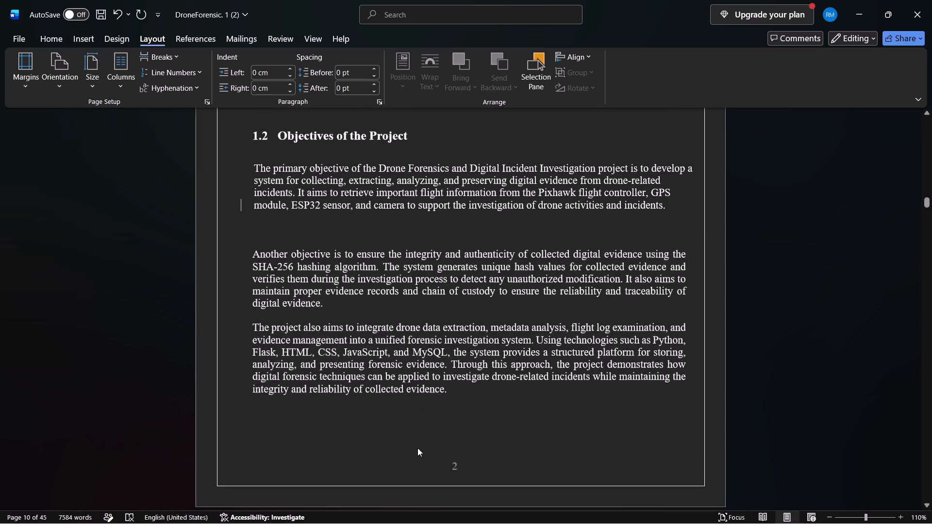
scroll(417, 448, down, 3)
scroll(417, 448, up, 1)
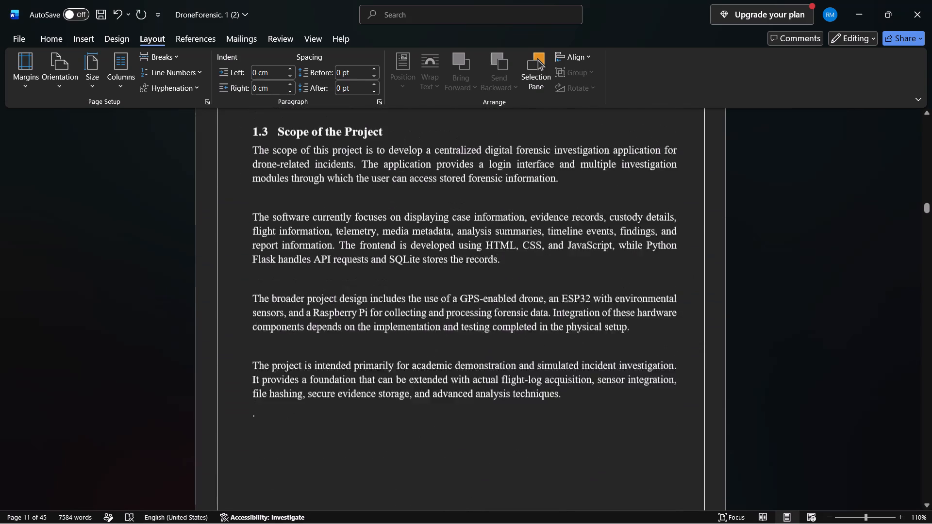
scroll(417, 448, up, 1)
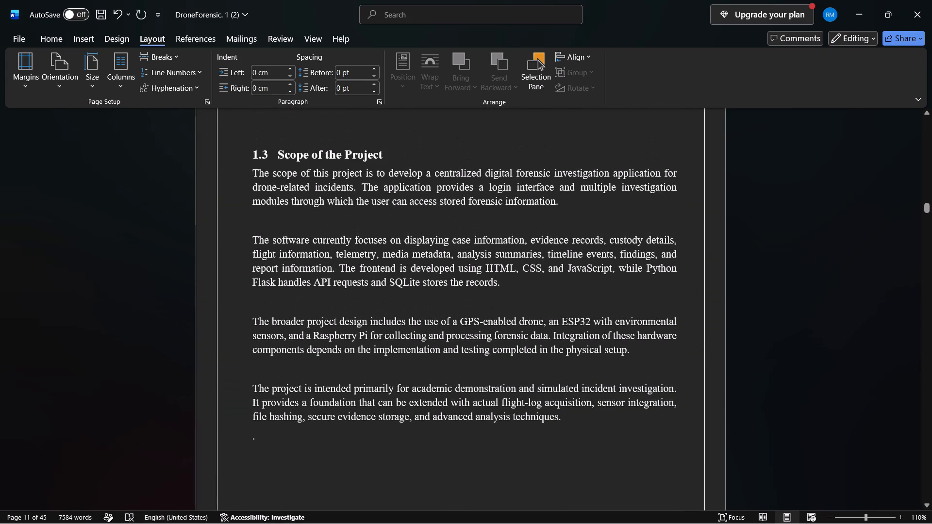
scroll(417, 448, down, 1)
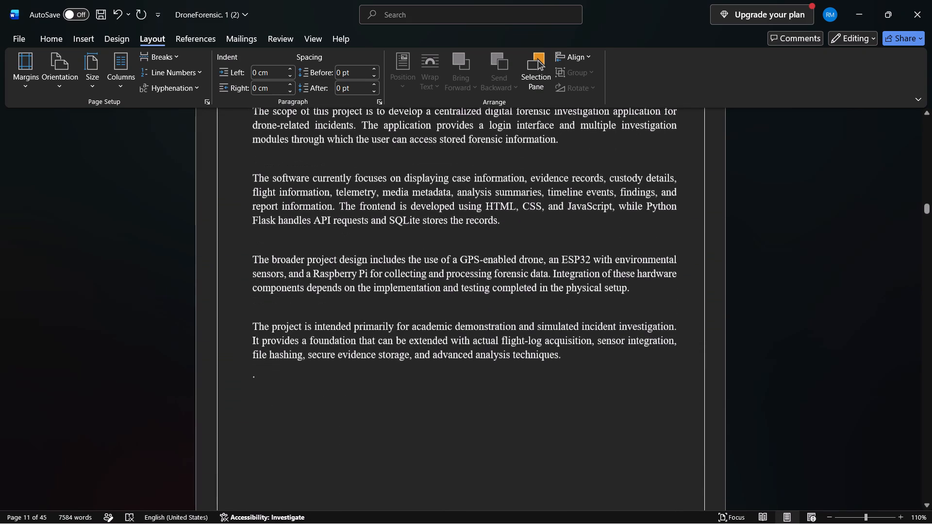
scroll(417, 448, down, 2)
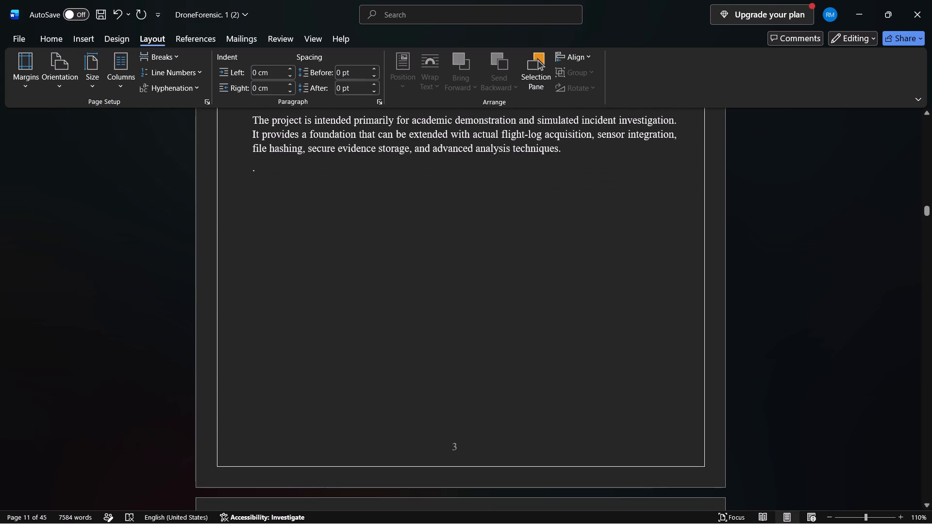
click(258, 172)
key(BackSpace)
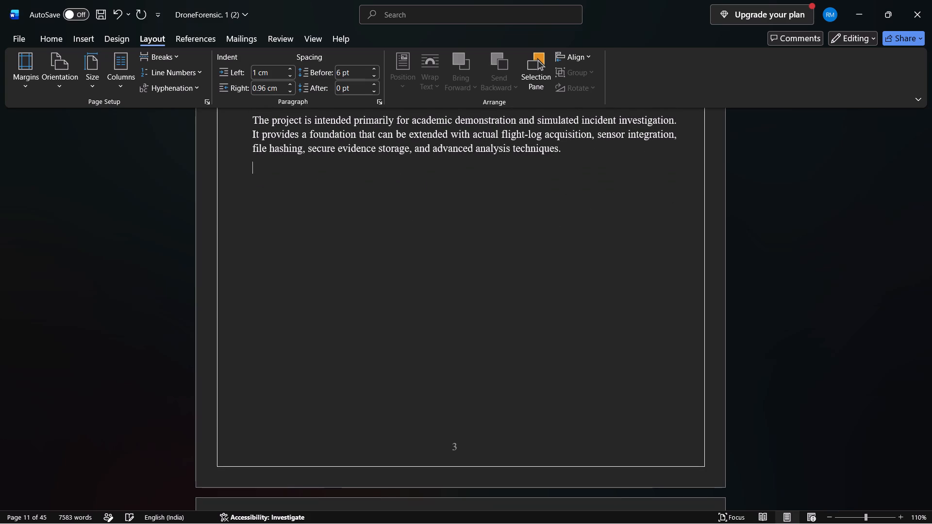
Review the report's content and layout from the end of section 1.3 through the architecture diagram in section 3.3.
scroll(258, 172, down, 10)
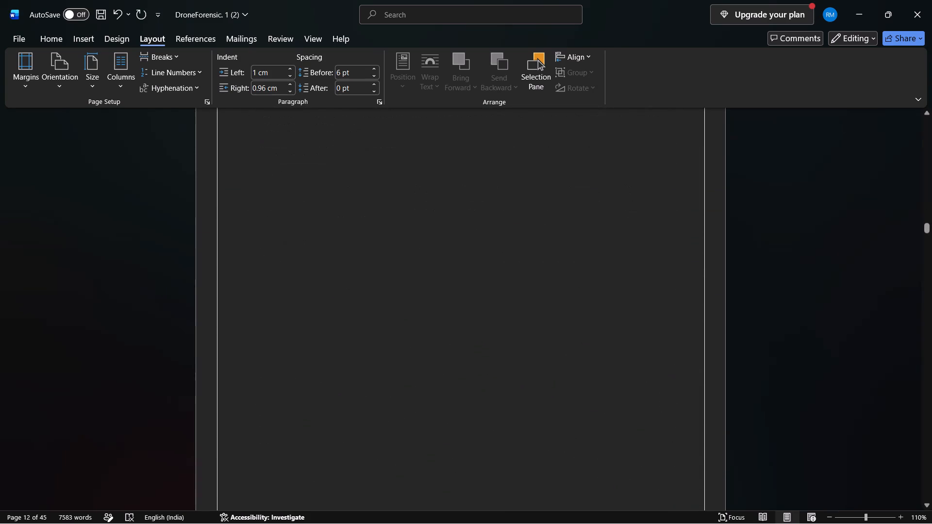
scroll(258, 172, down, 10)
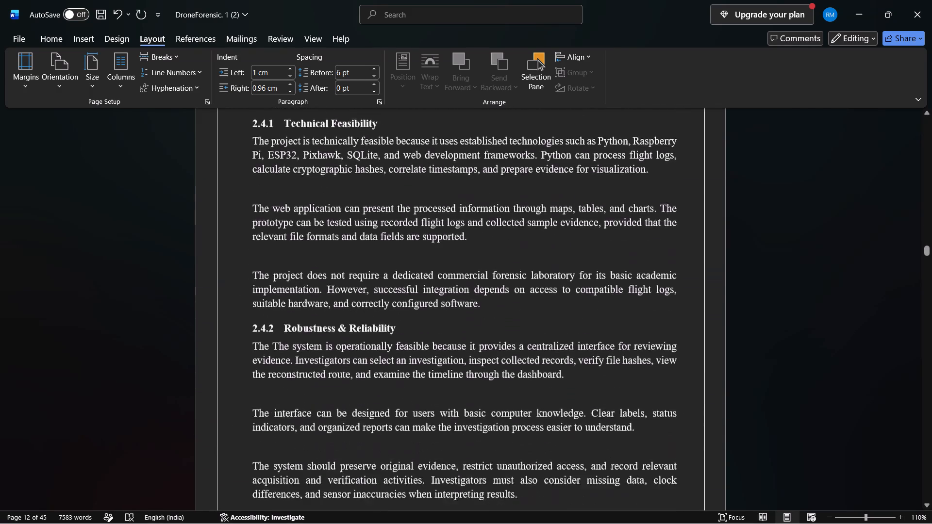
scroll(258, 172, down, 6)
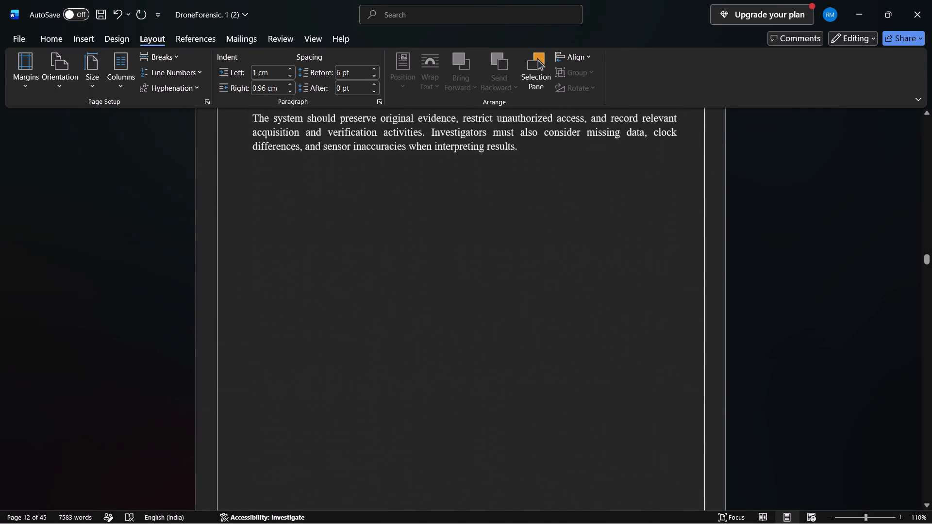
scroll(258, 172, down, 5)
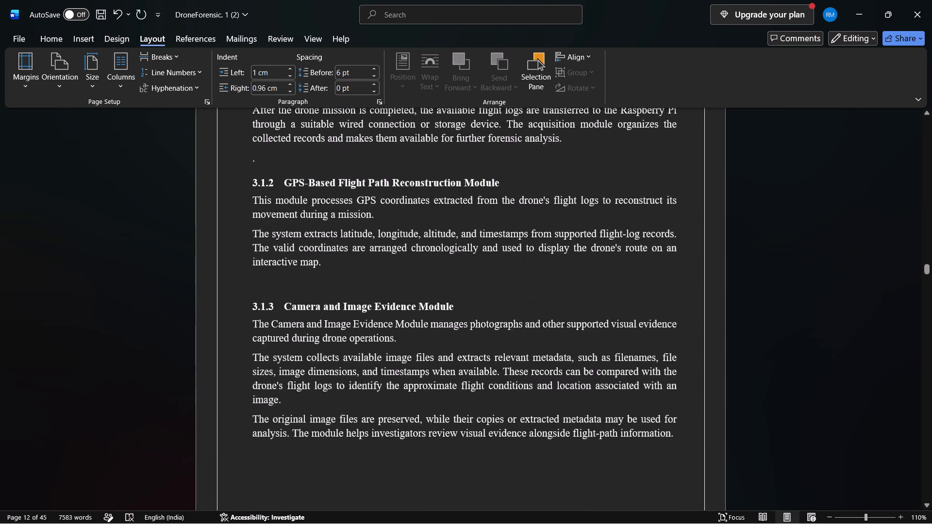
scroll(258, 172, down, 6)
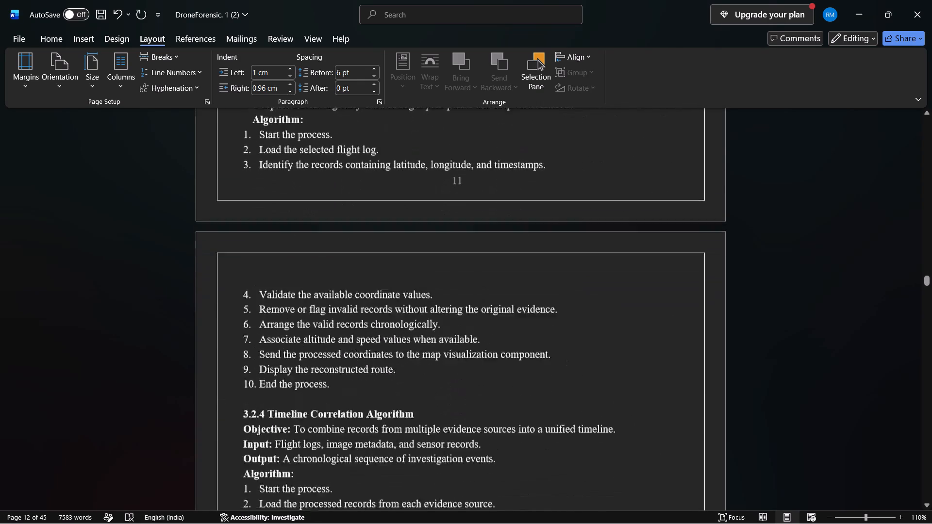
scroll(258, 172, down, 7)
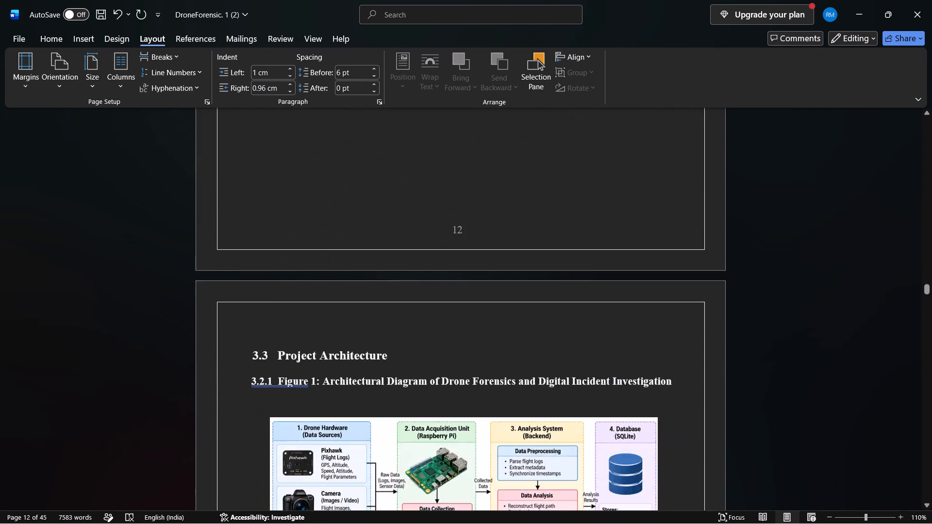
scroll(258, 172, down, 1)
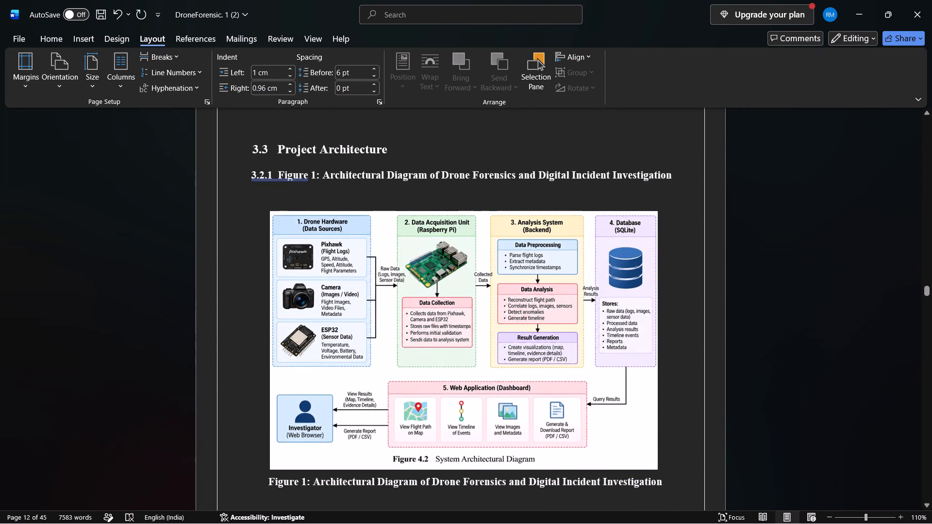
scroll(271, 236, down, 1)
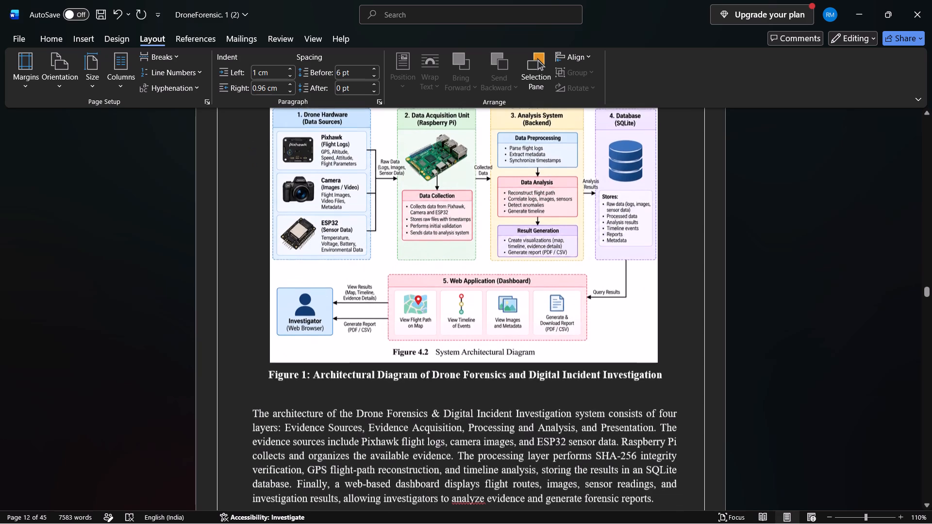
scroll(271, 236, down, 1)
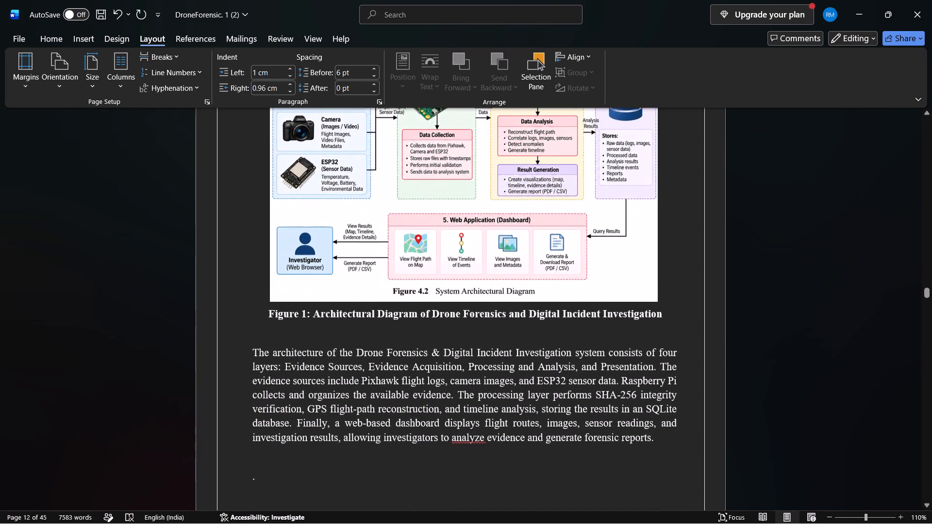
Shorten the caption below the architecture diagram in section 3.3 to "Figure 1: Architectural Diagram".
drag(664, 316, 433, 328)
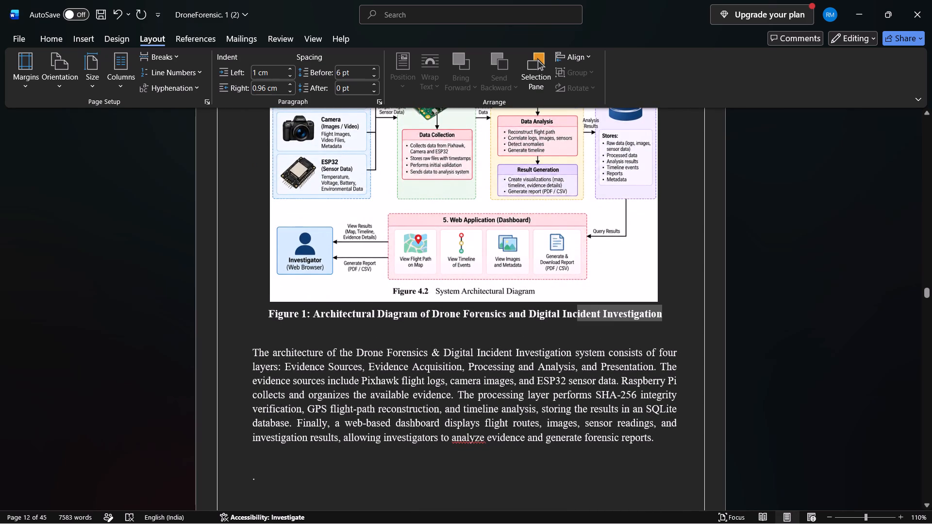
drag(433, 328, 423, 316)
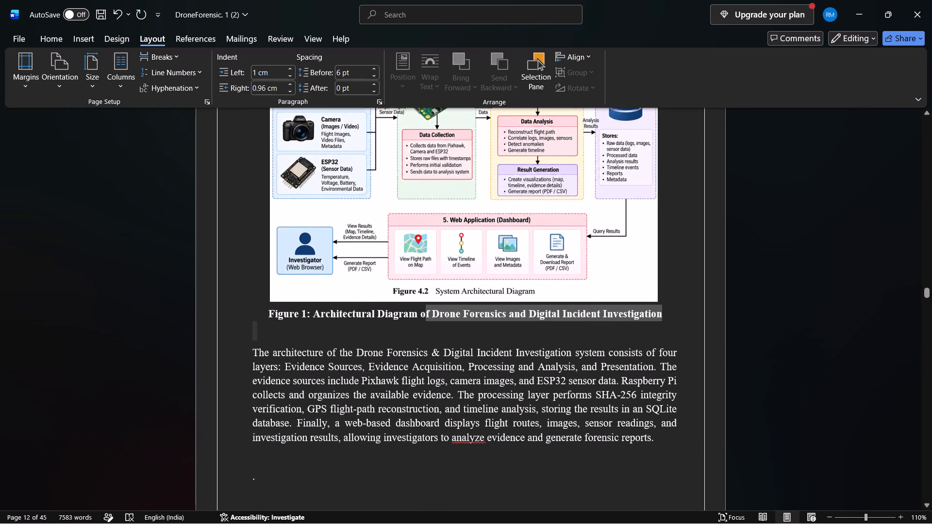
drag(423, 316, 422, 316)
key(BackSpace)
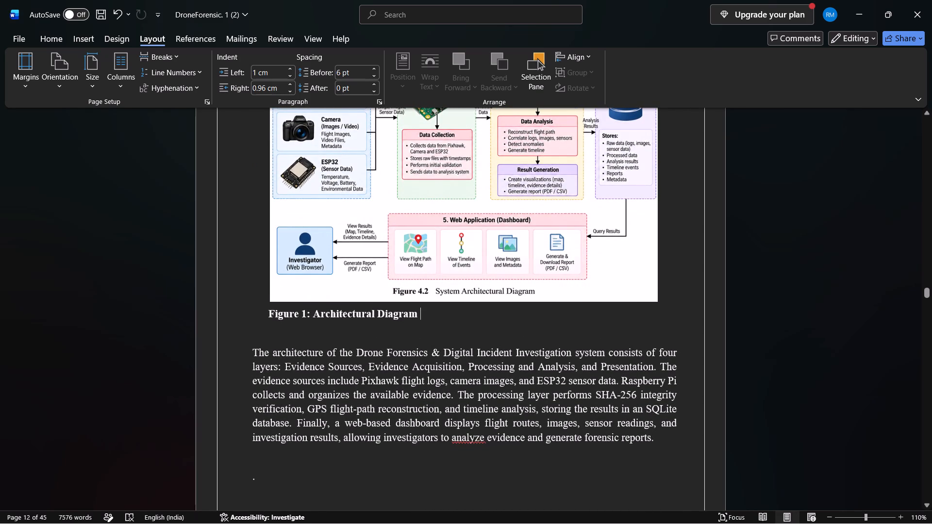
Move the "Figure 1: Architectural Diagram" caption to the middle beneath the diagram using leading tabs and spaces.
click(266, 313)
key(Tab)
key(Tab)
key(Tab)
key(Tab)
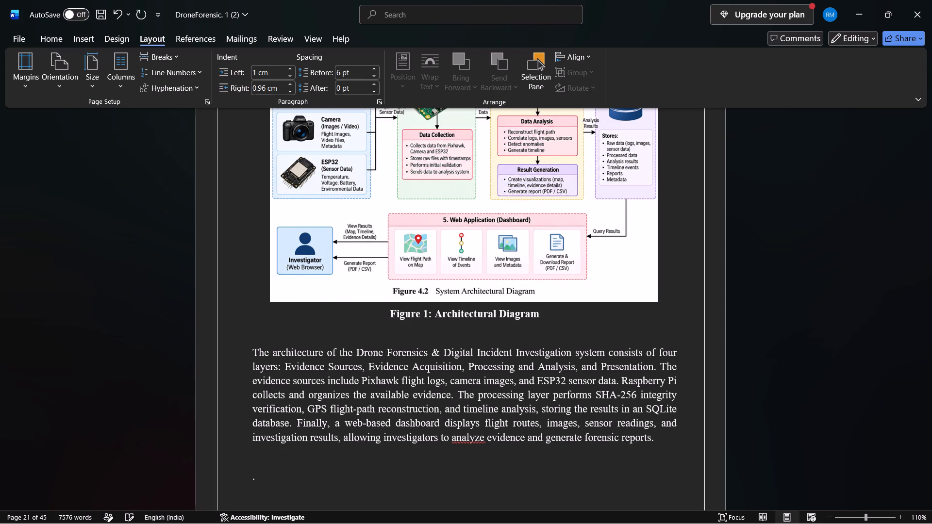
key(space)
key(BackSpace)
key(BackSpace)
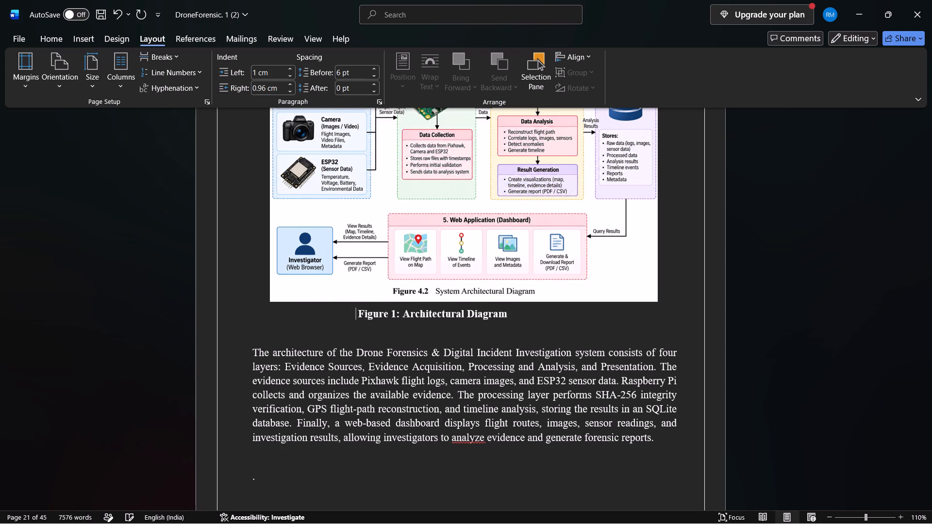
key(space)
key(space)
key(space)
key(space)
key(space)
key(space)
key(space)
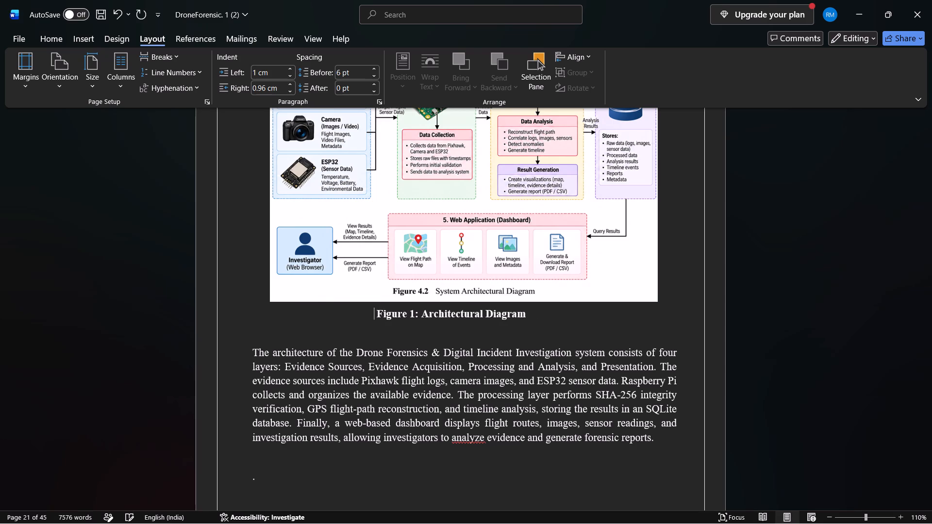
key(space)
key(space)
key(space)
Remove the "Figure 1:" label from the 3.2.1 heading above the architecture diagram.
scroll(276, 324, up, 1)
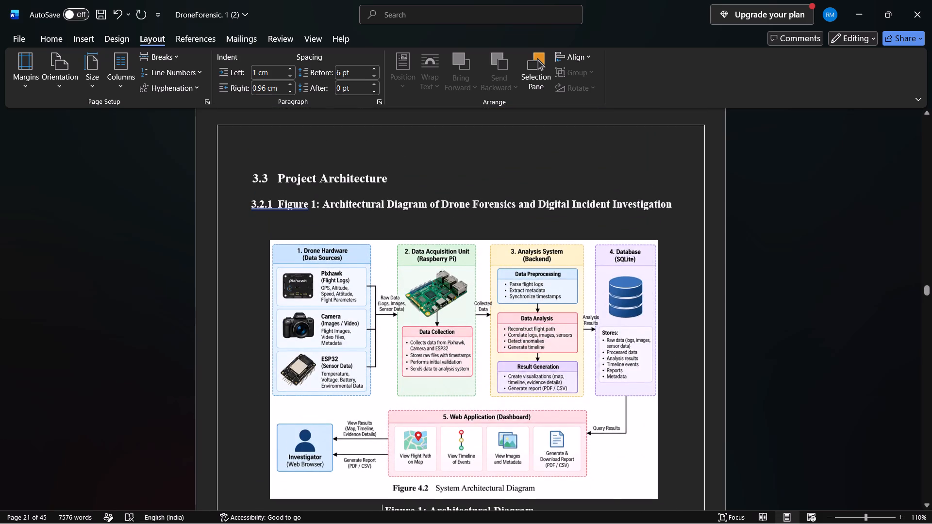
drag(320, 205, 277, 211)
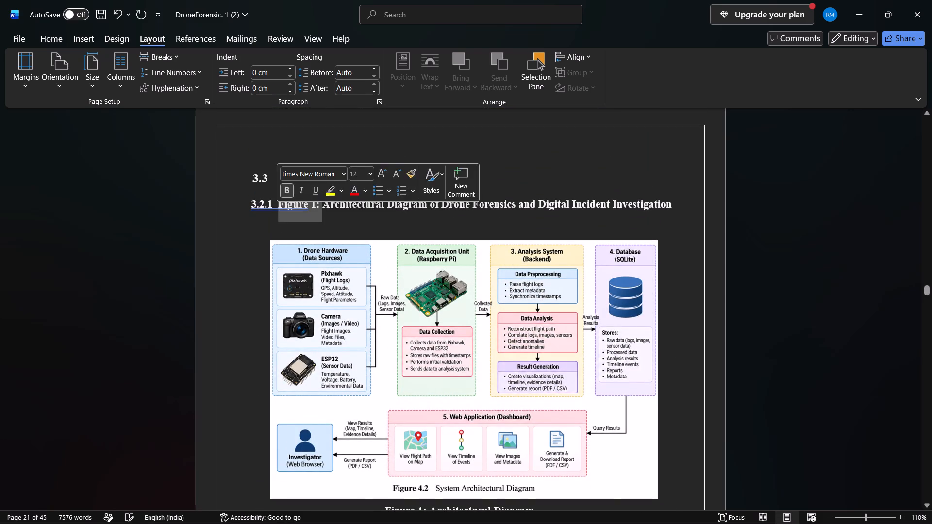
key(BackSpace)
Delete the stray period on its own line below the paragraph describing the system architecture.
scroll(307, 246, down, 1)
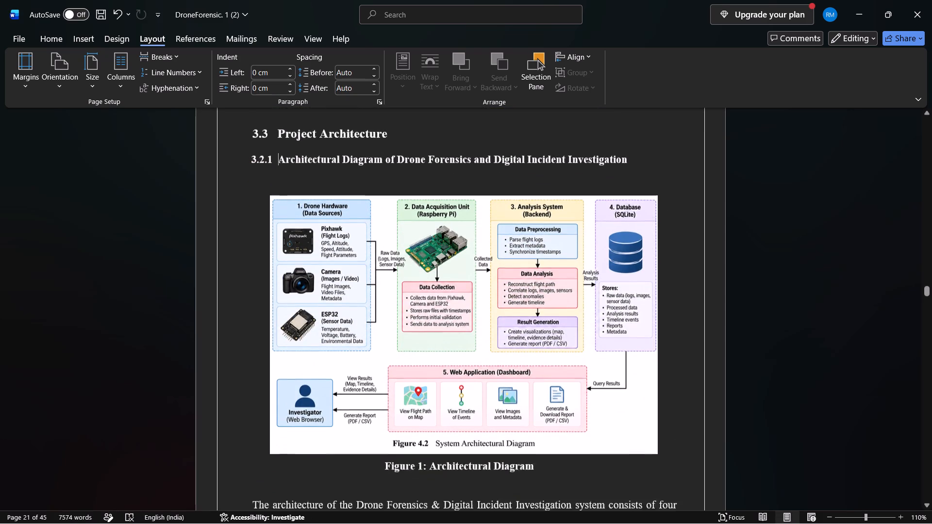
scroll(307, 246, down, 1)
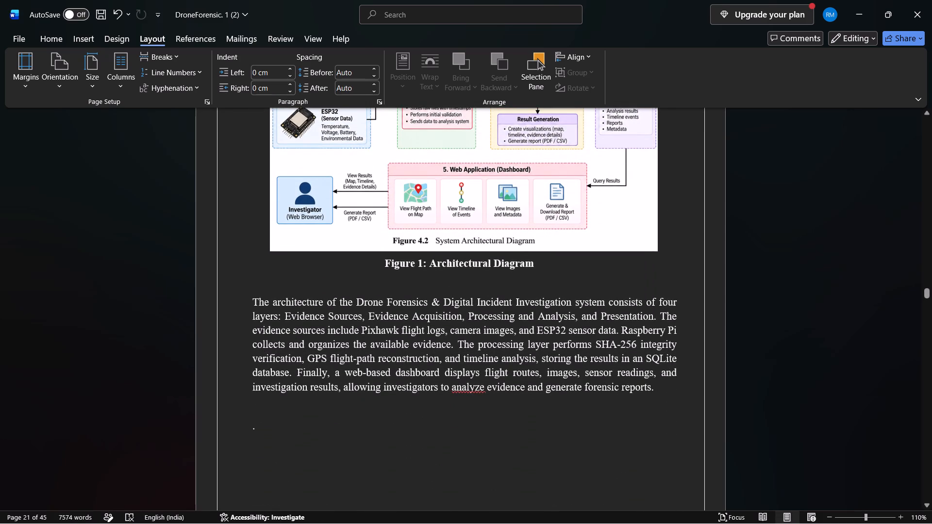
click(263, 430)
key(BackSpace)
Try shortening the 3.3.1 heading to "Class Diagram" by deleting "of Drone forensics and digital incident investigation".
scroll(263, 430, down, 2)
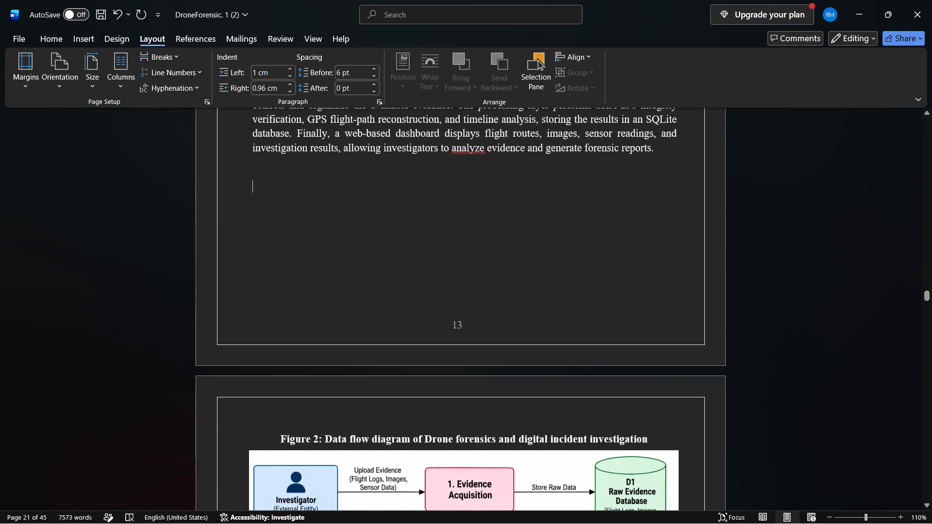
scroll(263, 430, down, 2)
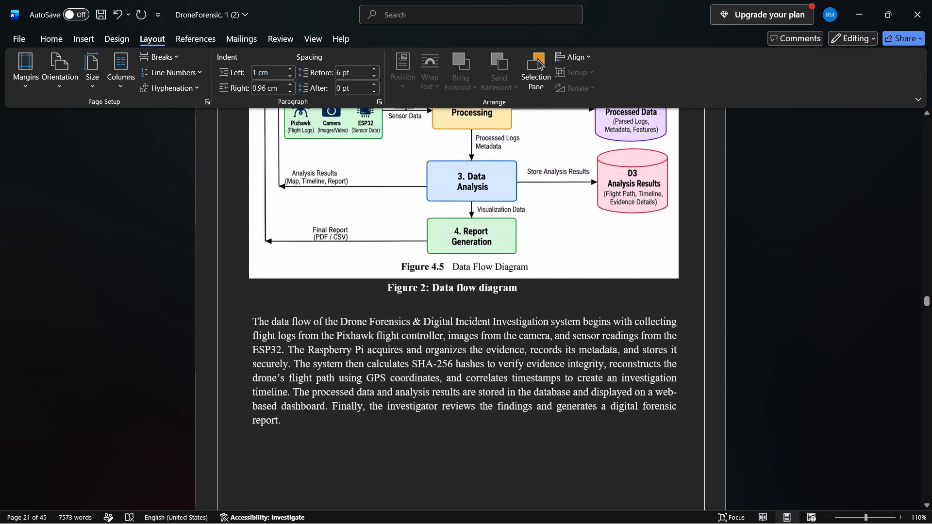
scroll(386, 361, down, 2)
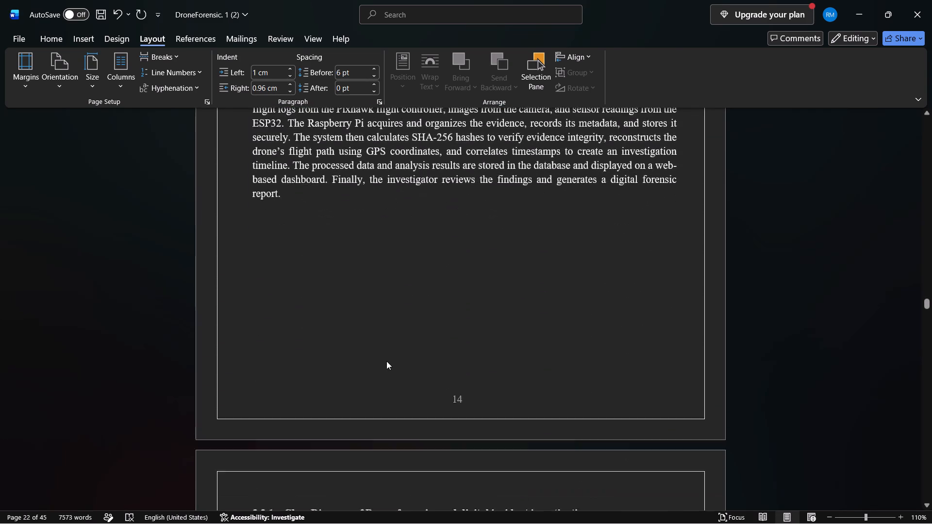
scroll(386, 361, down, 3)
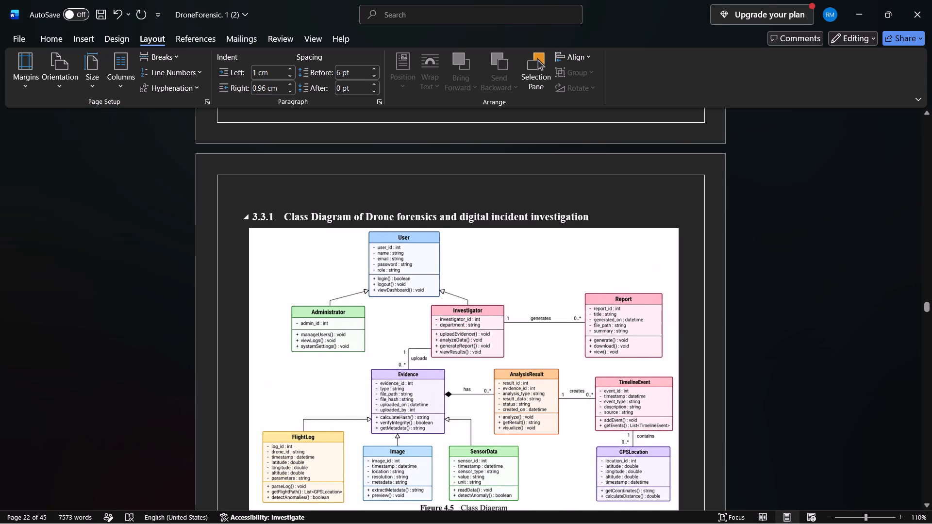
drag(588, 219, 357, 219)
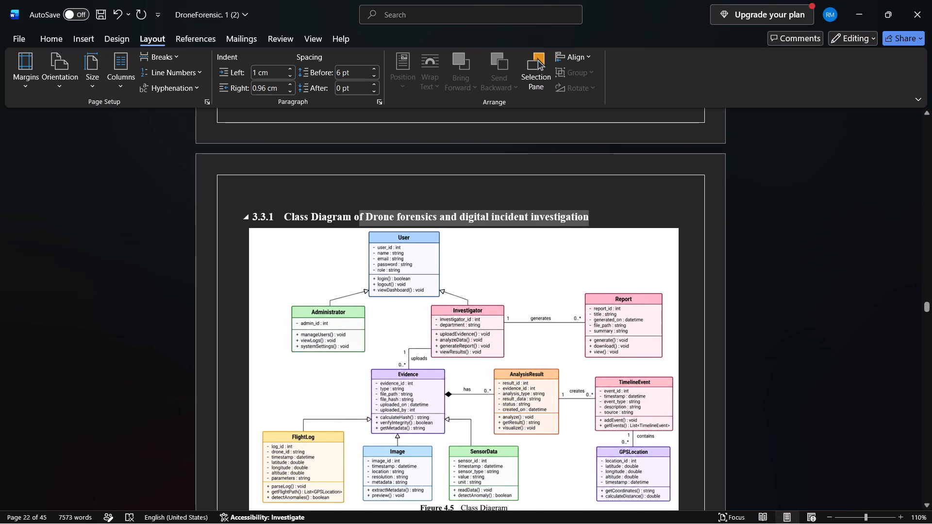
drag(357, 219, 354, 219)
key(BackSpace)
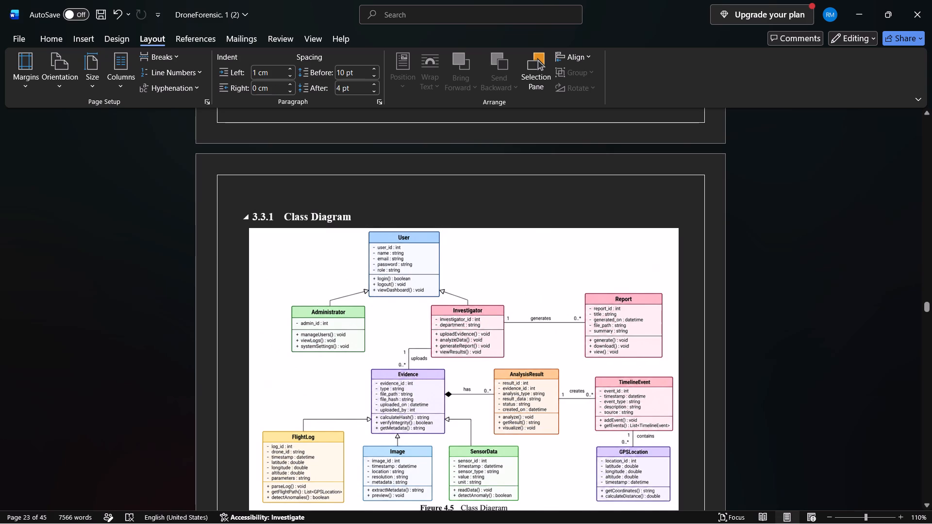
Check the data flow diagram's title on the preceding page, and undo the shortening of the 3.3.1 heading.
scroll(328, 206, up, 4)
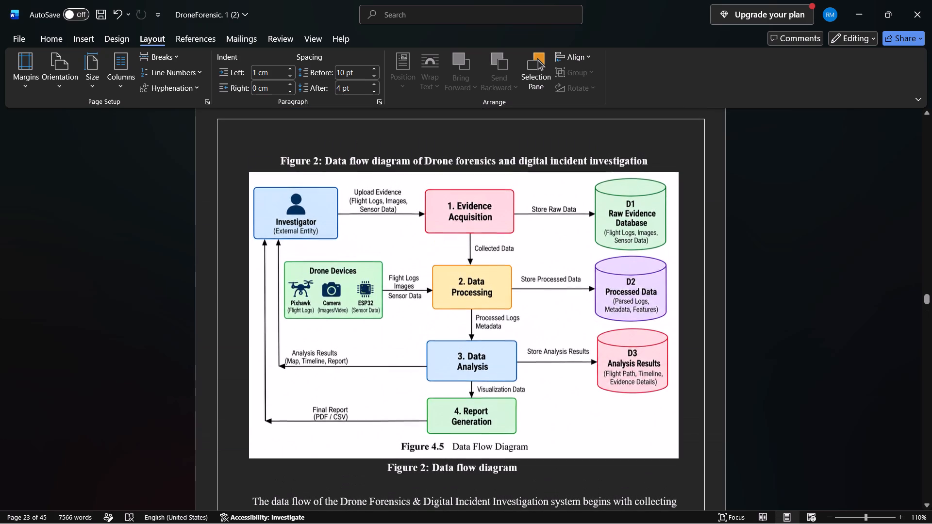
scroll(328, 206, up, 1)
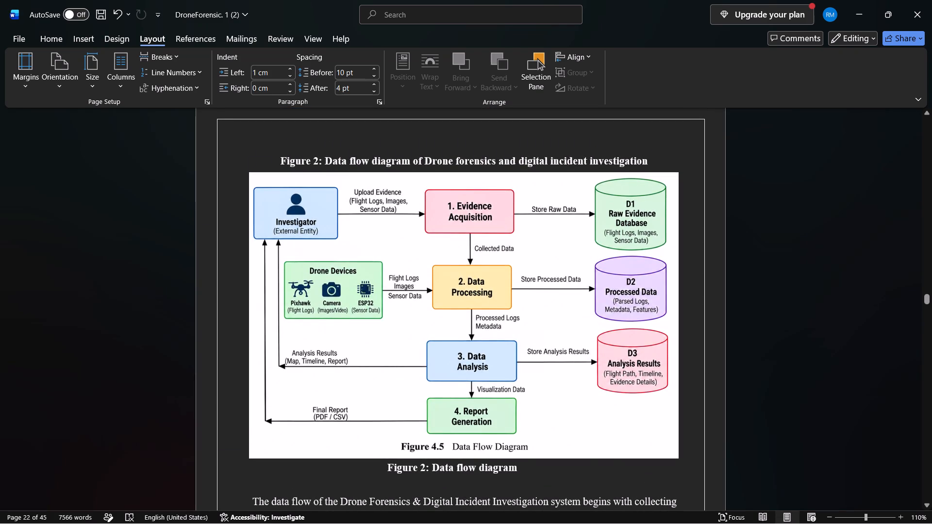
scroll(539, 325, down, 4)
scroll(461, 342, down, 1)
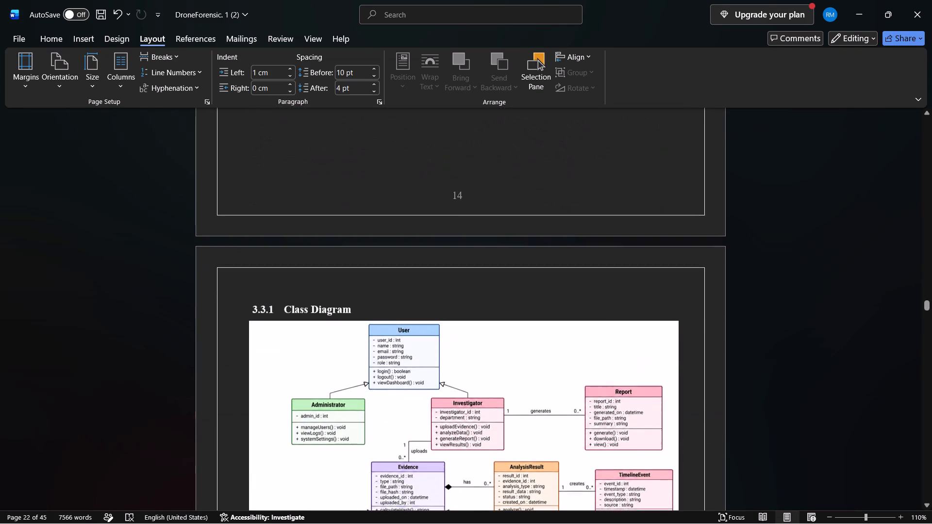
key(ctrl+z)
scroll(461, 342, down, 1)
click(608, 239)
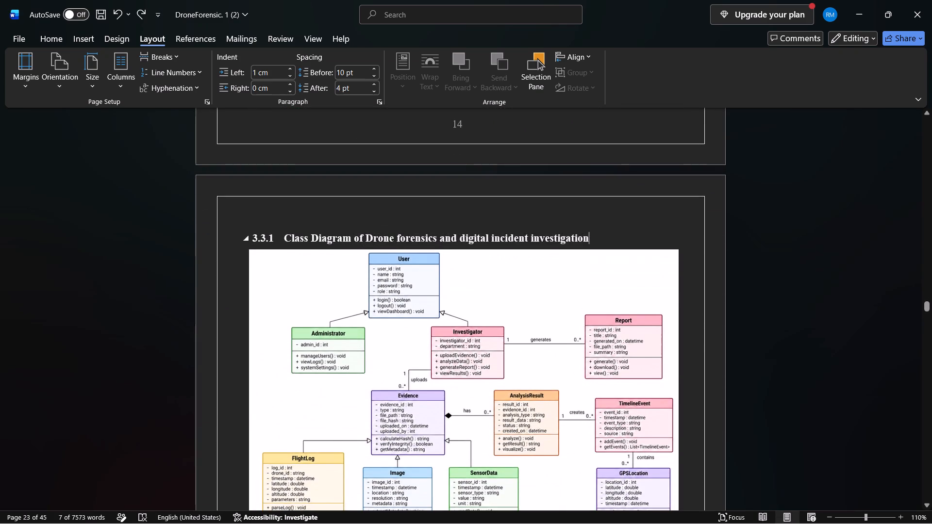
Review the headings, captions and layout of the diagram sections from 3.3.1 Class Diagram through the start of 3.3.4 Activity Diagram.
scroll(608, 239, down, 3)
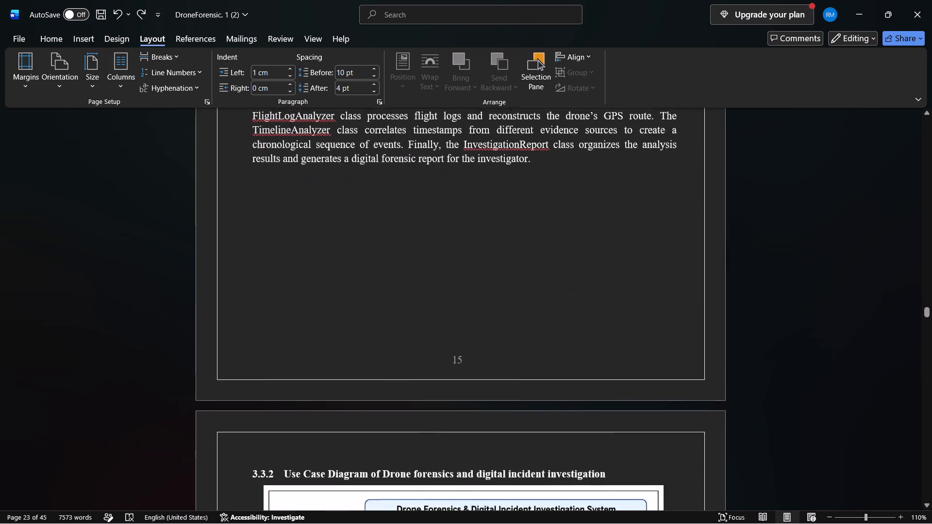
scroll(608, 239, down, 4)
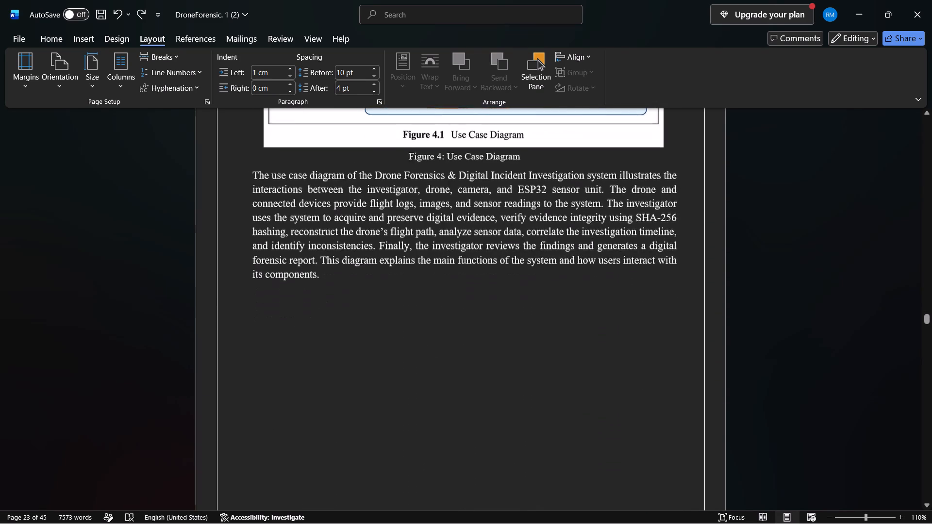
scroll(608, 239, down, 4)
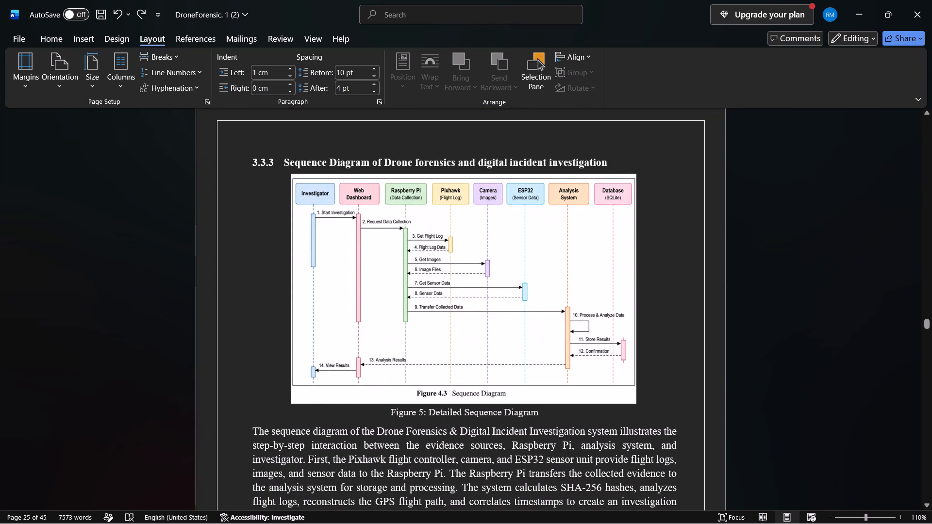
scroll(608, 239, down, 2)
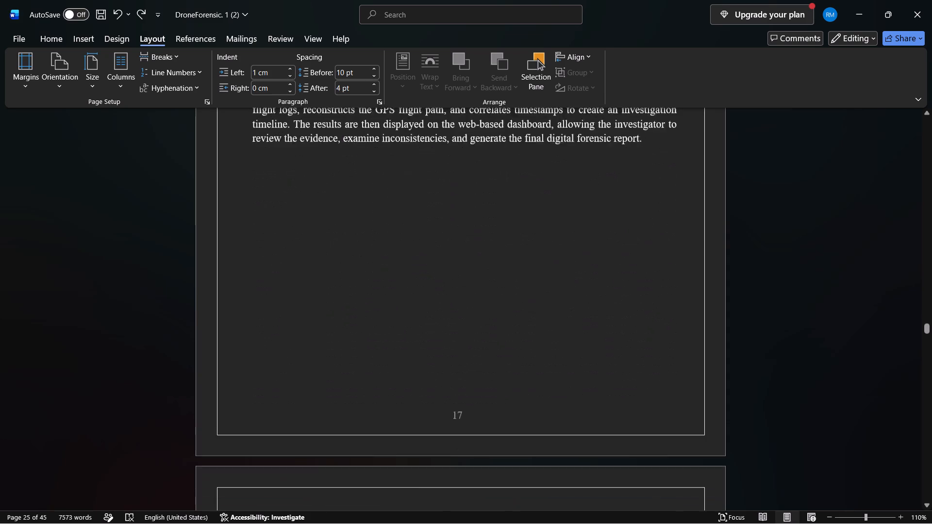
scroll(608, 239, down, 3)
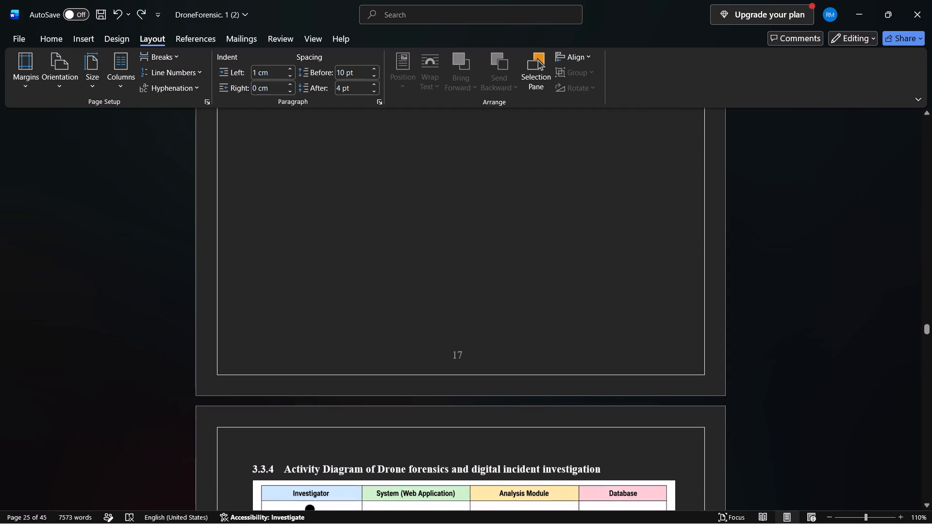
scroll(608, 239, down, 1)
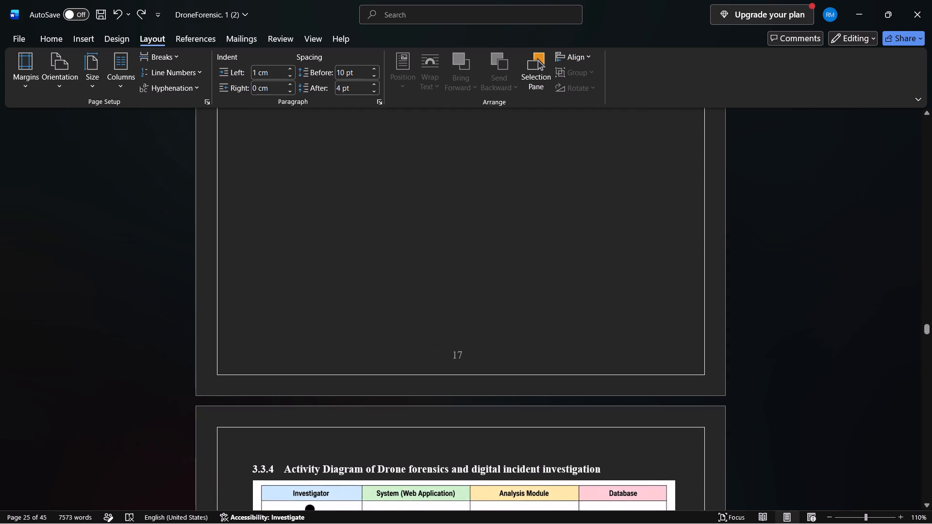
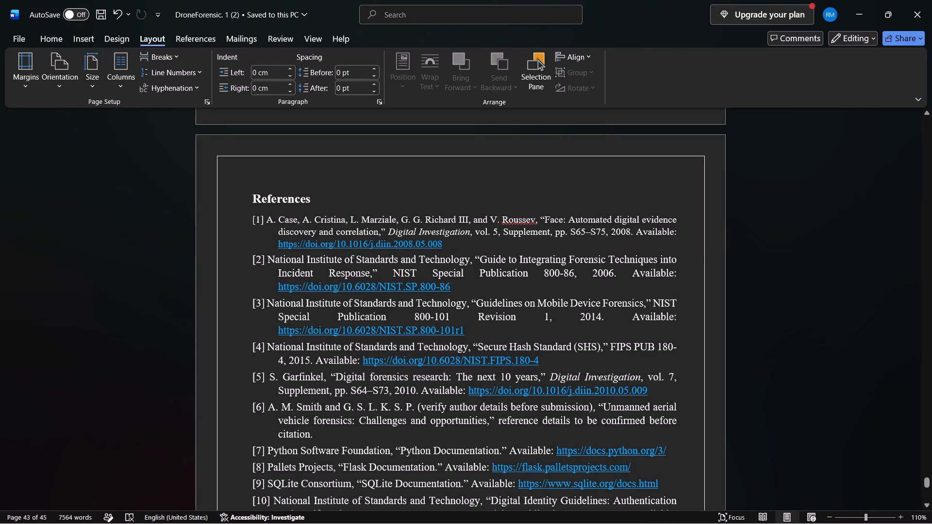
Delete reference [3], the NIST "Guidelines on Mobile Device Forensics" entry, from the References list.
drag(466, 331, 316, 317)
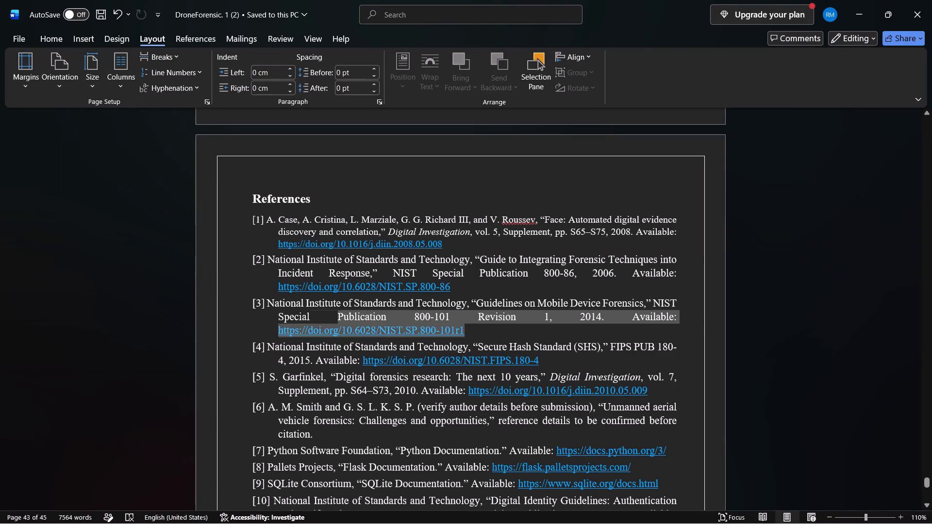
drag(316, 317, 264, 305)
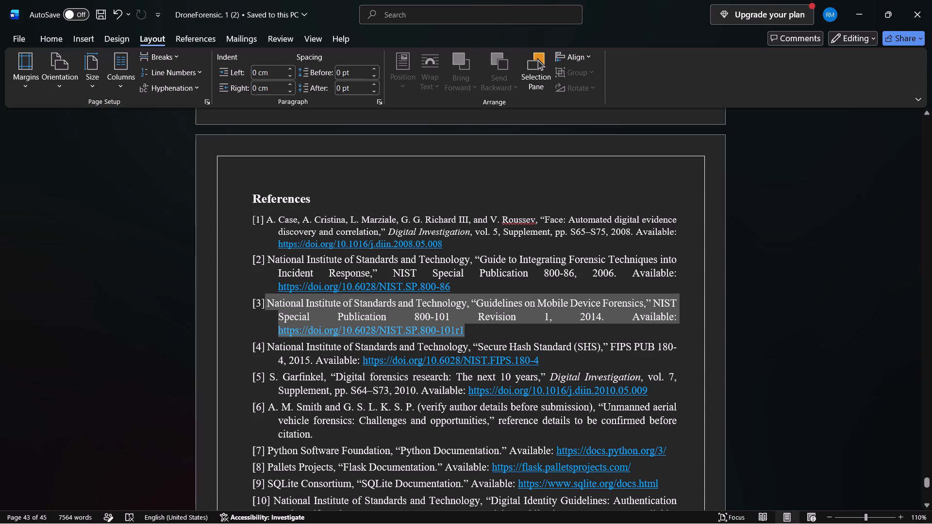
drag(264, 305, 254, 304)
drag(254, 304, 252, 304)
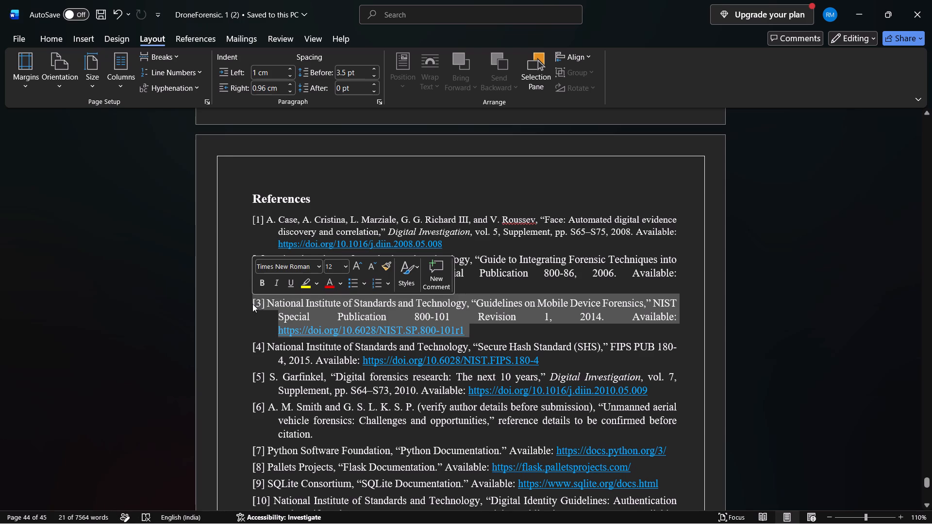
key(BackSpace)
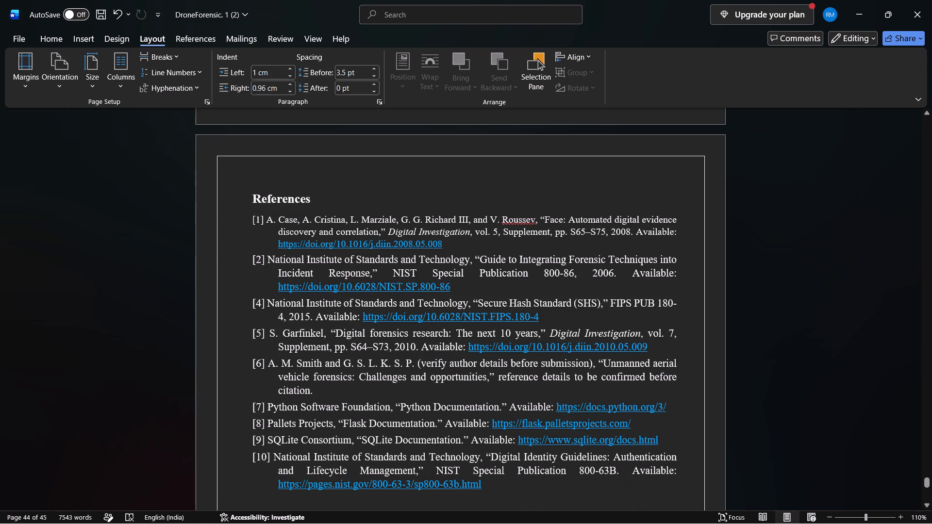
Renumber the four references following [2], from "Secure Hash Standard" through "Python Documentation", as [3], [4], [5] and [6].
click(261, 303)
key(BackSpace)
key(3)
click(261, 334)
key(BackSpace)
key(4)
click(261, 363)
key(BackSpace)
key(5)
click(262, 409)
key(BackSpace)
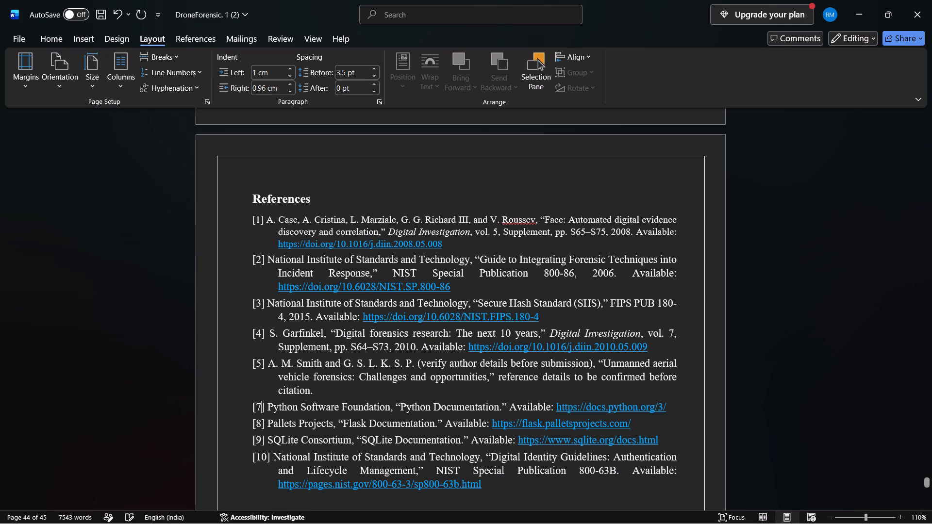
key(6)
Renumber the Flask Documentation, SQLite Documentation and Digital Identity Guidelines references as [7], [8] and [9].
click(261, 423)
key(BackSpace)
key(7)
click(260, 439)
key(BackSpace)
key(8)
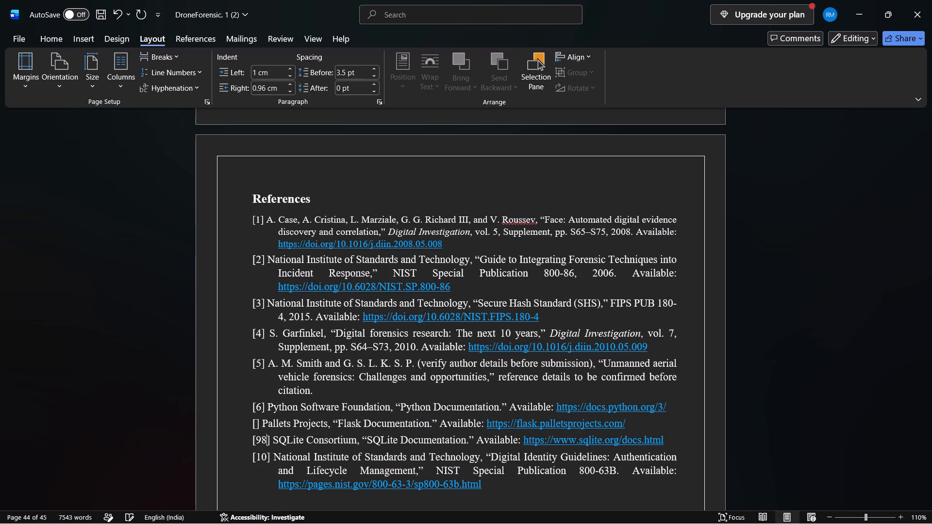
key(BackSpace)
key(BackSpace)
key(8)
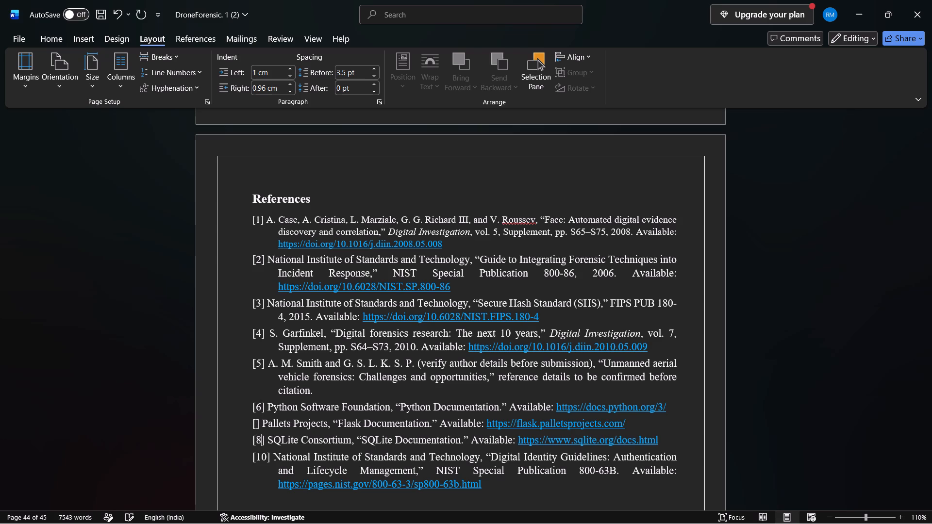
click(257, 422)
key(7)
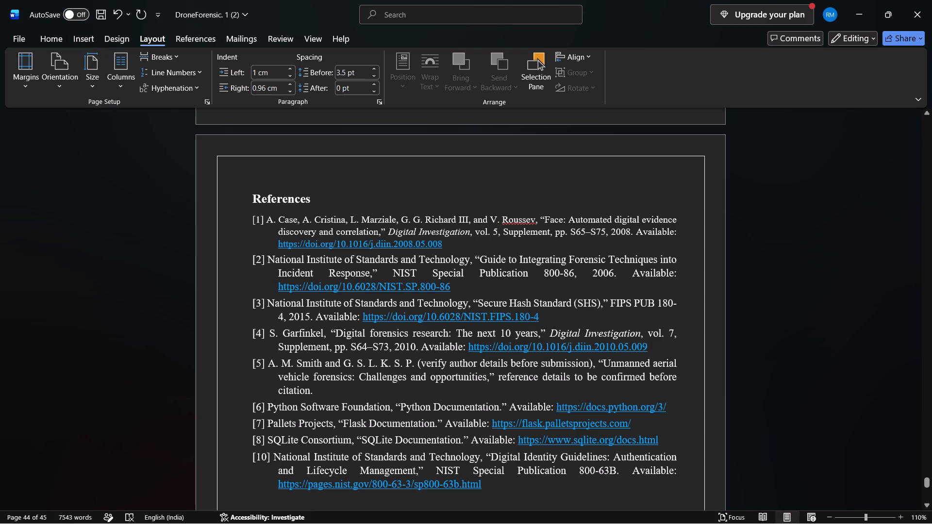
click(267, 460)
key(BackSpace)
key(BackSpace)
key(9)
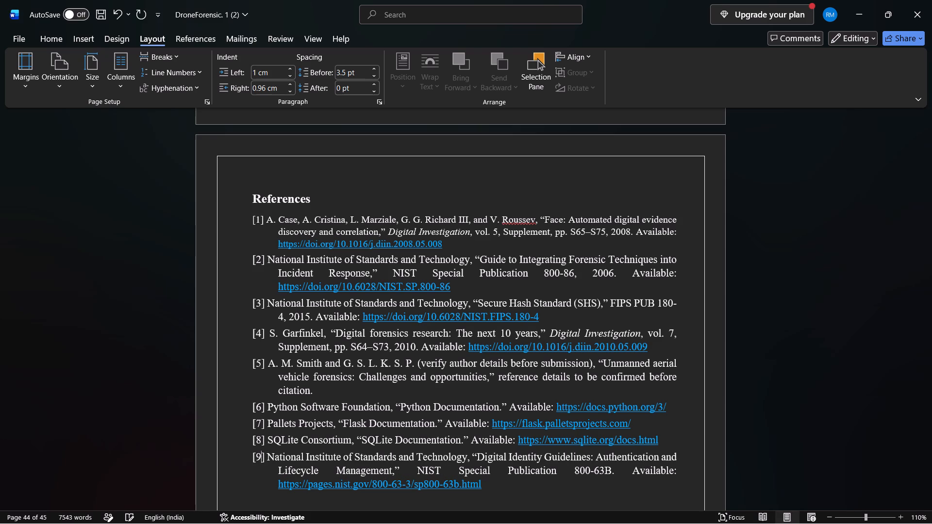
Save the report with the renumbered references.
scroll(267, 460, down, 1)
click(419, 433)
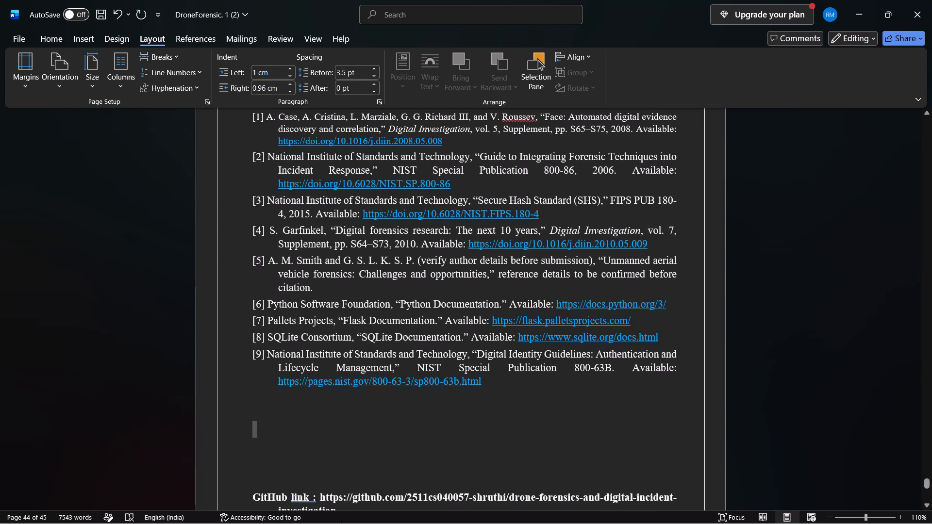
key(ctrl+s)
Examine the GitHub link and poster following the references, and the tables in section 5.2 Resulting Tables.
scroll(419, 433, down, 1)
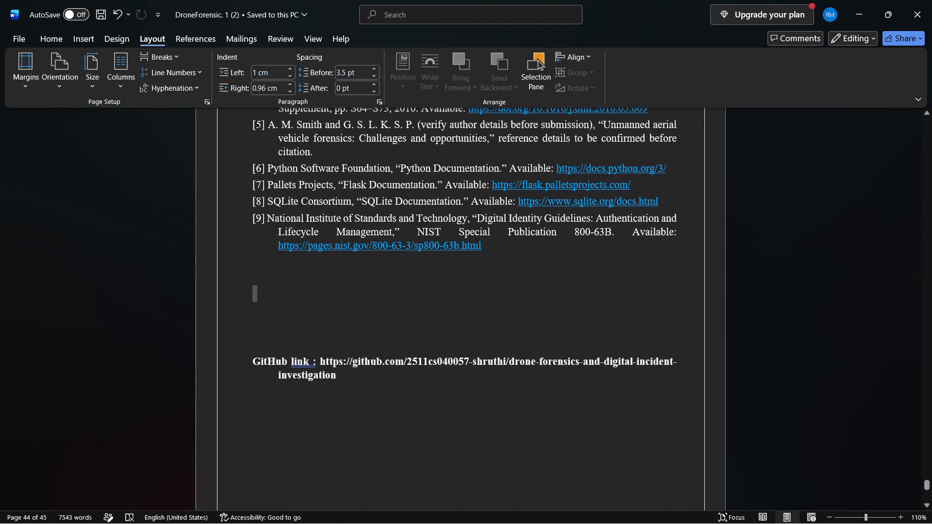
scroll(460, 382, down, 1)
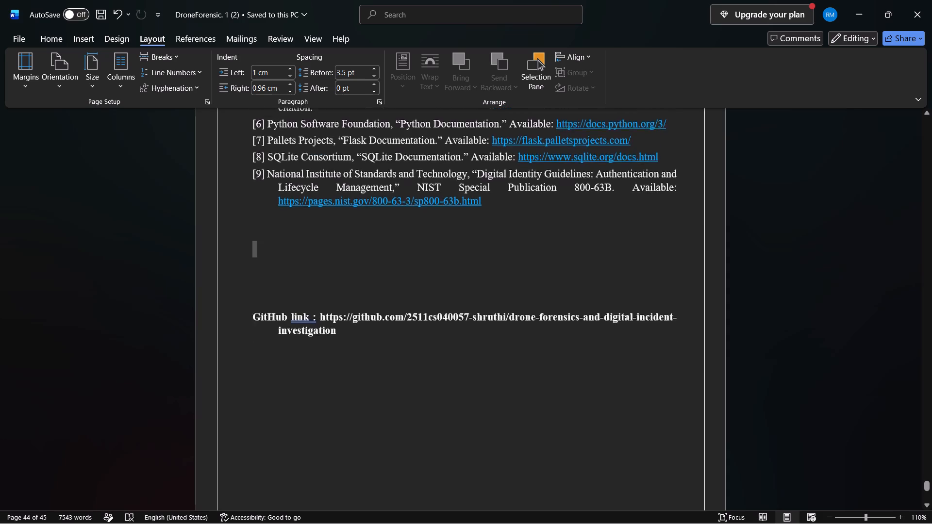
scroll(460, 382, down, 6)
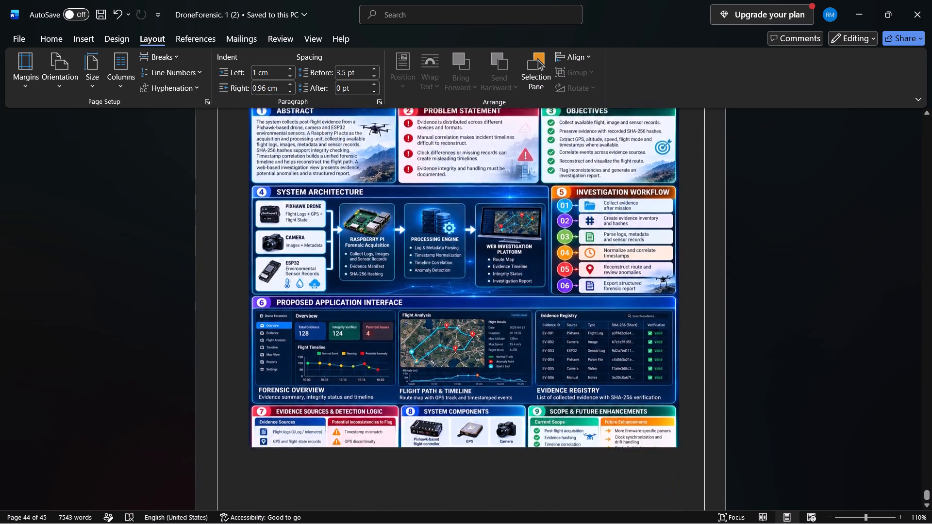
scroll(460, 382, down, 5)
scroll(460, 382, up, 6)
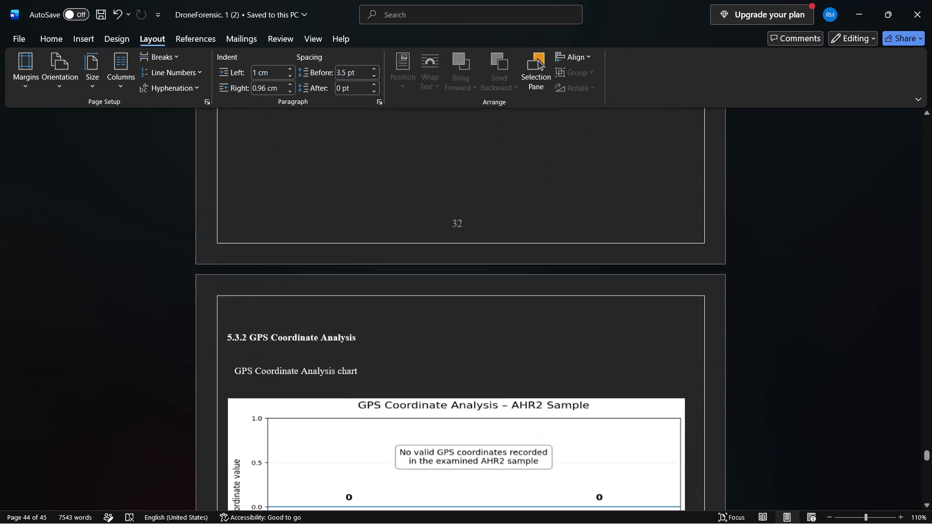
scroll(460, 382, up, 8)
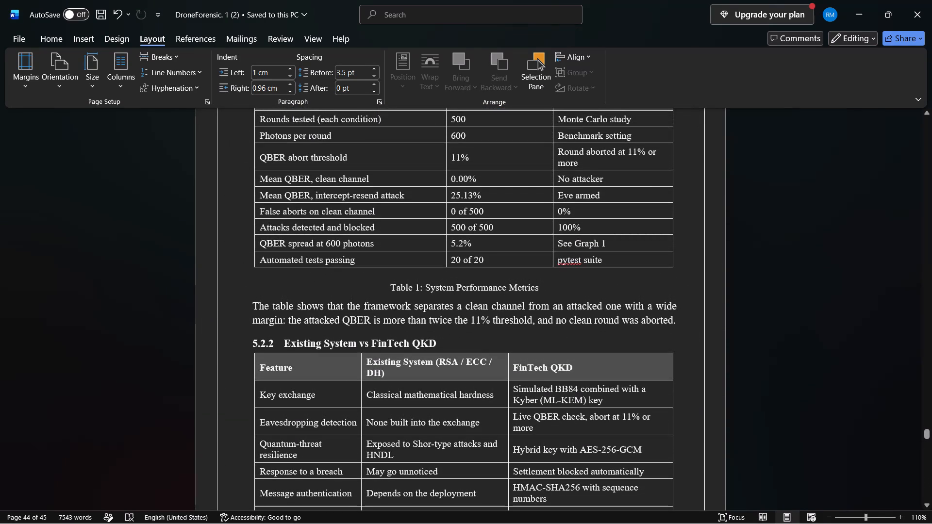
scroll(460, 382, up, 1)
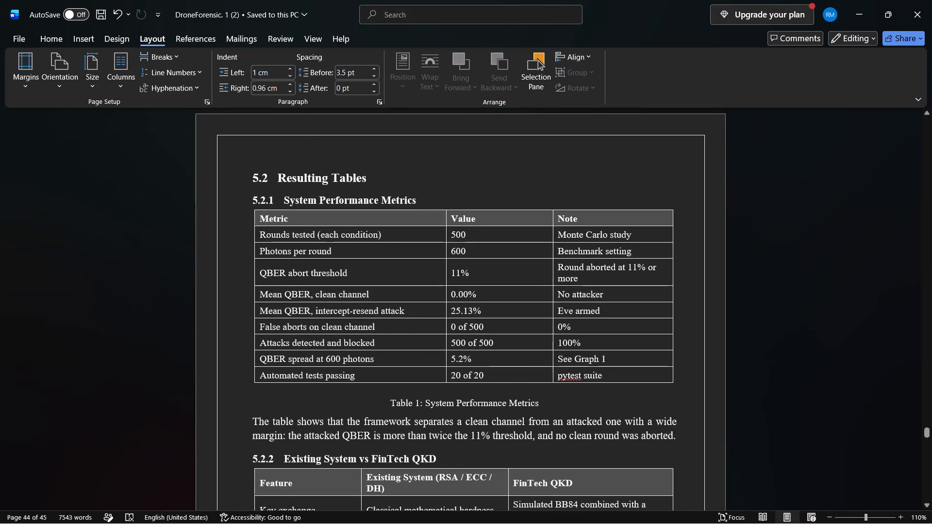
scroll(516, 294, down, 1)
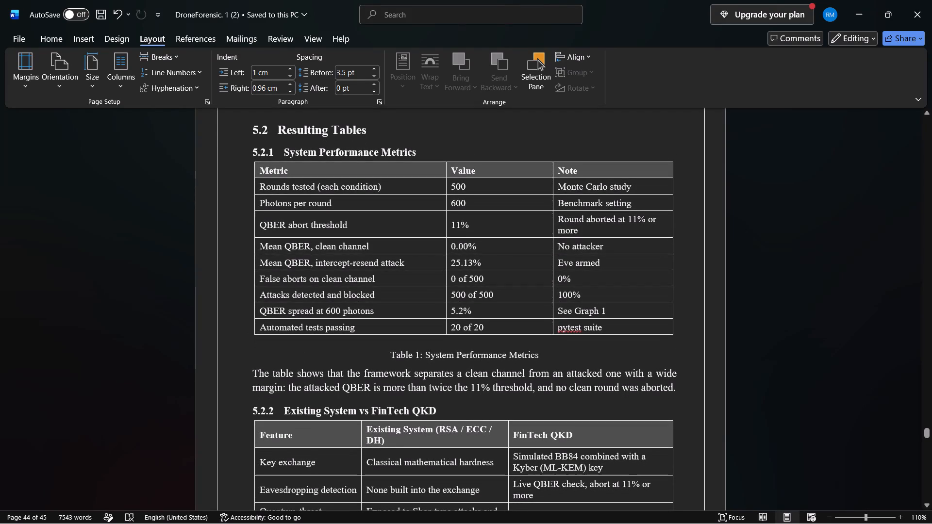
scroll(516, 294, down, 1)
ctrl+scroll(516, 294, down, 1)
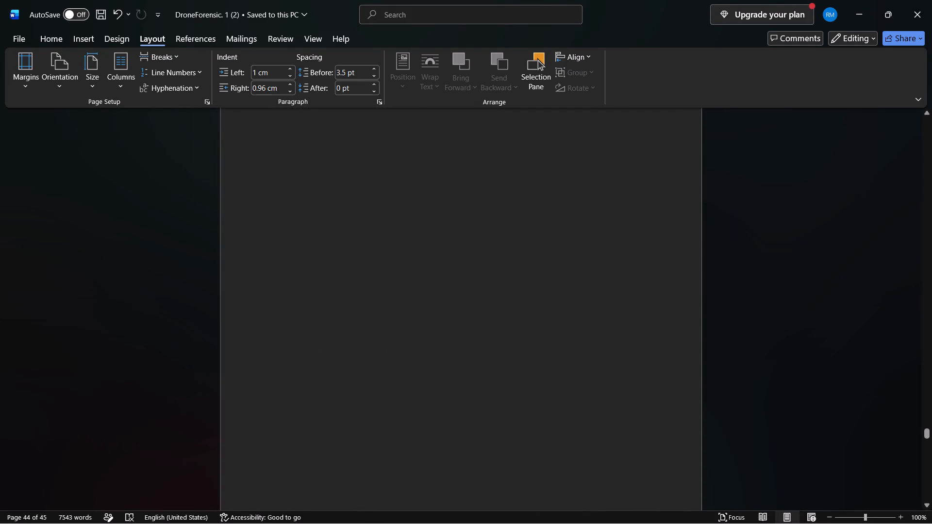
ctrl+scroll(516, 294, down, 1)
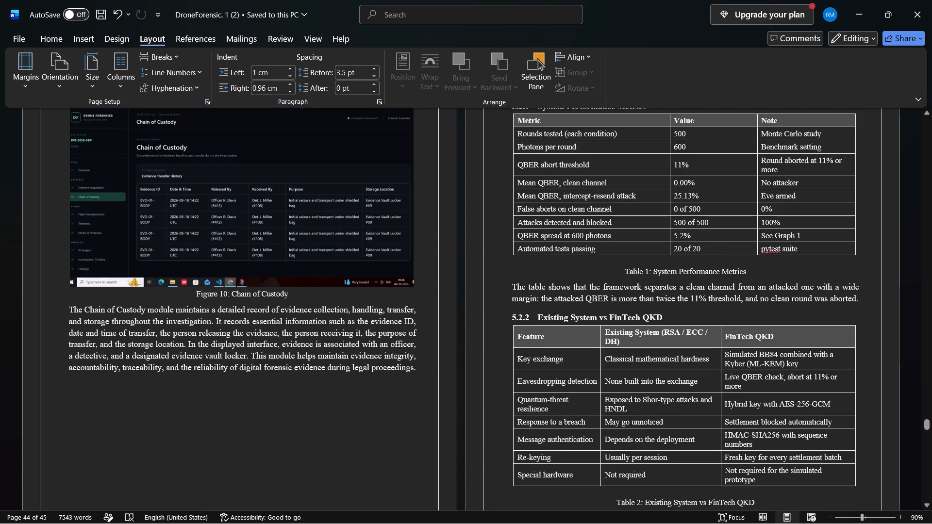
scroll(514, 301, right, 1)
scroll(514, 301, left, 1)
ctrl+scroll(514, 301, up, 2)
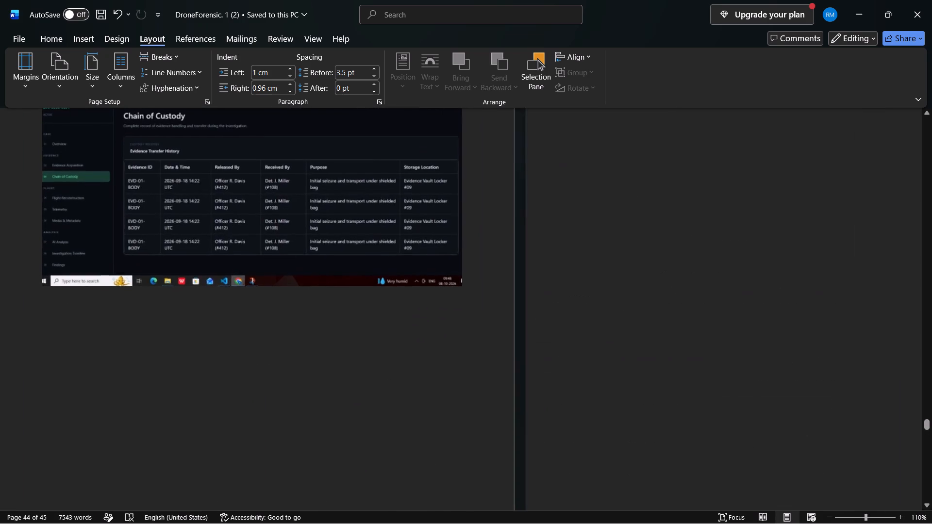
Look back through the Chapter 5 screenshots, the section 4.2 test cases and the start of Chapter 4.
scroll(514, 301, up, 4)
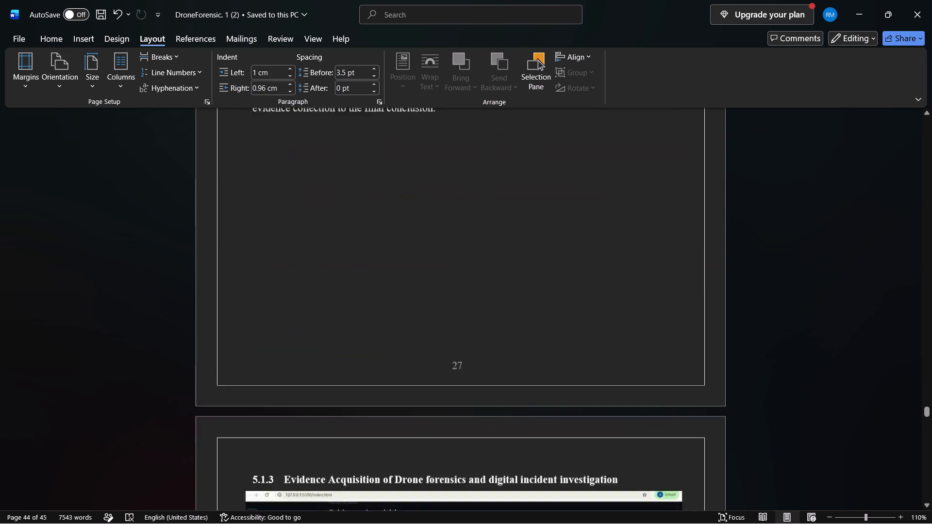
scroll(514, 301, up, 6)
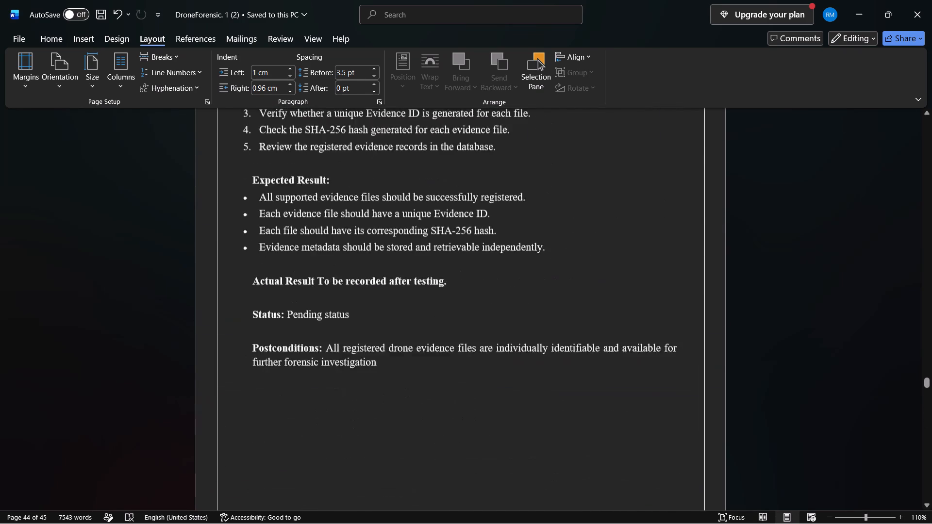
scroll(514, 301, up, 2)
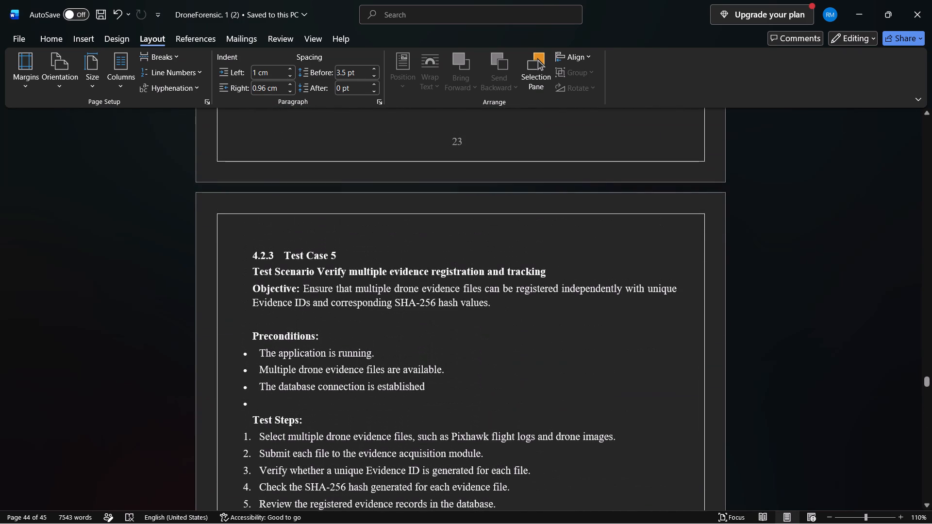
scroll(514, 301, up, 4)
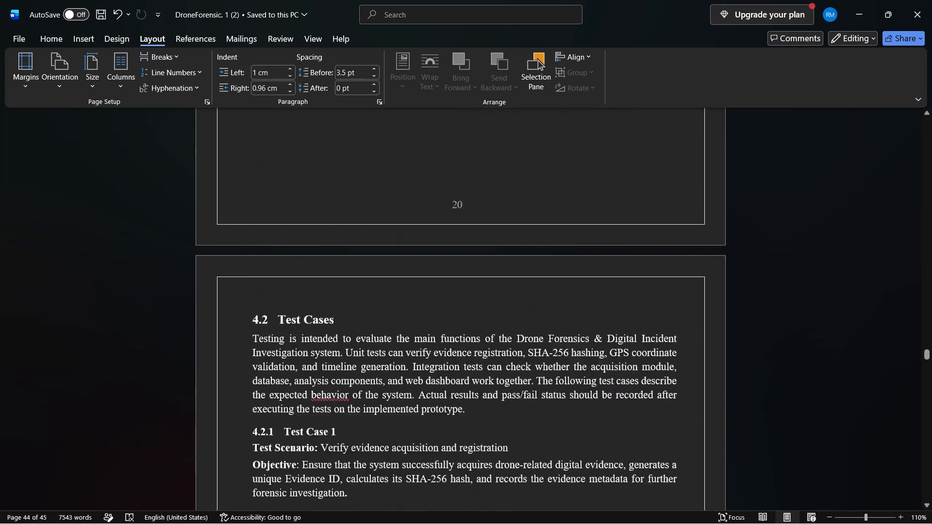
scroll(514, 301, up, 5)
scroll(514, 301, down, 2)
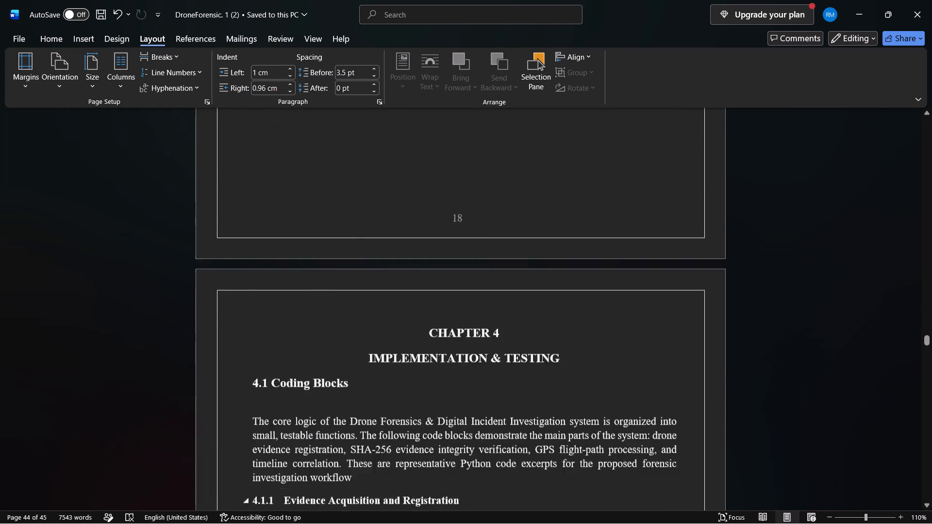
scroll(514, 301, down, 15)
scroll(514, 301, up, 6)
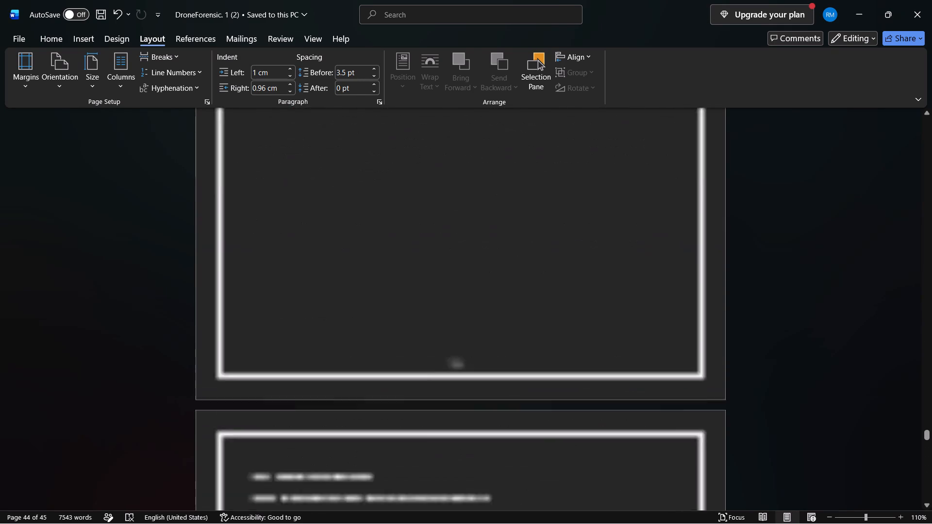
Examine the System Performance Metrics and Existing System vs FinTech QKD tables in section 5.2 for content that fits the report.
scroll(514, 301, up, 4)
scroll(514, 301, down, 7)
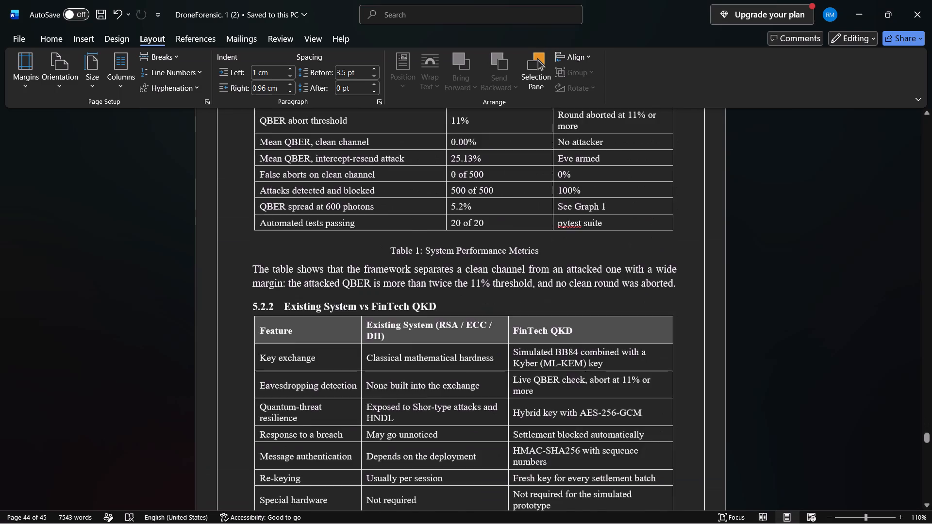
scroll(514, 301, up, 4)
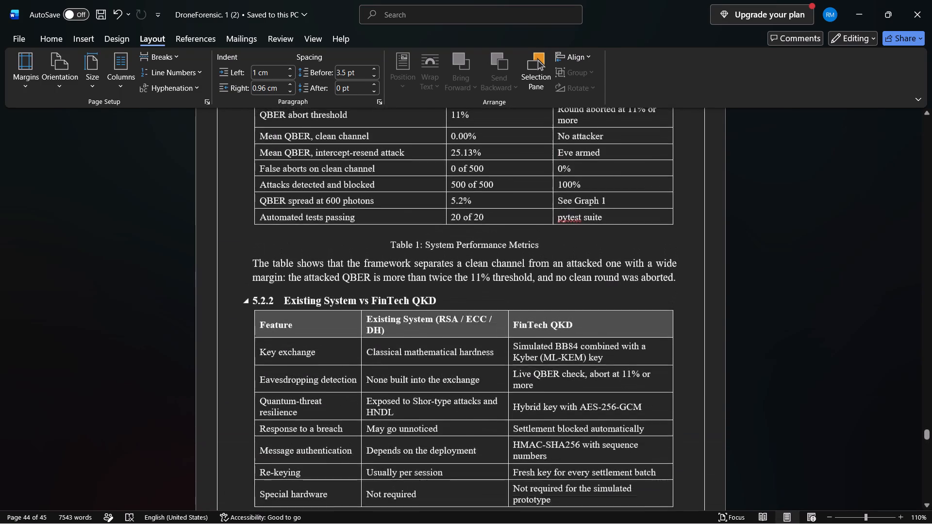
scroll(514, 301, up, 1)
ctrl+scroll(514, 301, down, 1)
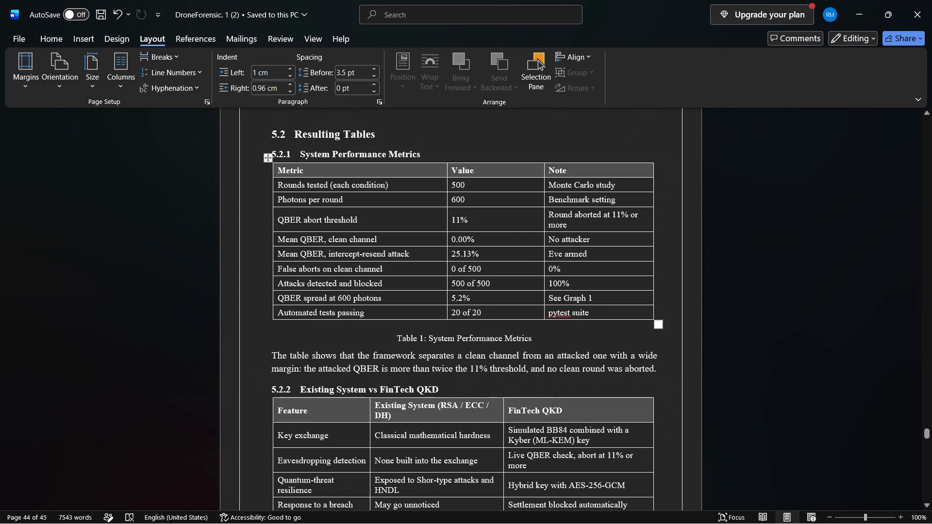
scroll(514, 301, down, 2)
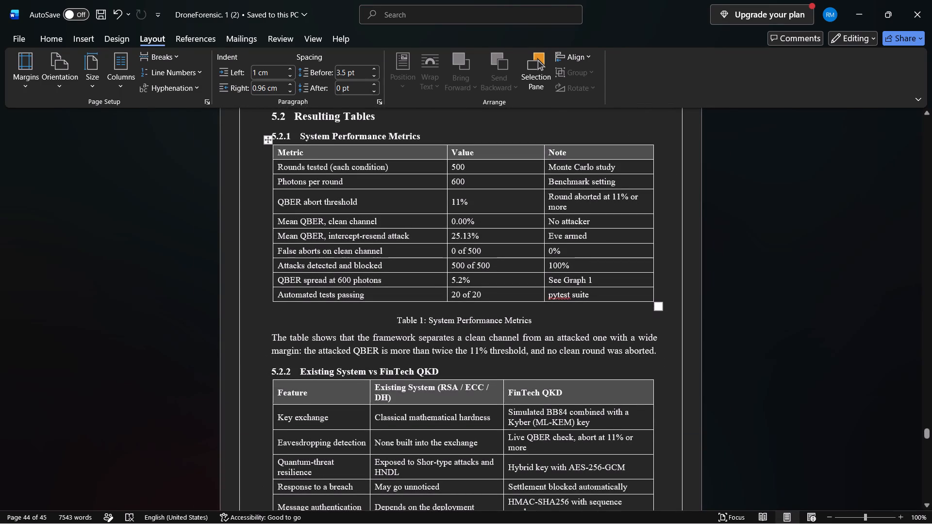
key(Print)
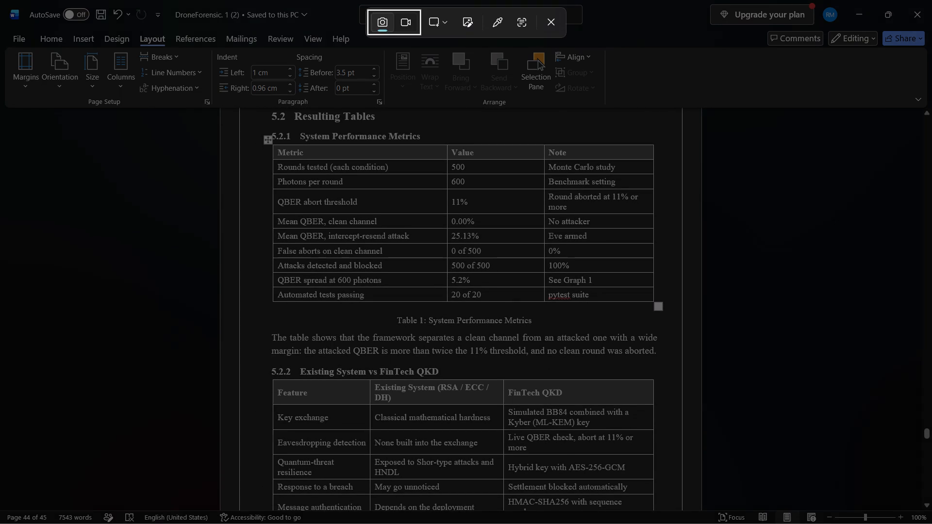
drag(266, 109, 399, 291)
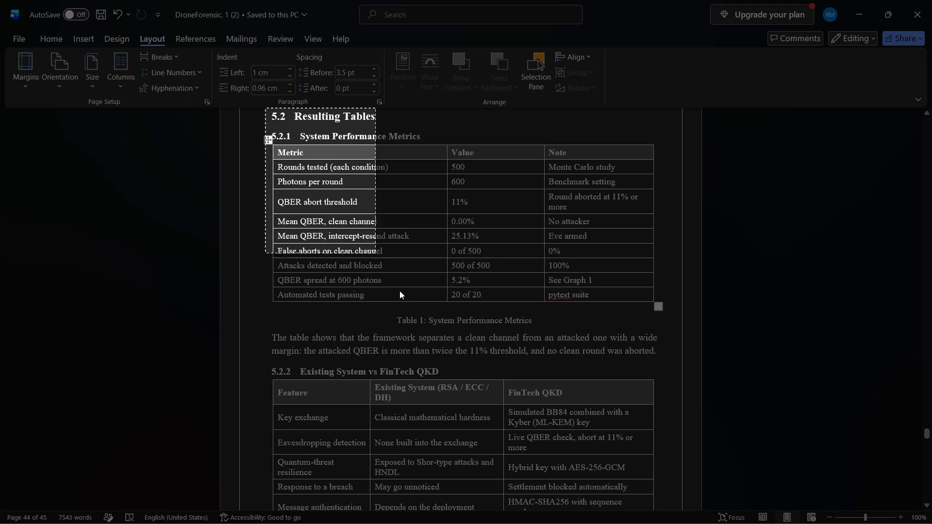
drag(399, 291, 538, 518)
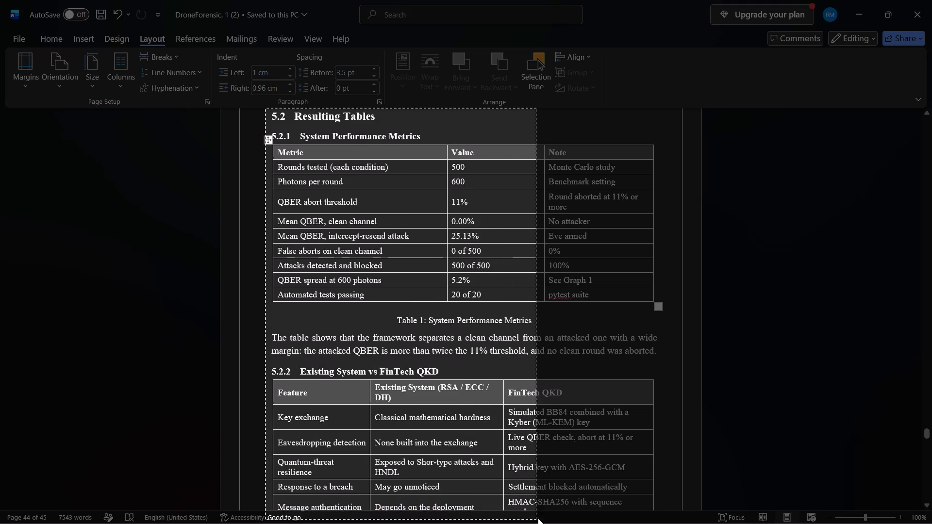
drag(538, 518, 604, 512)
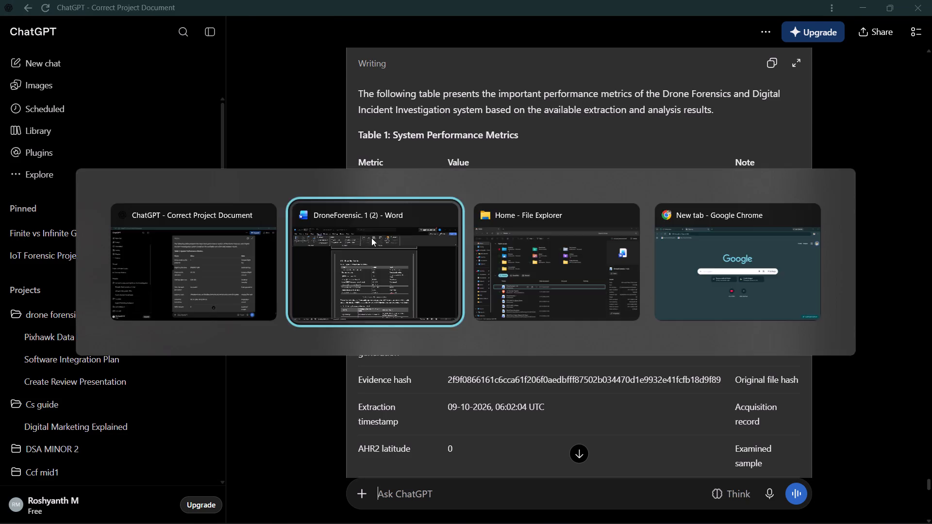
click(393, 241)
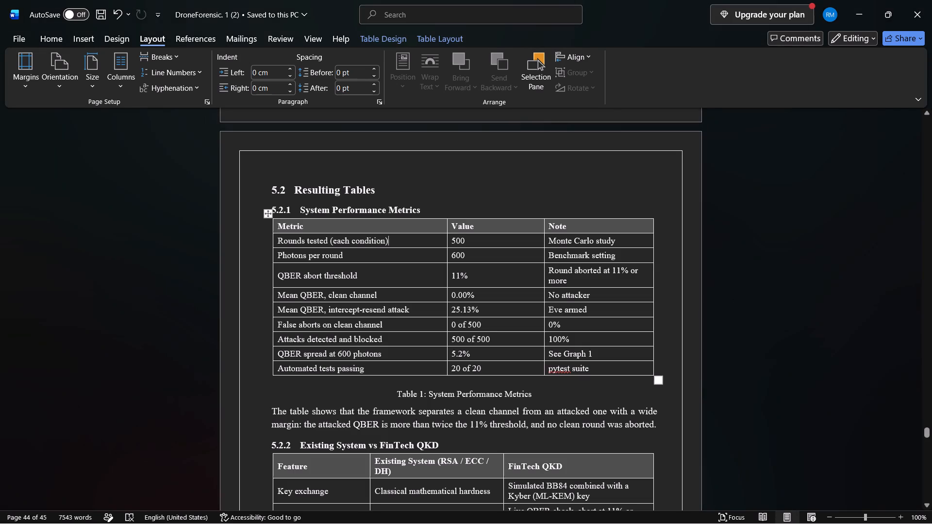
key(BackSpace)
key(BackSpace)
key(BackSpace)
key(BackSpace)
key(BackSpace)
key(BackSpace)
key(BackSpace)
key(BackSpace)
key(BackSpace)
key(BackSpace)
key(BackSpace)
key(BackSpace)
key(BackSpace)
key(BackSpace)
key(BackSpace)
key(BackSpace)
key(BackSpace)
key(BackSpace)
key(BackSpace)
key(BackSpace)
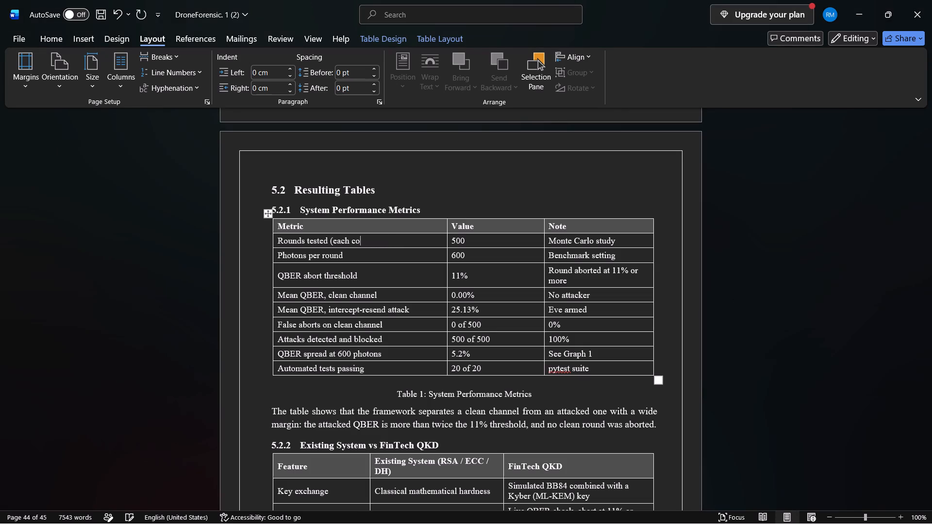
key(BackSpace)
key(BackSpace)
key(BackSpace)
key(BackSpace)
key(BackSpace)
key(BackSpace)
key(BackSpace)
key(BackSpace)
key(BackSpace)
key(BackSpace)
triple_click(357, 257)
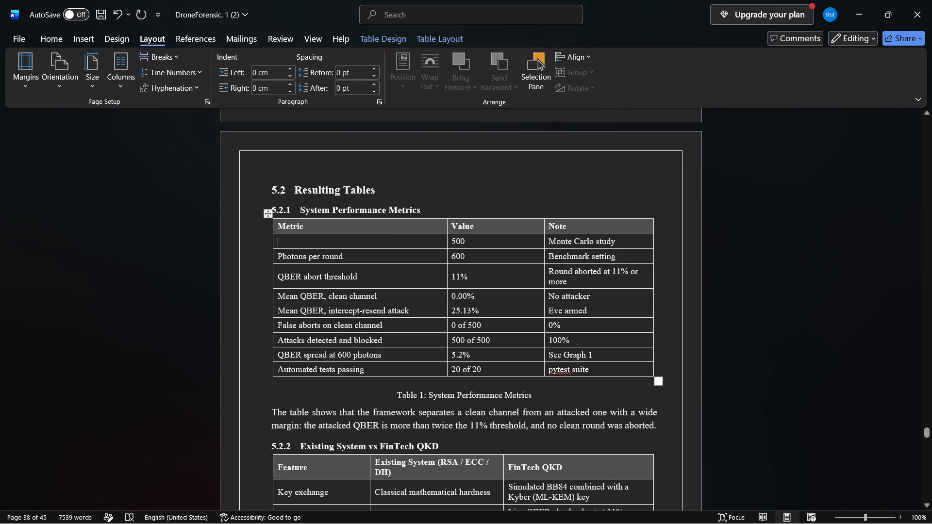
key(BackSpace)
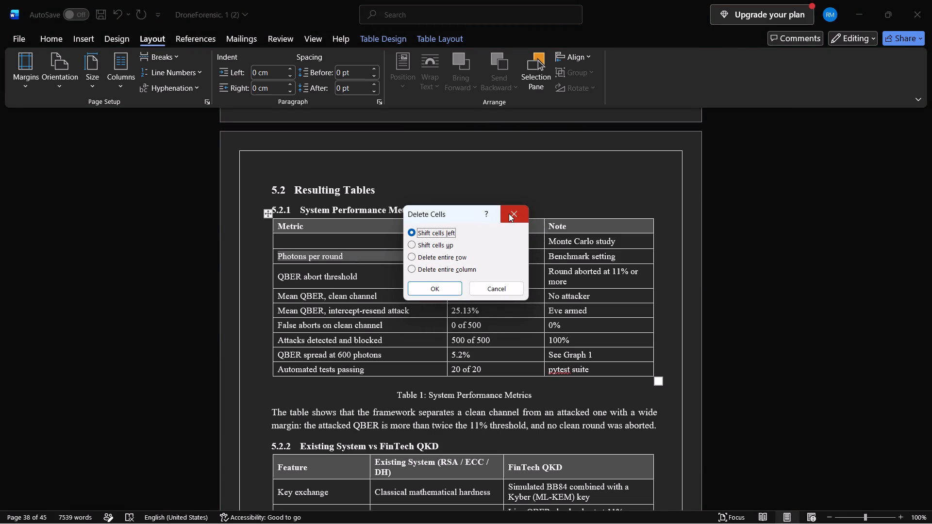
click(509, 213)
Clear the "Photons per round" text from the Metric column of the System Performance Metrics table.
click(343, 262)
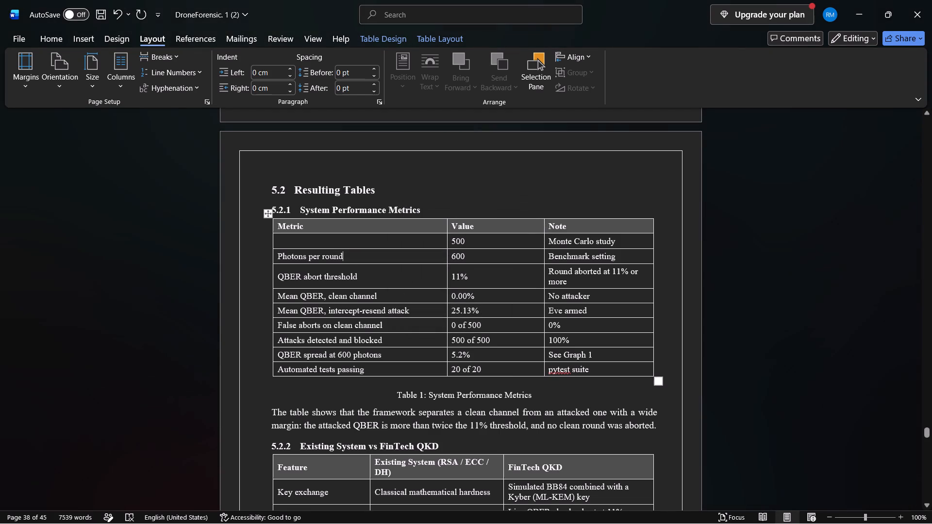
key(BackSpace)
key(BackSpace)
key(BackSpace)
key(BackSpace)
key(BackSpace)
key(BackSpace)
key(BackSpace)
key(BackSpace)
key(BackSpace)
key(BackSpace)
key(BackSpace)
key(BackSpace)
key(BackSpace)
key(BackSpace)
key(BackSpace)
key(BackSpace)
key(BackSpace)
key(BackSpace)
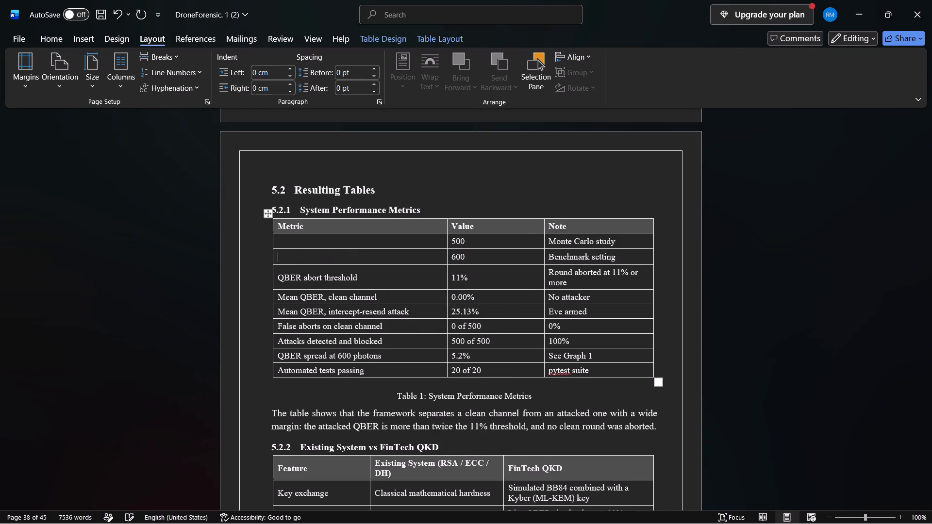
Clear the "QBER abort threshold" text from the Metric column of the System Performance Metrics table.
key(Down)
key(Right)
key(Right)
key(Right)
key(Right)
key(Right)
key(Right)
key(Right)
key(Right)
key(Right)
key(Right)
key(Right)
key(Right)
key(Right)
key(Right)
key(Right)
key(Right)
key(Right)
key(Right)
key(Right)
key(Right)
key(BackSpace)
key(BackSpace)
key(BackSpace)
key(BackSpace)
key(BackSpace)
key(BackSpace)
key(BackSpace)
key(BackSpace)
key(BackSpace)
key(BackSpace)
key(BackSpace)
key(BackSpace)
key(BackSpace)
key(BackSpace)
key(BackSpace)
key(BackSpace)
key(BackSpace)
key(BackSpace)
key(BackSpace)
key(BackSpace)
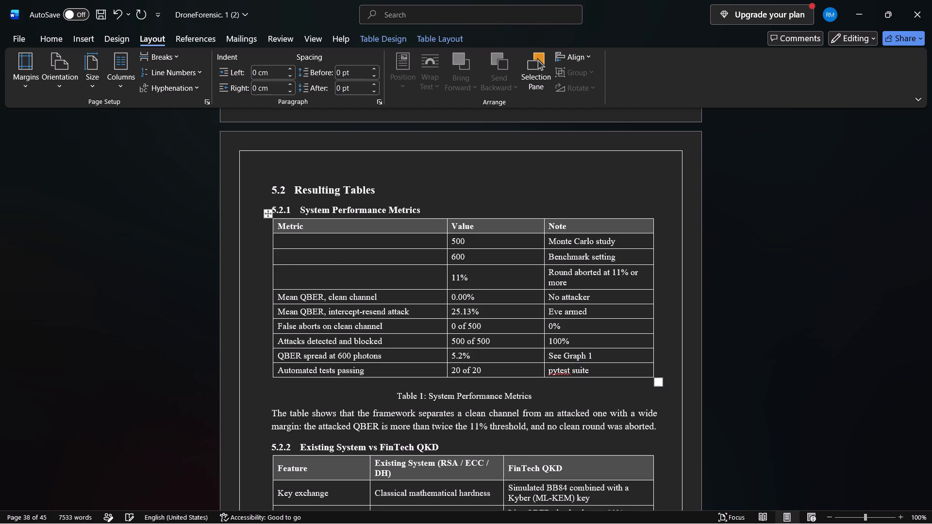
Clear the "Mean QBER, clean channel" text from the Metric column of the System Performance Metrics table.
key(Down)
key(Down)
key(Up)
key(Right)
key(Right)
key(Right)
key(Right)
key(Right)
key(Right)
key(Right)
key(Right)
key(Right)
key(Right)
key(Right)
key(Right)
key(Right)
key(Right)
key(Right)
key(Right)
key(Right)
key(Right)
key(Right)
key(Right)
key(Right)
key(Right)
key(Right)
key(Right)
key(BackSpace)
key(BackSpace)
key(BackSpace)
key(BackSpace)
key(BackSpace)
key(BackSpace)
key(BackSpace)
key(BackSpace)
key(BackSpace)
key(BackSpace)
key(BackSpace)
key(BackSpace)
key(BackSpace)
key(BackSpace)
key(BackSpace)
key(BackSpace)
key(BackSpace)
key(BackSpace)
key(BackSpace)
key(BackSpace)
key(BackSpace)
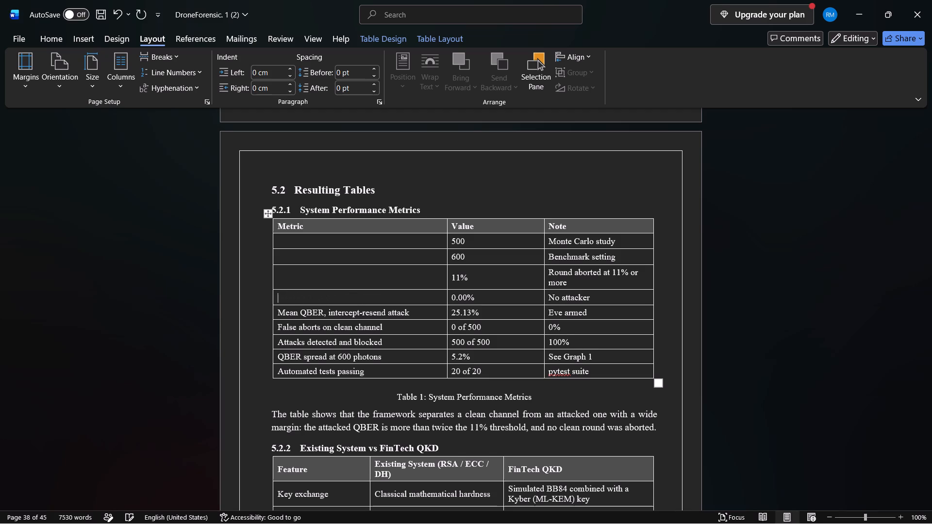
Clear the "Mean QBER, intercept-resend attack" text from the Metric column of the System Performance Metrics table.
key(Down)
key(Right)
key(Right)
key(Right)
key(Right)
key(Right)
key(Right)
key(Right)
key(Right)
key(Right)
key(Right)
key(Right)
key(Right)
key(Right)
key(Right)
key(Right)
key(Right)
key(Right)
key(Right)
key(Right)
key(Right)
key(Right)
key(BackSpace)
key(BackSpace)
key(BackSpace)
key(BackSpace)
key(BackSpace)
key(BackSpace)
key(BackSpace)
key(BackSpace)
key(BackSpace)
key(BackSpace)
key(BackSpace)
key(BackSpace)
key(BackSpace)
key(BackSpace)
key(BackSpace)
key(BackSpace)
key(BackSpace)
key(BackSpace)
key(BackSpace)
key(BackSpace)
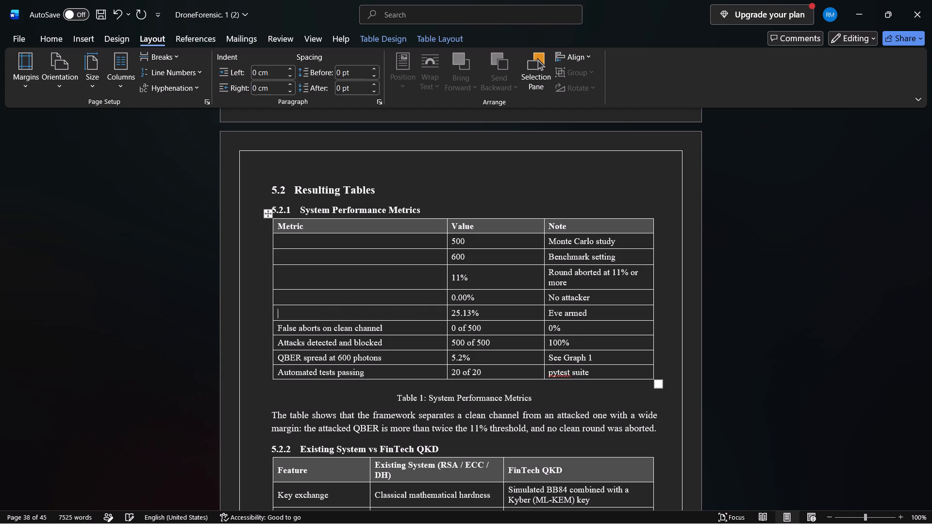
Clear the "False aborts on clean channel" text from the Metric column of the System Performance Metrics table.
key(Down)
key(Right)
key(Right)
key(Right)
key(Right)
key(Right)
key(Right)
key(Right)
key(Right)
key(Right)
key(Right)
key(Right)
key(Right)
key(Right)
key(Right)
key(Right)
key(Right)
key(Right)
key(Right)
key(Right)
key(Right)
key(Right)
key(BackSpace)
key(BackSpace)
key(BackSpace)
key(BackSpace)
key(BackSpace)
key(BackSpace)
key(BackSpace)
key(BackSpace)
key(BackSpace)
key(BackSpace)
key(BackSpace)
key(BackSpace)
key(BackSpace)
key(BackSpace)
key(BackSpace)
key(BackSpace)
key(BackSpace)
key(BackSpace)
key(BackSpace)
key(BackSpace)
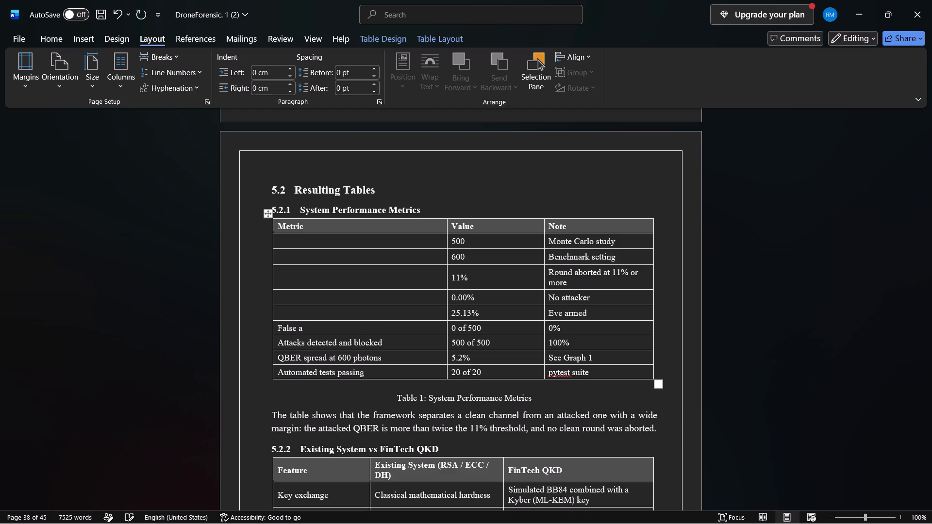
key(BackSpace)
key(BackSpace)
Clear the "Attacks detected and blocked" text from the Metric column of the System Performance Metrics table.
key(Down)
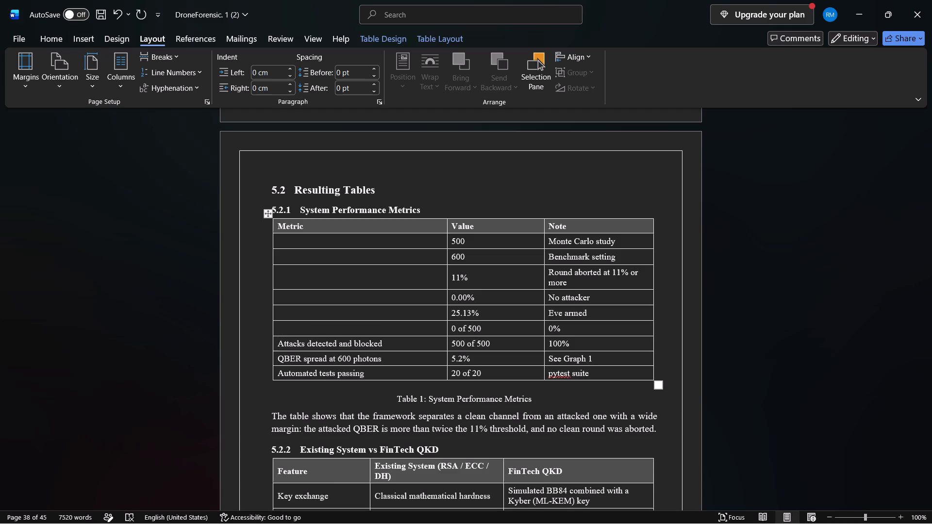
key(Right)
key(Right)
key(Right)
key(Right)
key(Right)
key(Right)
key(Right)
key(Right)
key(Right)
key(Right)
key(Right)
key(Right)
key(Right)
key(Right)
key(Right)
key(Right)
key(Right)
key(Right)
key(Right)
key(Right)
key(Right)
key(BackSpace)
key(BackSpace)
key(BackSpace)
key(BackSpace)
key(BackSpace)
key(BackSpace)
key(BackSpace)
key(BackSpace)
key(BackSpace)
key(BackSpace)
key(BackSpace)
key(BackSpace)
key(BackSpace)
key(BackSpace)
key(BackSpace)
key(BackSpace)
key(BackSpace)
key(BackSpace)
key(BackSpace)
key(BackSpace)
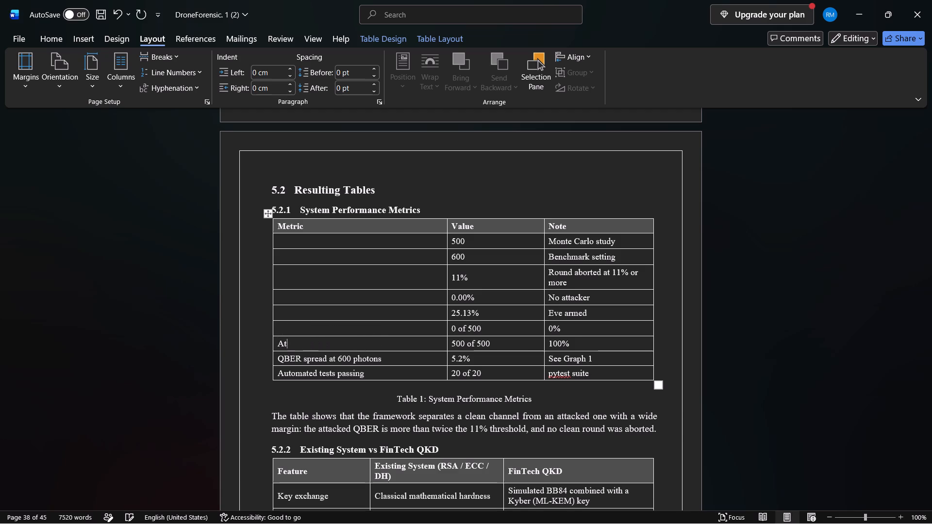
key(BackSpace)
key(BackSpace)
Clear the "QBER spread at 600 photons" text from the Metric column of the System Performance Metrics table.
key(Down)
key(Right)
key(Right)
key(Right)
key(Right)
key(Right)
key(Right)
key(Right)
key(Right)
key(Right)
key(Right)
key(Right)
key(Right)
key(Right)
key(Right)
key(Right)
key(Right)
key(Right)
key(Right)
key(Right)
key(Right)
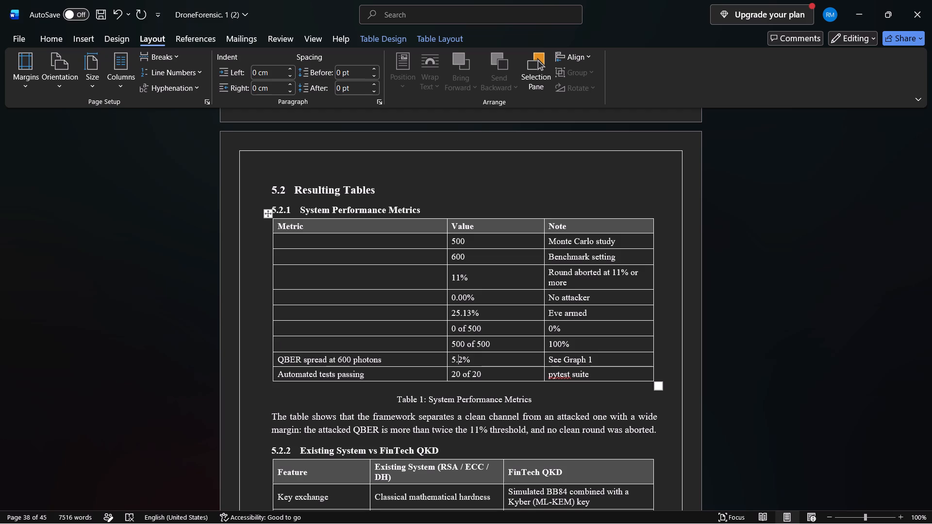
key(Left)
key(Left)
key(Left)
key(Left)
key(Right)
key(BackSpace)
key(BackSpace)
key(BackSpace)
key(BackSpace)
key(BackSpace)
key(BackSpace)
key(BackSpace)
key(BackSpace)
key(BackSpace)
key(BackSpace)
key(BackSpace)
key(BackSpace)
key(BackSpace)
key(BackSpace)
key(BackSpace)
key(BackSpace)
key(BackSpace)
key(BackSpace)
key(BackSpace)
key(BackSpace)
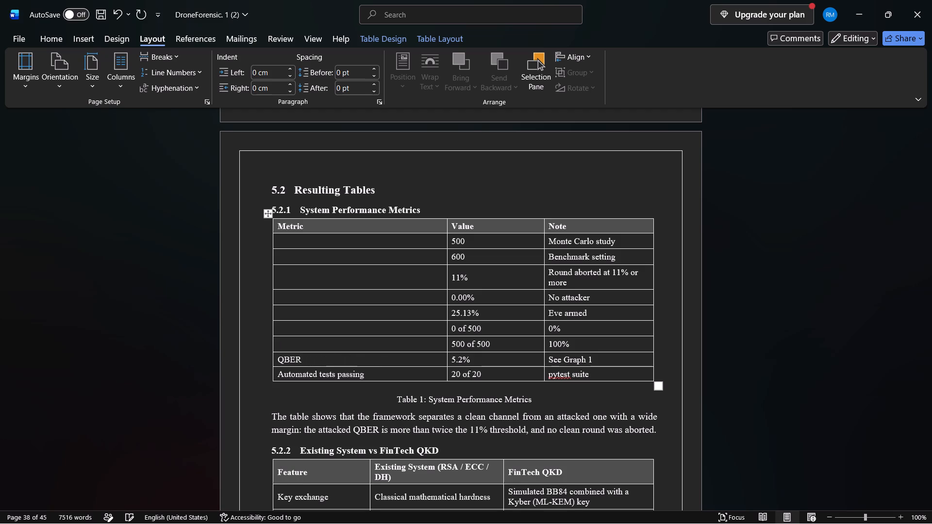
Clear the "Automated tests passing" text from the last row of the System Performance Metrics table's Metric column.
key(Down)
key(Right)
key(Right)
key(Right)
key(Right)
key(Right)
key(Right)
key(Right)
key(Right)
key(Right)
key(Right)
key(Right)
key(Right)
key(Right)
key(Right)
key(Right)
key(Right)
key(Right)
key(Right)
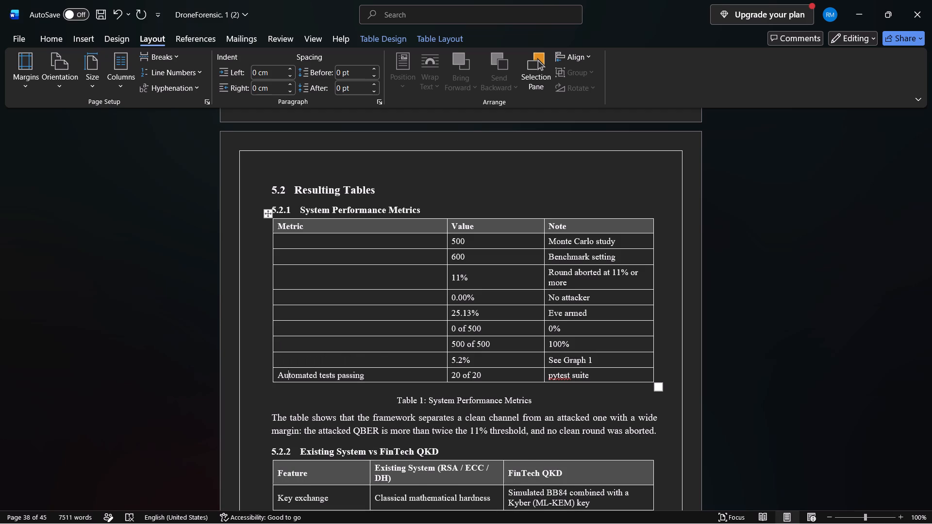
key(Right)
key(Right)
key(Right)
key(Right)
key(Right)
key(BackSpace)
key(BackSpace)
key(BackSpace)
key(BackSpace)
key(BackSpace)
key(BackSpace)
key(BackSpace)
key(BackSpace)
key(BackSpace)
key(BackSpace)
key(BackSpace)
key(BackSpace)
key(BackSpace)
key(BackSpace)
key(BackSpace)
key(BackSpace)
key(BackSpace)
key(BackSpace)
key(BackSpace)
key(BackSpace)
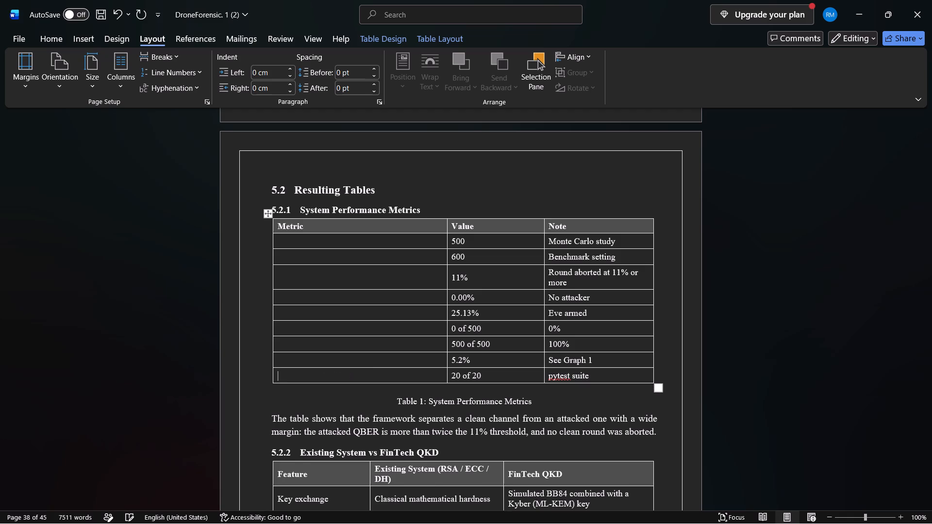
Clear the "20 of 20" entry from the last row of the System Performance Metrics table's Value column.
key(Right)
key(Right)
key(Right)
key(Right)
key(Right)
key(Right)
key(Right)
key(Right)
key(Right)
key(BackSpace)
key(BackSpace)
key(BackSpace)
key(BackSpace)
key(BackSpace)
key(BackSpace)
key(BackSpace)
key(BackSpace)
Clear the "pytest suite" text from the last row of the System Performance Metrics table's Note column.
key(Up)
key(Right)
key(Right)
key(Right)
key(Right)
key(Right)
key(Down)
key(Right)
key(Right)
key(Right)
key(Right)
key(Right)
key(Right)
key(Right)
key(Right)
key(Right)
key(Right)
key(Right)
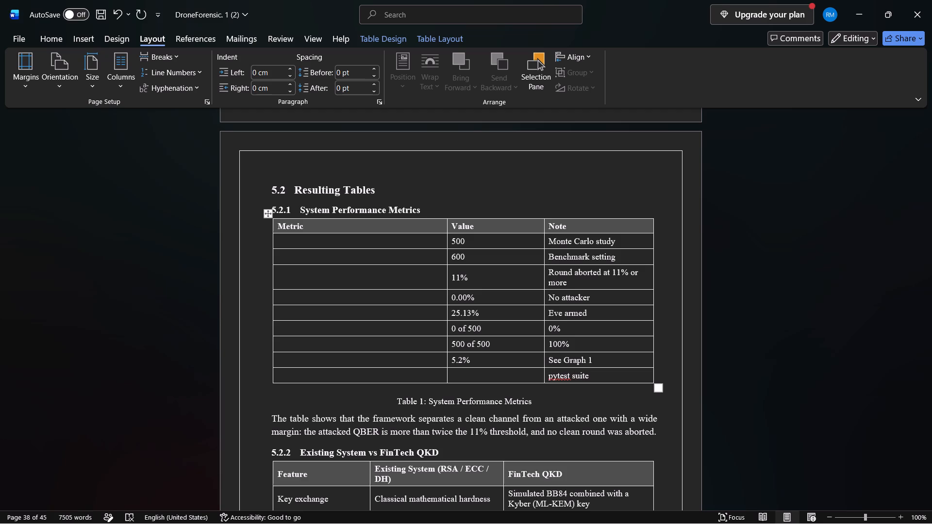
key(Right)
key(BackSpace)
key(BackSpace)
key(BackSpace)
key(BackSpace)
key(BackSpace)
key(BackSpace)
key(BackSpace)
key(BackSpace)
key(BackSpace)
key(BackSpace)
key(BackSpace)
key(BackSpace)
Clear the "See Graph 1" text from the Note column of the System Performance Metrics table.
key(Up)
key(Right)
key(Right)
key(Right)
key(Right)
key(Right)
key(Right)
key(Right)
key(Right)
key(Right)
key(Right)
key(Right)
key(BackSpace)
key(BackSpace)
key(BackSpace)
key(BackSpace)
key(BackSpace)
key(BackSpace)
key(BackSpace)
key(BackSpace)
key(BackSpace)
key(BackSpace)
key(BackSpace)
key(BackSpace)
key(BackSpace)
key(BackSpace)
key(BackSpace)
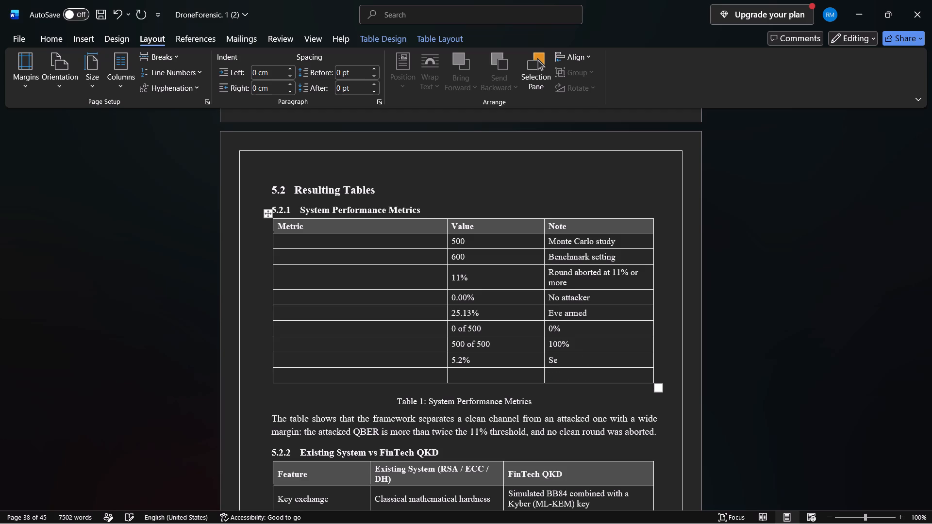
key(BackSpace)
Clear the "5.2%" entry from the Value column of the System Performance Metrics table.
key(Left)
key(BackSpace)
key(BackSpace)
key(BackSpace)
key(BackSpace)
Clear the "100%" entry from the Note column of the System Performance Metrics table's "500 of 500" row.
key(Up)
key(Right)
key(Right)
key(Right)
key(Right)
key(Right)
key(Right)
key(Right)
key(Right)
key(Right)
key(Right)
key(Right)
key(Right)
key(Right)
key(Right)
key(Right)
key(Right)
key(Right)
key(Right)
key(Right)
key(Right)
key(Left)
key(Left)
key(Left)
key(Left)
key(Left)
key(Left)
key(BackSpace)
key(BackSpace)
key(BackSpace)
key(BackSpace)
Clear the "500 of 500" entry from the Value column of the System Performance Metrics table.
key(Left)
text(\\\)
key(BackSpace)
key(BackSpace)
key(BackSpace)
key(BackSpace)
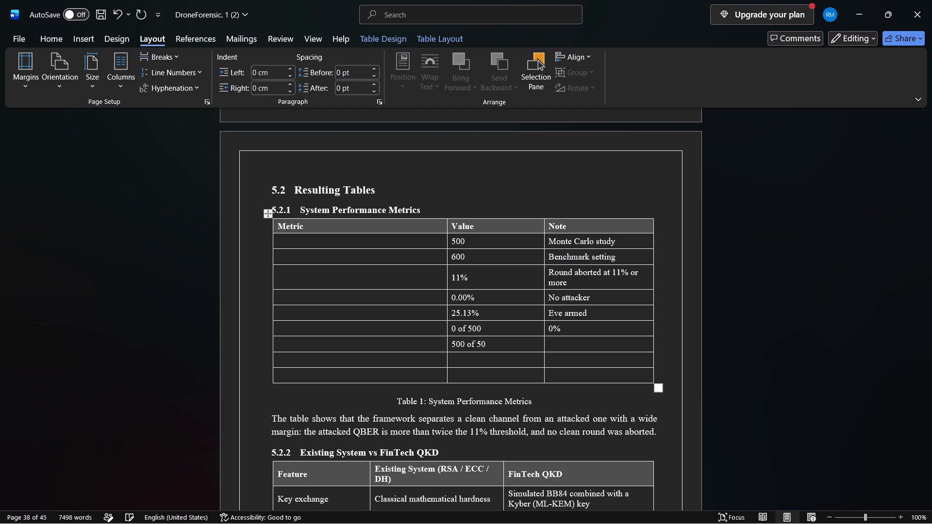
key(BackSpace)
key(BackSpace)
key(BackSpace)
key(BackSpace)
key(BackSpace)
key(BackSpace)
key(BackSpace)
key(BackSpace)
key(BackSpace)
Clear the "0%" entry from the Note column of the System Performance Metrics table's "0 of 500" row.
key(Up)
key(Right)
key(Right)
key(Right)
key(Right)
key(Right)
key(Right)
key(Right)
key(Right)
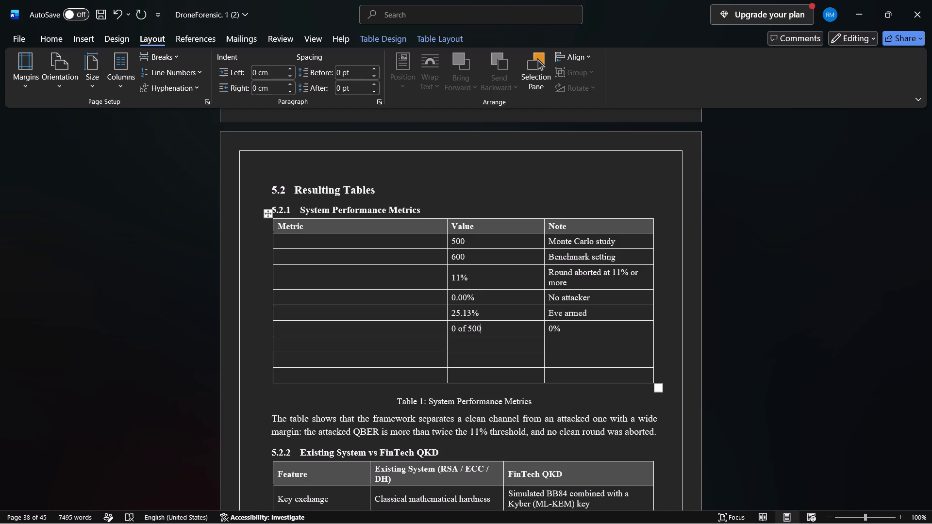
key(Right)
key(Right)
key(Right)
key(BackSpace)
key(BackSpace)
Clear the "0 of 500" entry from the Value column of the System Performance Metrics table.
key(Left)
key(backslash)
key(BackSpace)
key(BackSpace)
key(BackSpace)
key(BackSpace)
key(BackSpace)
key(BackSpace)
key(BackSpace)
key(BackSpace)
key(BackSpace)
Clear the "Eve armed" entry from the Note column of the System Performance Metrics table's "25.13%" row.
key(Up)
key(Right)
key(Right)
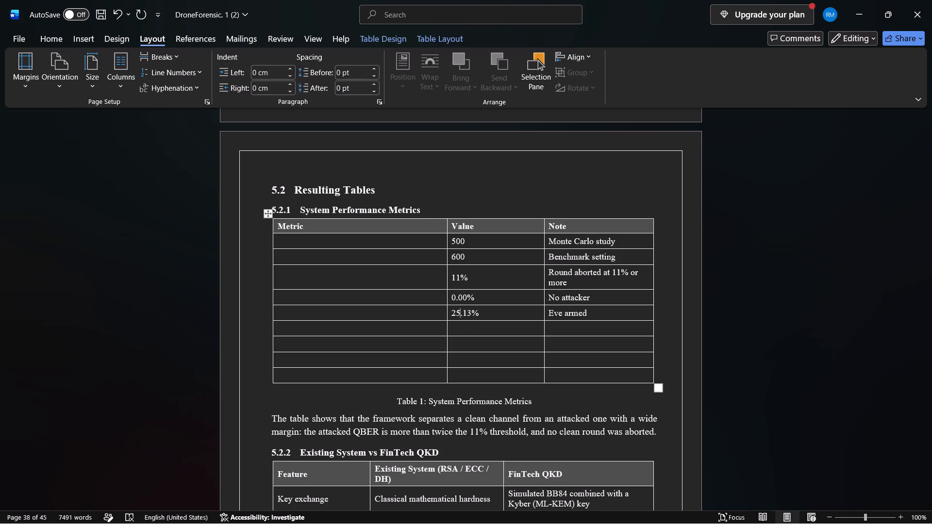
key(Right)
key(Right)
key(Right)
key(Right)
key(Right)
key(Right)
key(Right)
key(Right)
key(Right)
key(Right)
key(Right)
key(Right)
key(Right)
key(Right)
key(BackSpace)
key(BackSpace)
key(BackSpace)
key(BackSpace)
key(BackSpace)
key(BackSpace)
key(BackSpace)
key(BackSpace)
key(BackSpace)
Clear the "25.13%" entry from the Value column of the System Performance Metrics table.
key(Left)
key(backslash)
key(BackSpace)
key(BackSpace)
key(BackSpace)
key(BackSpace)
key(BackSpace)
key(BackSpace)
key(BackSpace)
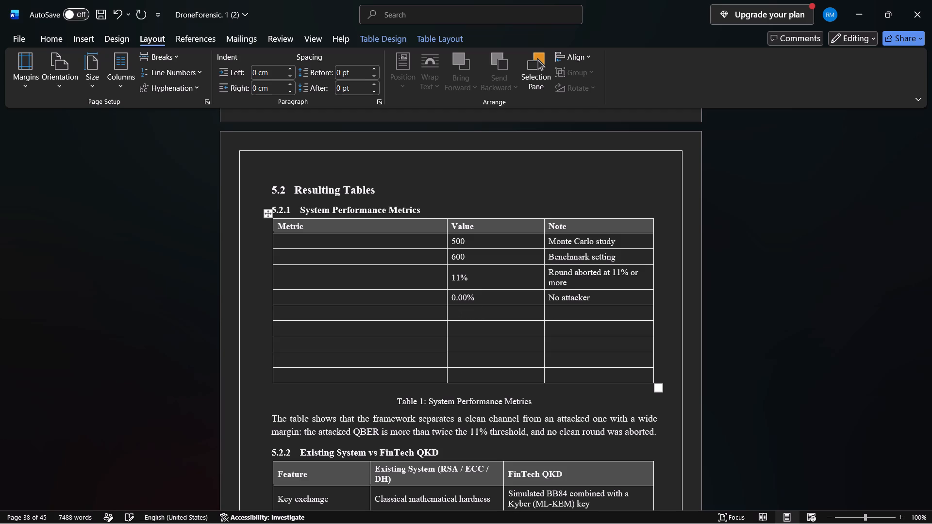
Clear the "No attacker" entry from the Note column of the System Performance Metrics table's "0.00%" row.
key(Up)
key(Right)
key(Right)
key(Right)
key(Right)
key(Right)
key(Right)
key(Right)
key(Right)
key(Right)
key(Right)
key(Right)
key(Right)
key(Right)
key(Right)
key(Right)
key(Right)
key(Right)
key(BackSpace)
key(BackSpace)
key(BackSpace)
key(BackSpace)
key(BackSpace)
key(BackSpace)
key(BackSpace)
key(BackSpace)
key(BackSpace)
key(BackSpace)
key(BackSpace)
Clear the "0.00%" entry from the Value column of the System Performance Metrics table.
key(Left)
key(BackSpace)
key(BackSpace)
key(BackSpace)
key(BackSpace)
key(BackSpace)
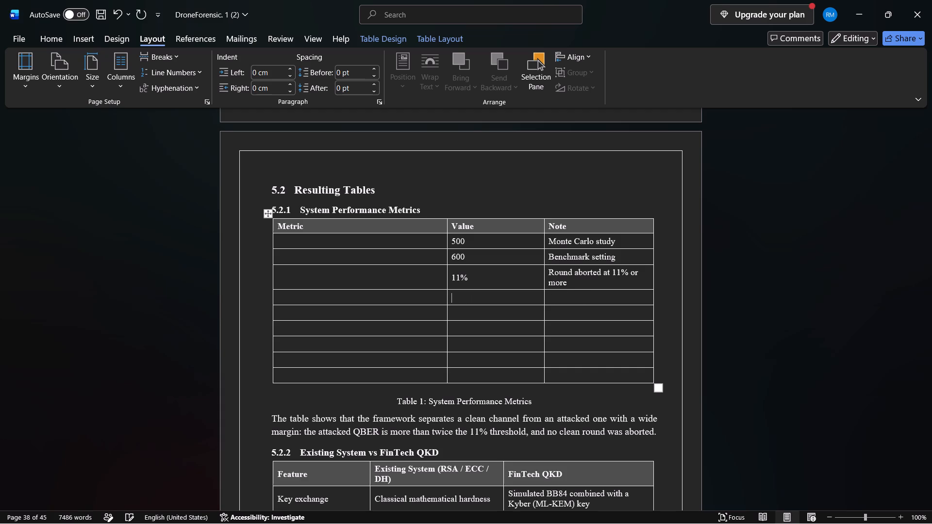
Clear the "Round aborted at 11% or more" entry from the Note column of the System Performance Metrics table's "11%" row.
key(Up)
key(Right)
key(Right)
key(Right)
key(Right)
key(Right)
key(Right)
key(Right)
key(Right)
key(Right)
key(Right)
key(Right)
key(Right)
key(Right)
key(Right)
key(Right)
key(Right)
key(Right)
key(Right)
key(Right)
key(Right)
key(Right)
key(Right)
key(Right)
key(Right)
key(Right)
key(Right)
key(Right)
key(Right)
key(Right)
key(Right)
key(Right)
key(Right)
key(BackSpace)
key(BackSpace)
key(BackSpace)
key(BackSpace)
key(BackSpace)
key(BackSpace)
key(BackSpace)
key(BackSpace)
key(BackSpace)
key(BackSpace)
key(BackSpace)
key(BackSpace)
key(BackSpace)
key(BackSpace)
key(BackSpace)
key(BackSpace)
key(BackSpace)
key(BackSpace)
key(BackSpace)
key(BackSpace)
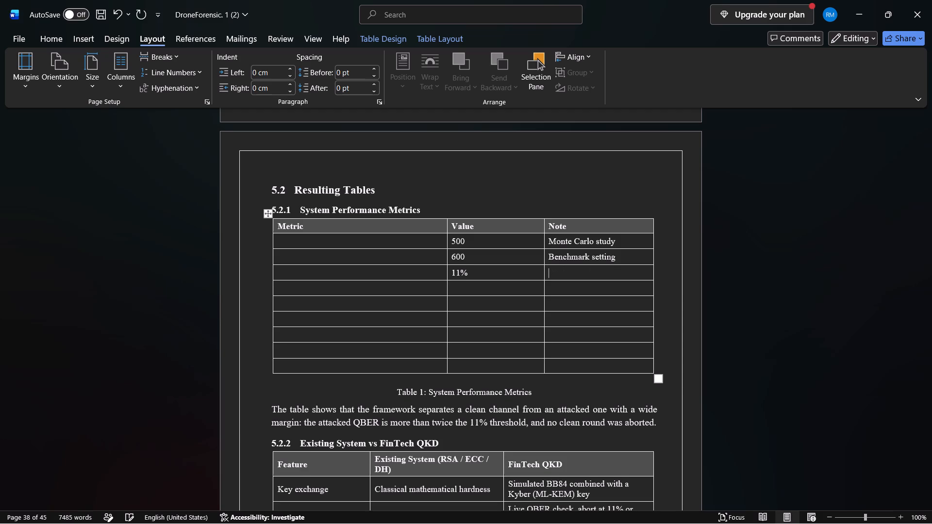
Clear the "11%" entry from the Value column of the System Performance Metrics table.
key(Left)
key(BackSpace)
key(BackSpace)
key(BackSpace)
Clear the "600" entry from the Value column of the System Performance Metrics table.
key(Up)
key(Right)
key(Right)
key(Right)
key(BackSpace)
key(BackSpace)
key(BackSpace)
Clear the "500" entry from the Value column of the System Performance Metrics table.
key(Up)
key(Right)
key(Right)
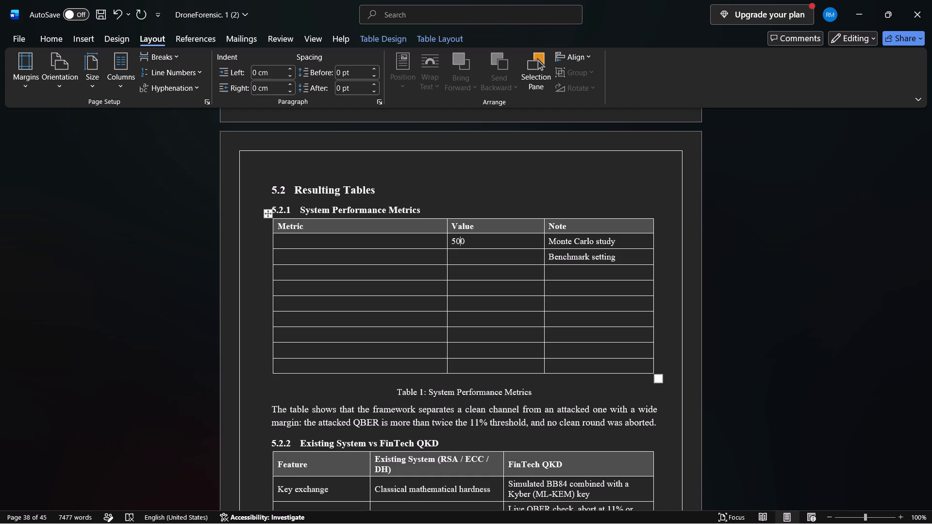
key(Right)
key(BackSpace)
key(BackSpace)
key(BackSpace)
Clear the "Monte Carlo study" entry from the Note column of the System Performance Metrics table.
key(Right)
key(Right)
key(Right)
key(Right)
key(Right)
key(Right)
key(Right)
key(Right)
key(Right)
key(Right)
key(Right)
key(Right)
key(Right)
key(Right)
key(Right)
key(Right)
key(Right)
key(Right)
key(BackSpace)
key(BackSpace)
key(BackSpace)
key(BackSpace)
key(BackSpace)
key(BackSpace)
key(BackSpace)
key(BackSpace)
key(BackSpace)
key(BackSpace)
key(BackSpace)
key(BackSpace)
key(BackSpace)
key(BackSpace)
key(BackSpace)
key(BackSpace)
key(BackSpace)
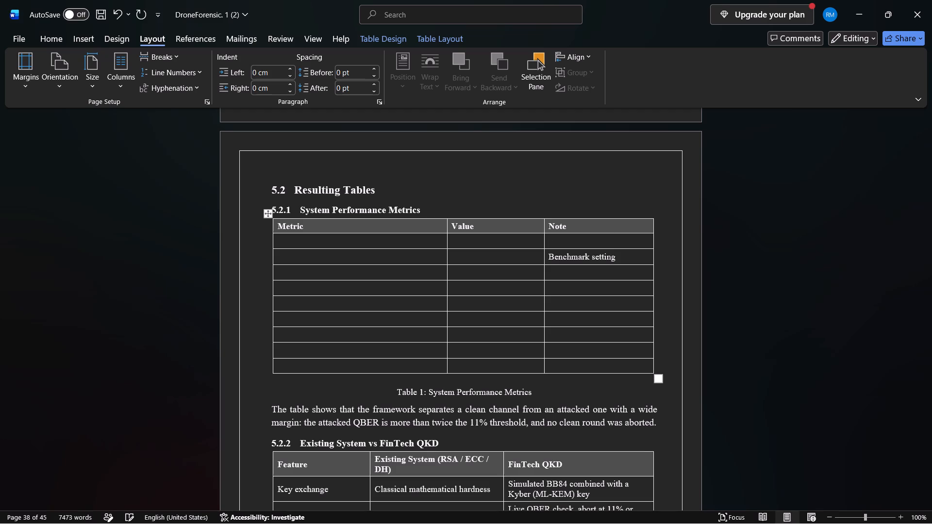
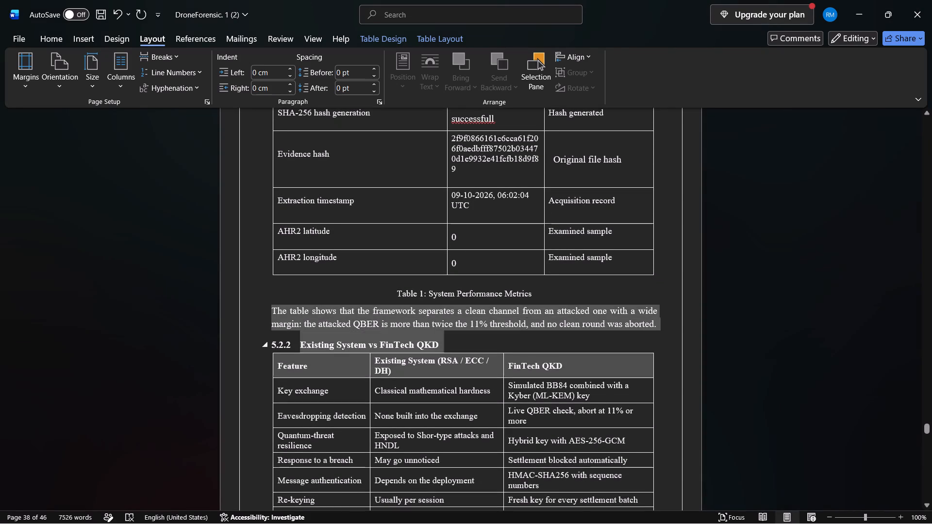
drag(499, 327, 673, 324)
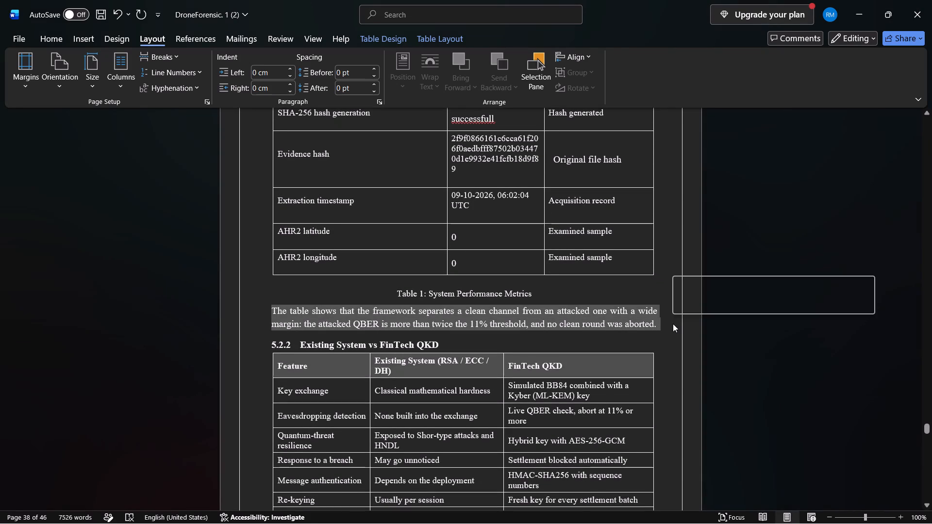
key(ctrl+v)
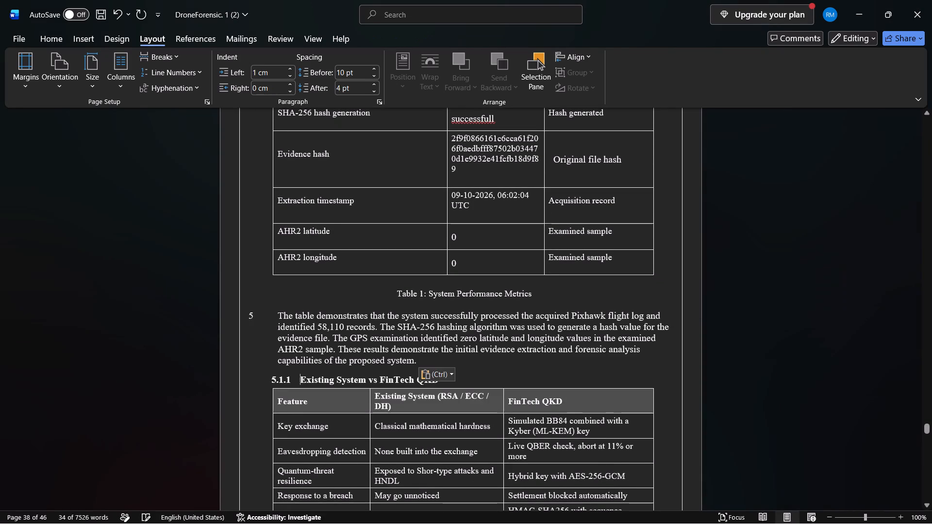
Clear the "Key exchange" text from the Feature column of the Existing System vs FinTech QKD table.
scroll(673, 324, down, 2)
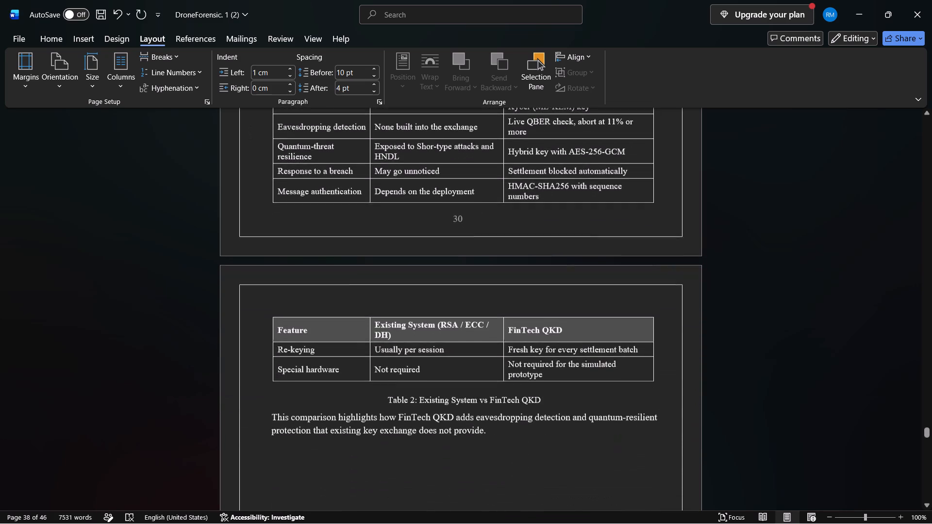
scroll(673, 324, up, 2)
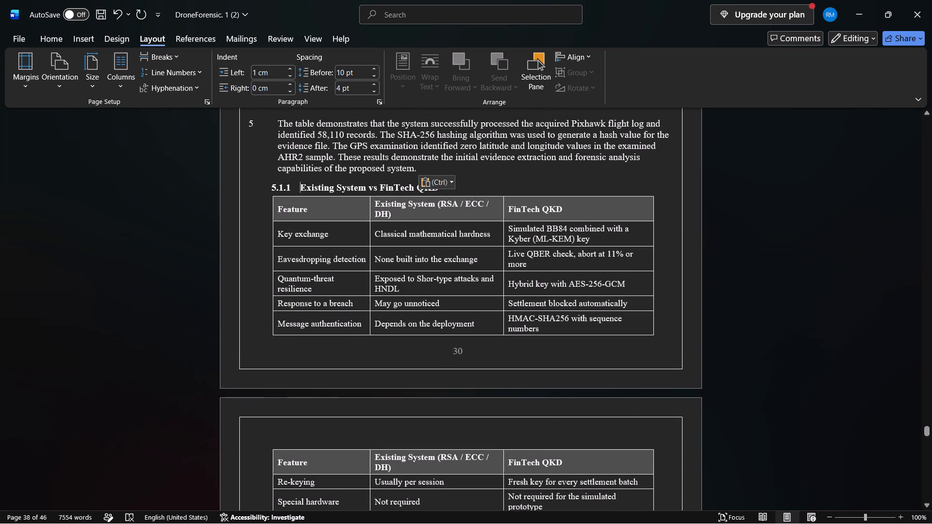
click(339, 235)
key(BackSpace)
key(BackSpace)
key(BackSpace)
key(BackSpace)
key(BackSpace)
key(BackSpace)
key(BackSpace)
key(BackSpace)
key(BackSpace)
key(BackSpace)
key(BackSpace)
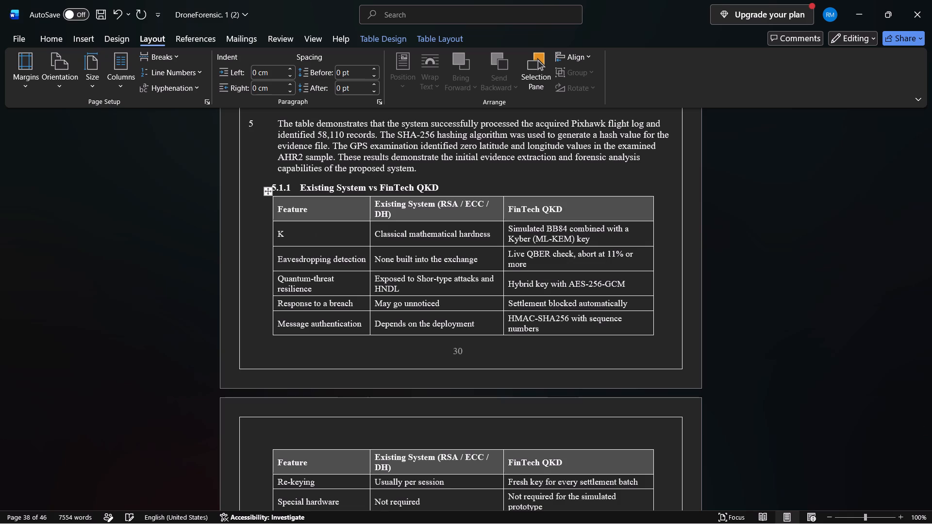
key(BackSpace)
Clear the "Eavesdropping detection" text from the Feature column of the Existing System vs FinTech QKD table.
key(Down)
key(Right)
key(Right)
key(Right)
key(Right)
key(Right)
key(Right)
key(Right)
key(Right)
key(Right)
key(Right)
key(Right)
key(Right)
key(Right)
key(Right)
key(Right)
key(Right)
key(Right)
key(Right)
key(Right)
key(Right)
key(Right)
key(Right)
key(BackSpace)
key(BackSpace)
key(BackSpace)
key(BackSpace)
key(BackSpace)
key(BackSpace)
key(BackSpace)
key(BackSpace)
key(BackSpace)
key(BackSpace)
key(BackSpace)
key(BackSpace)
key(BackSpace)
key(BackSpace)
key(BackSpace)
key(BackSpace)
key(BackSpace)
key(BackSpace)
key(BackSpace)
key(BackSpace)
Clear the "Quantum-threat resilience" text from the Feature column of the Existing System vs FinTech QKD table.
key(Down)
key(Right)
key(Right)
key(Right)
key(Right)
key(Right)
key(Right)
key(Right)
key(Right)
key(Right)
key(Right)
key(Right)
key(Right)
key(Right)
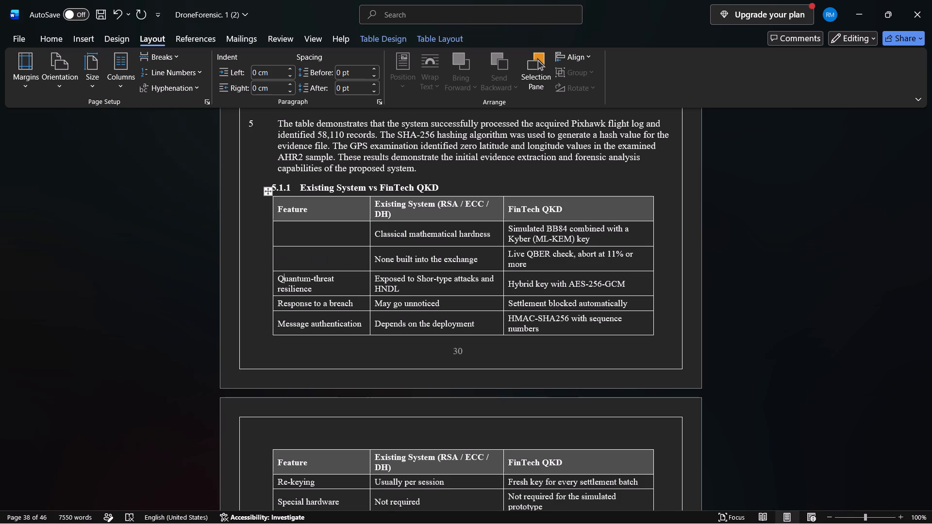
key(Right)
key(Right)
key(Right)
key(Right)
key(Right)
key(Right)
key(Right)
key(Right)
key(Right)
key(Right)
key(Right)
key(Right)
key(BackSpace)
key(BackSpace)
key(BackSpace)
key(BackSpace)
key(BackSpace)
key(BackSpace)
key(BackSpace)
key(BackSpace)
key(BackSpace)
key(BackSpace)
key(BackSpace)
key(BackSpace)
key(BackSpace)
key(BackSpace)
key(BackSpace)
key(BackSpace)
key(BackSpace)
key(BackSpace)
key(BackSpace)
key(BackSpace)
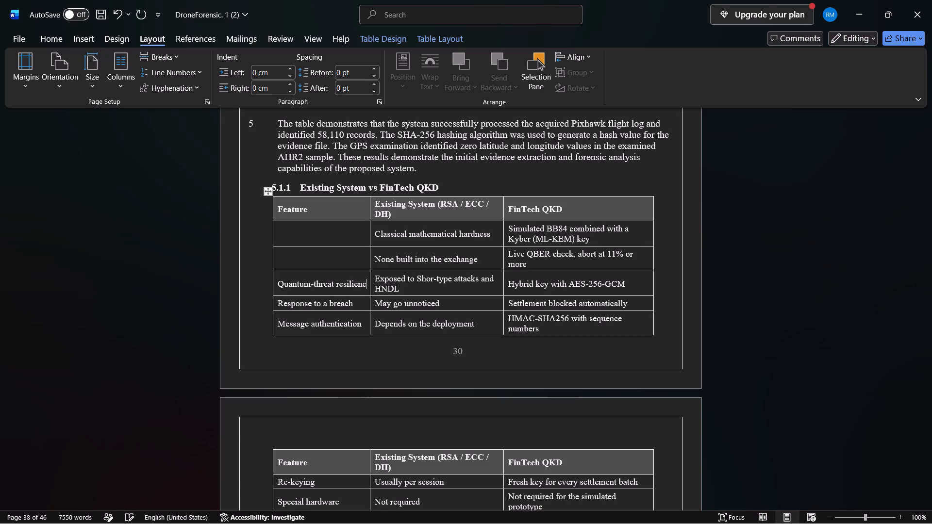
Clear the "Response to a breach" text from the Feature column of the Existing System vs FinTech QKD table.
key(Down)
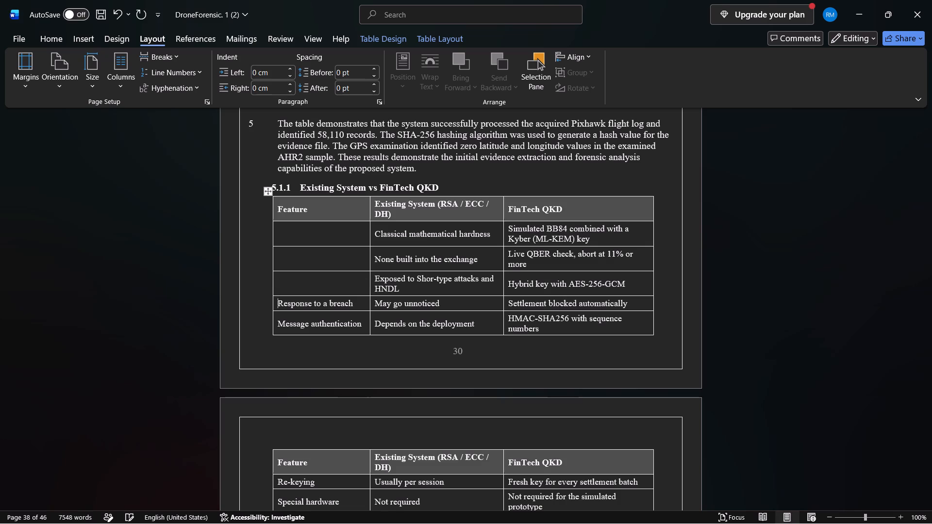
key(Right)
key(Right)
key(Right)
key(Right)
key(Right)
key(Right)
key(Right)
key(Right)
key(Right)
key(Right)
key(Right)
key(Right)
key(Right)
key(Right)
key(Right)
key(Right)
key(Right)
key(Right)
key(Right)
key(Right)
key(BackSpace)
key(BackSpace)
key(BackSpace)
key(BackSpace)
key(BackSpace)
key(BackSpace)
key(BackSpace)
key(BackSpace)
key(BackSpace)
key(BackSpace)
key(BackSpace)
key(BackSpace)
key(BackSpace)
key(BackSpace)
key(BackSpace)
key(BackSpace)
key(BackSpace)
key(BackSpace)
key(BackSpace)
key(BackSpace)
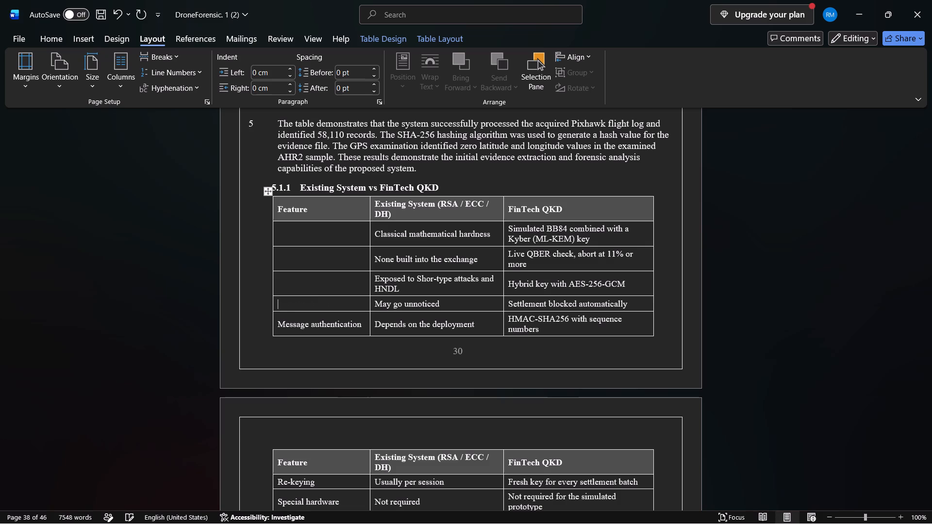
Clear the "Message authentication" text from the Feature column of the Existing System vs FinTech QKD table.
key(Down)
key(Right)
key(Right)
key(Right)
key(Right)
key(Right)
key(Right)
key(Right)
key(Right)
key(Right)
key(Right)
key(Right)
key(Right)
key(Right)
key(Right)
key(Right)
key(Right)
key(Right)
key(Right)
key(Right)
key(Right)
key(Right)
key(Right)
key(BackSpace)
key(BackSpace)
key(BackSpace)
key(BackSpace)
key(BackSpace)
key(BackSpace)
key(BackSpace)
key(BackSpace)
key(BackSpace)
key(BackSpace)
key(BackSpace)
key(BackSpace)
key(BackSpace)
key(BackSpace)
key(BackSpace)
key(BackSpace)
key(BackSpace)
key(BackSpace)
key(BackSpace)
key(BackSpace)
Clear the "Re-keying" text from the Feature column of the Existing System vs FinTech QKD table.
key(Down)
key(Down)
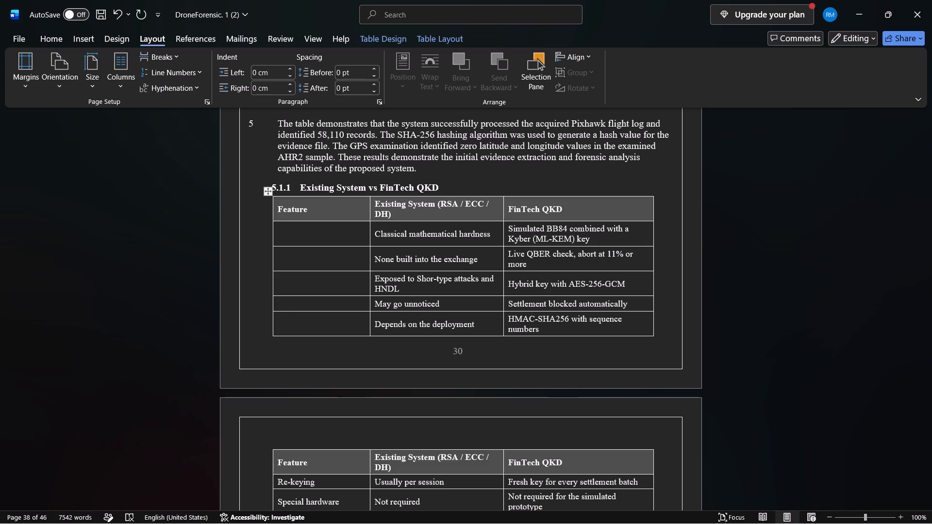
key(Up)
key(Right)
key(Right)
key(Right)
key(Right)
key(Right)
key(Right)
key(Right)
key(Right)
key(Right)
key(BackSpace)
key(BackSpace)
key(BackSpace)
key(BackSpace)
key(BackSpace)
key(BackSpace)
key(BackSpace)
key(BackSpace)
key(BackSpace)
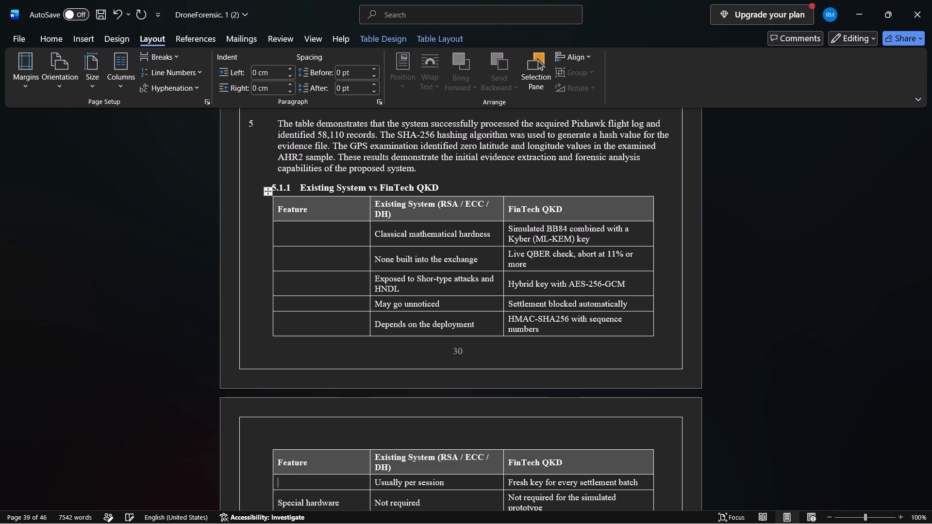
Clear the "Special hardware" text from the Feature column of the Existing System vs FinTech QKD table.
key(Down)
key(Right)
key(Right)
key(Right)
key(Right)
key(Right)
key(Right)
key(Right)
key(Right)
key(Right)
key(Right)
key(Right)
key(Right)
key(Right)
key(Right)
key(Right)
key(Right)
key(Right)
key(Right)
key(Down)
key(Down)
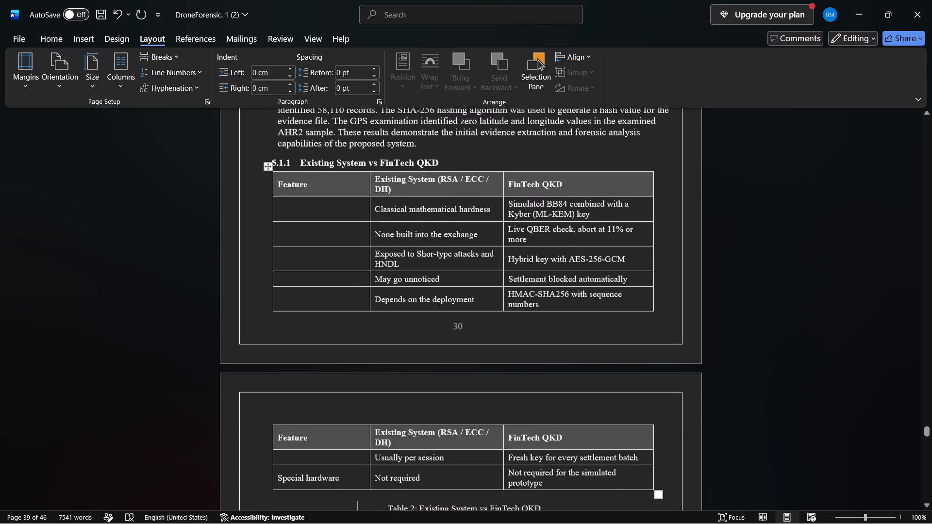
key(Up)
key(Up)
key(Up)
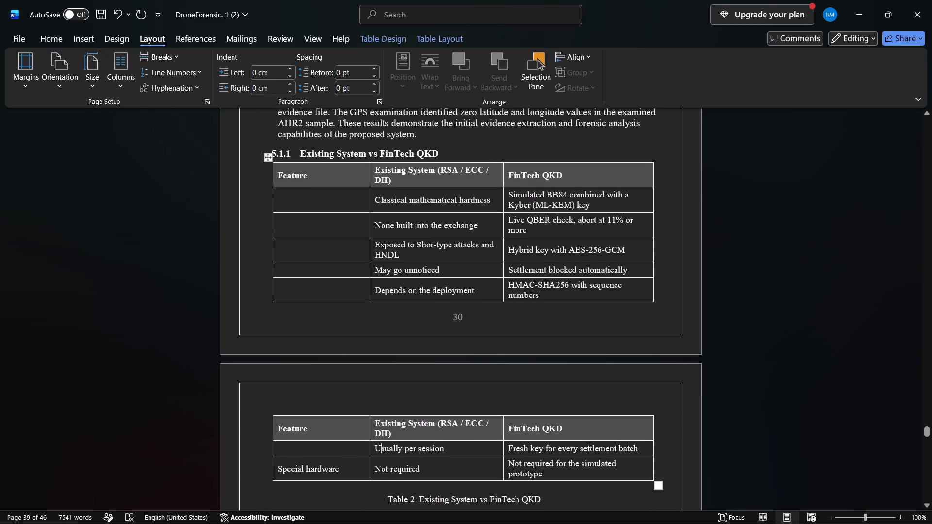
key(Down)
key(Left)
key(Left)
key(BackSpace)
key(BackSpace)
key(BackSpace)
key(BackSpace)
key(BackSpace)
key(BackSpace)
key(BackSpace)
key(BackSpace)
key(BackSpace)
key(BackSpace)
key(BackSpace)
key(BackSpace)
key(BackSpace)
key(BackSpace)
key(BackSpace)
key(BackSpace)
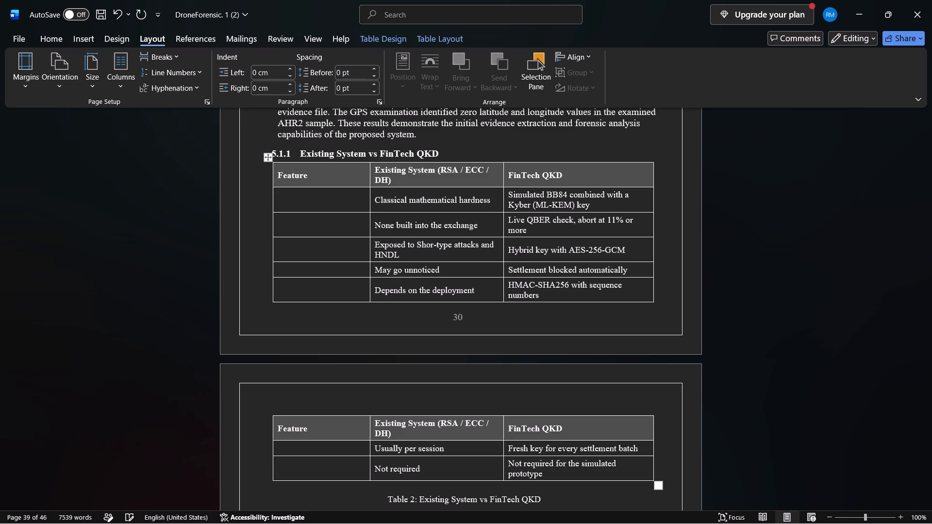
Clear the "Not required" text from the last row of the Existing System (RSA / ECC / DH) column.
key(Right)
key(Right)
key(Right)
key(Right)
key(Right)
key(Right)
key(Right)
key(Right)
key(Right)
key(Right)
key(Right)
key(Right)
key(Right)
key(BackSpace)
key(BackSpace)
key(BackSpace)
key(BackSpace)
key(BackSpace)
key(BackSpace)
key(BackSpace)
key(BackSpace)
key(BackSpace)
key(BackSpace)
key(BackSpace)
key(BackSpace)
key(BackSpace)
key(BackSpace)
Clear the "Usually per session" text from the Existing System (RSA / ECC / DH) column of the comparison table.
key(Up)
key(Right)
key(Right)
key(Right)
key(Right)
key(Right)
key(Right)
key(Right)
key(Right)
key(Right)
key(Right)
key(Right)
key(Right)
key(Right)
key(Right)
key(Right)
key(Right)
key(Right)
key(Right)
key(Right)
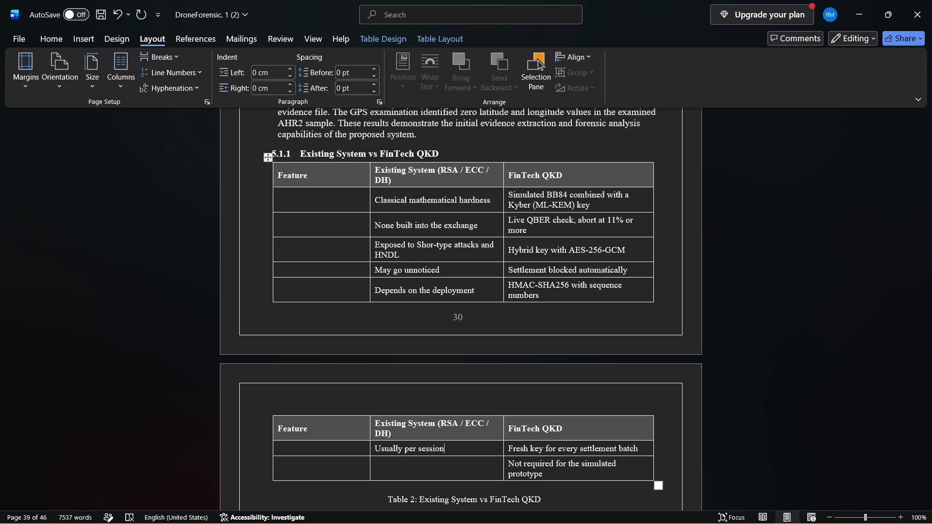
key(BackSpace)
key(BackSpace)
key(BackSpace)
key(BackSpace)
key(BackSpace)
key(BackSpace)
key(BackSpace)
key(BackSpace)
key(BackSpace)
key(BackSpace)
key(BackSpace)
key(BackSpace)
key(BackSpace)
key(BackSpace)
key(BackSpace)
key(BackSpace)
key(BackSpace)
key(BackSpace)
key(BackSpace)
key(BackSpace)
Clear the "Depends on the deployment" text from the Existing System (RSA / ECC / DH) column of the comparison table.
key(Up)
key(Right)
key(Right)
key(Right)
key(Right)
key(Right)
key(Right)
key(Right)
key(Right)
key(Right)
key(Right)
key(Right)
key(Right)
key(Right)
key(Right)
key(Right)
key(Right)
key(Right)
key(Right)
key(Right)
key(Right)
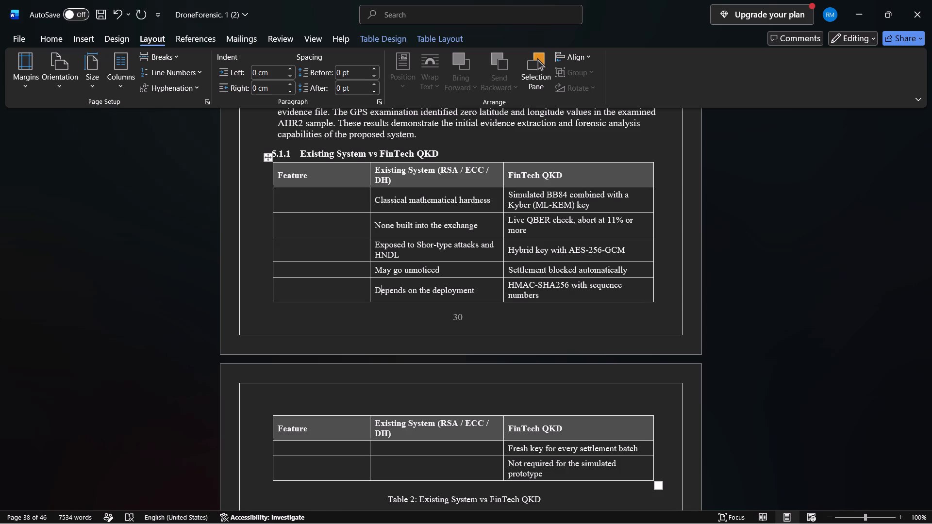
key(Right)
key(Right)
key(BackSpace)
key(BackSpace)
key(BackSpace)
key(BackSpace)
key(BackSpace)
key(BackSpace)
key(BackSpace)
key(BackSpace)
key(BackSpace)
key(BackSpace)
key(BackSpace)
key(BackSpace)
key(BackSpace)
key(BackSpace)
key(BackSpace)
key(BackSpace)
key(BackSpace)
key(BackSpace)
key(BackSpace)
key(BackSpace)
Clear the "May go unnoticed" text from the Existing System (RSA / ECC / DH) column of the comparison table.
key(Up)
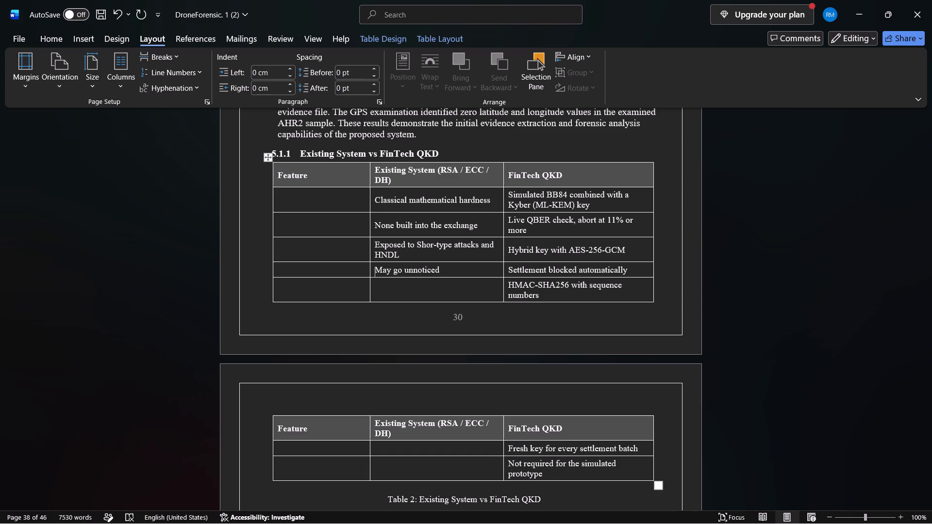
key(Right)
key(Right)
key(Right)
key(Right)
key(Right)
key(Right)
key(Right)
key(Right)
key(Right)
key(Right)
key(Right)
key(Right)
key(Right)
key(Right)
key(Right)
key(Right)
key(BackSpace)
key(BackSpace)
key(BackSpace)
key(BackSpace)
key(BackSpace)
key(BackSpace)
key(BackSpace)
key(BackSpace)
key(BackSpace)
key(BackSpace)
key(BackSpace)
key(BackSpace)
key(BackSpace)
key(BackSpace)
key(BackSpace)
key(BackSpace)
key(BackSpace)
Clear the "Exposed to Shor-type attacks and HNDL" text from the Existing System (RSA / ECC / DH) column of the comparison table.
key(Up)
key(Right)
key(Right)
key(Right)
key(Right)
key(BackSpace)
key(BackSpace)
key(BackSpace)
key(BackSpace)
key(BackSpace)
key(BackSpace)
key(BackSpace)
key(BackSpace)
key(BackSpace)
key(BackSpace)
key(BackSpace)
key(BackSpace)
key(BackSpace)
key(BackSpace)
key(BackSpace)
key(BackSpace)
key(BackSpace)
key(BackSpace)
key(BackSpace)
key(BackSpace)
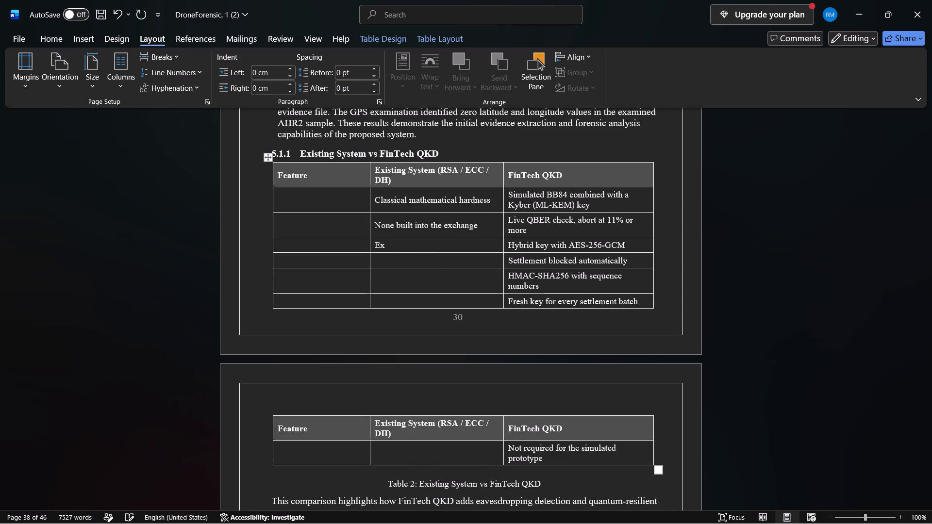
Clear the "None built into the exchange" text from the Existing System (RSA / ECC / DH) column of the comparison table.
key(Up)
key(Right)
key(Right)
key(Right)
key(Right)
key(Right)
key(Right)
key(Right)
key(Right)
key(Right)
key(Right)
key(Right)
key(Right)
key(Right)
key(Right)
key(Right)
key(Right)
key(Right)
key(Right)
key(Right)
key(Right)
key(Right)
key(BackSpace)
key(BackSpace)
key(BackSpace)
key(BackSpace)
key(BackSpace)
key(BackSpace)
key(BackSpace)
key(BackSpace)
key(BackSpace)
key(BackSpace)
key(BackSpace)
key(BackSpace)
key(BackSpace)
key(BackSpace)
key(BackSpace)
key(BackSpace)
key(BackSpace)
key(BackSpace)
key(BackSpace)
key(BackSpace)
Clear the "Classical mathematical hardness" text from the first body row of the Existing System (RSA / ECC / DH) column.
key(Up)
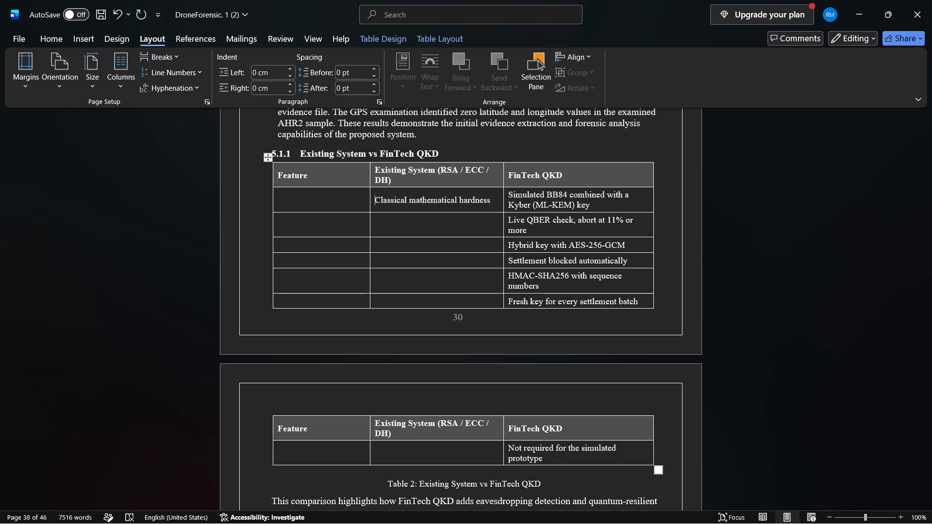
key(Right)
key(Right)
key(Right)
key(Right)
key(Right)
key(Right)
key(Right)
key(Right)
key(Right)
key(Right)
key(Right)
key(Right)
key(Right)
key(Right)
key(Right)
key(Right)
key(Right)
key(Right)
key(Right)
key(Right)
key(Right)
key(Right)
key(BackSpace)
key(BackSpace)
key(BackSpace)
key(BackSpace)
key(BackSpace)
key(BackSpace)
key(BackSpace)
key(BackSpace)
key(BackSpace)
key(BackSpace)
key(BackSpace)
key(BackSpace)
key(BackSpace)
key(BackSpace)
key(BackSpace)
key(BackSpace)
key(BackSpace)
key(BackSpace)
key(BackSpace)
key(BackSpace)
Clear the "Simulated BB84 combined with a Kyber (ML-KEM) key" text from the first body row of the FinTech QKD column.
key(Right)
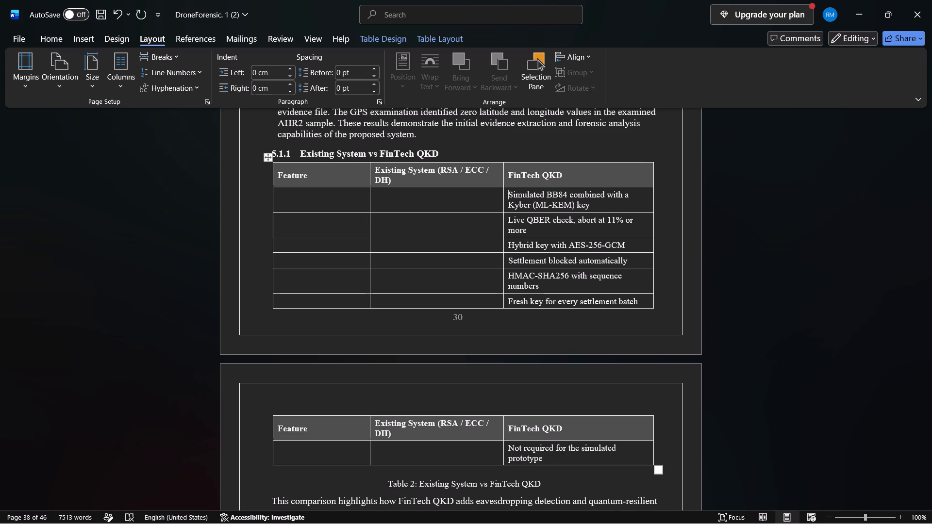
key(Right)
key(Right)
key(Right)
key(Right)
key(Right)
key(Right)
key(Right)
key(Right)
key(Right)
key(Right)
key(Right)
key(Right)
key(Right)
key(Right)
key(Right)
key(Right)
key(Right)
key(Right)
key(Right)
key(Right)
key(Right)
key(Right)
key(Right)
key(Right)
key(Right)
key(Right)
key(Right)
key(Right)
key(Right)
key(Right)
key(Right)
key(Right)
key(Right)
key(Right)
key(Right)
key(Right)
key(Right)
key(Right)
key(Right)
key(Right)
key(Right)
key(Right)
key(BackSpace)
key(BackSpace)
key(BackSpace)
key(BackSpace)
key(BackSpace)
key(BackSpace)
key(BackSpace)
key(BackSpace)
key(BackSpace)
key(BackSpace)
key(BackSpace)
key(BackSpace)
key(BackSpace)
key(BackSpace)
key(BackSpace)
key(BackSpace)
key(BackSpace)
key(BackSpace)
key(BackSpace)
key(BackSpace)
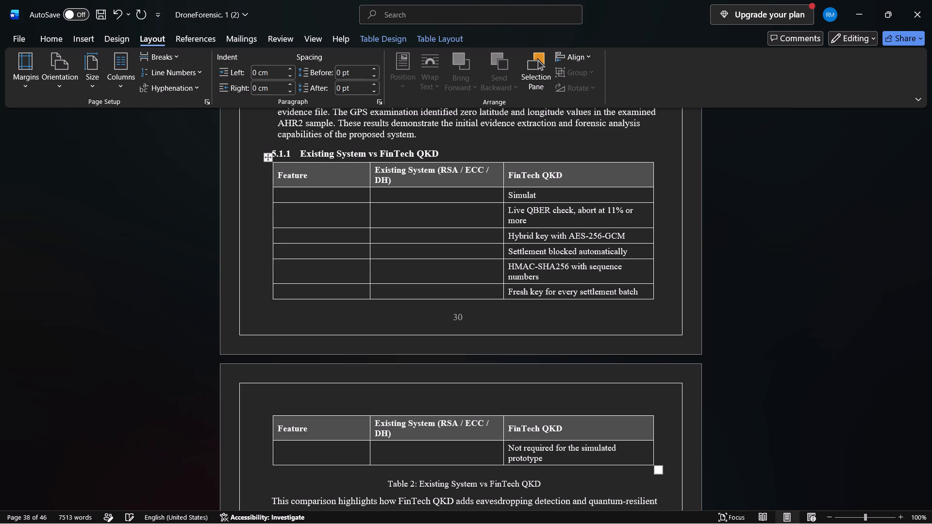
key(BackSpace)
key(BackSpace)
key(BackSpace)
key(BackSpace)
Clear the "FinTech QKD" header text from the last column of the comparison table.
click(569, 171)
key(BackSpace)
key(BackSpace)
key(BackSpace)
key(BackSpace)
key(BackSpace)
key(BackSpace)
key(BackSpace)
key(BackSpace)
key(BackSpace)
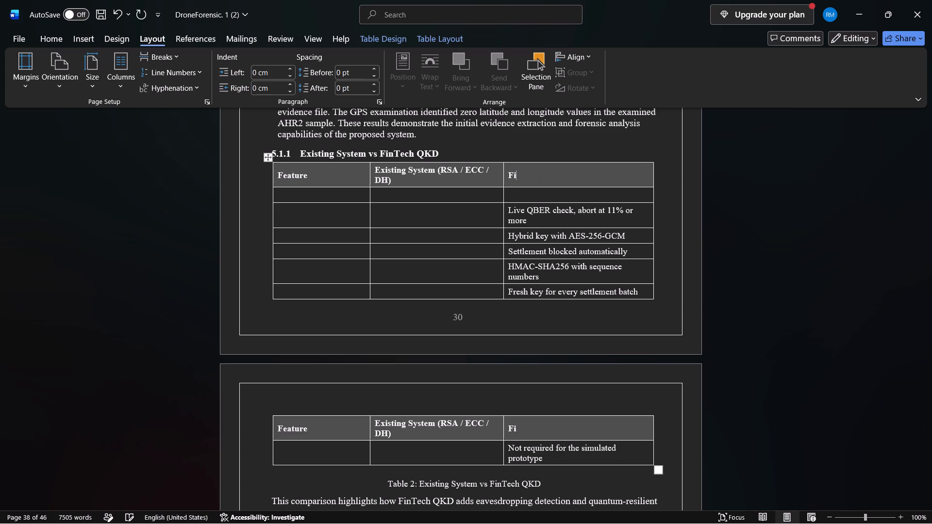
key(BackSpace)
key(BackSpace)
Clear the "Existing System (RSA / ECC / DH)" header text from the middle column of the comparison table.
click(499, 173)
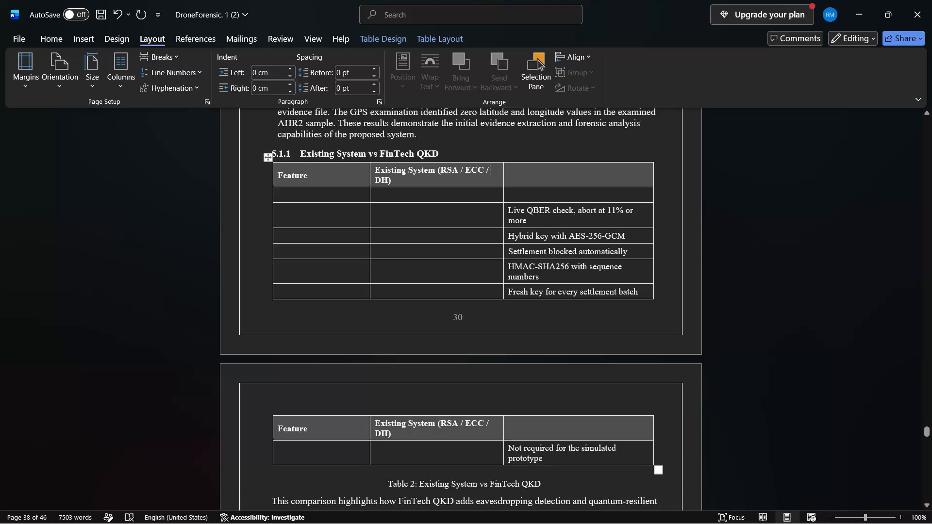
key(BackSpace)
key(BackSpace)
key(BackSpace)
key(BackSpace)
key(BackSpace)
key(BackSpace)
key(BackSpace)
key(BackSpace)
key(BackSpace)
key(BackSpace)
key(BackSpace)
key(BackSpace)
key(BackSpace)
key(BackSpace)
key(BackSpace)
key(BackSpace)
key(BackSpace)
key(BackSpace)
key(BackSpace)
key(BackSpace)
key(BackSpace)
key(BackSpace)
key(BackSpace)
key(BackSpace)
key(BackSpace)
key(BackSpace)
key(BackSpace)
key(BackSpace)
key(BackSpace)
key(BackSpace)
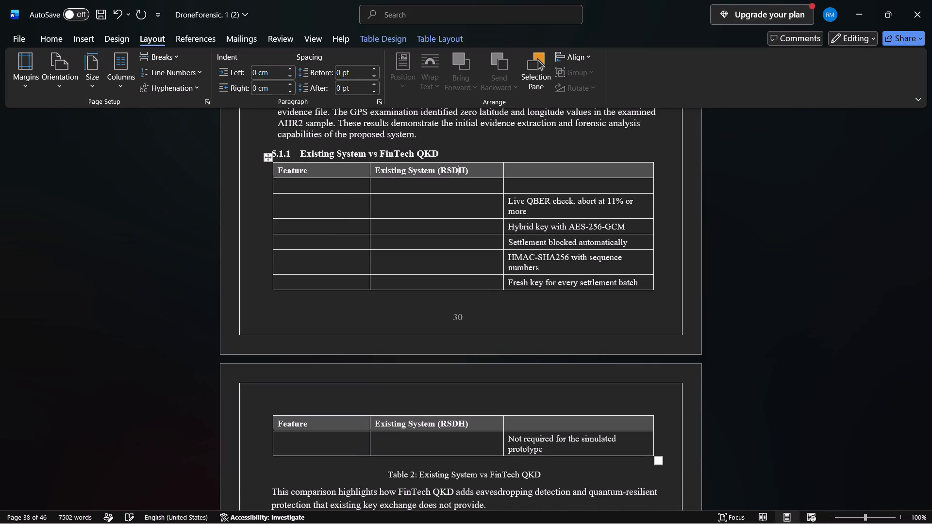
key(BackSpace)
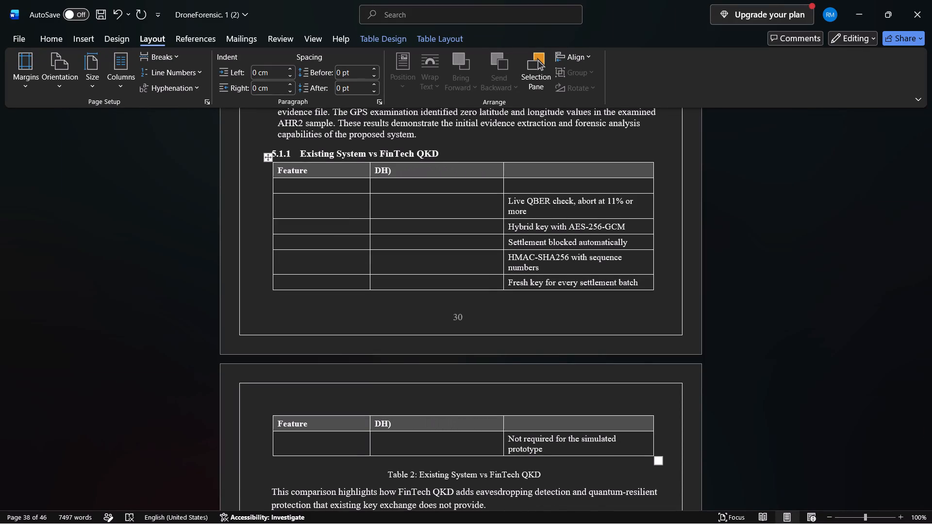
key(Right)
key(Right)
key(Right)
key(BackSpace)
key(BackSpace)
key(BackSpace)
Clear the "Live QBER check, abort at 11% or more" text from the last column of the comparison table.
click(570, 215)
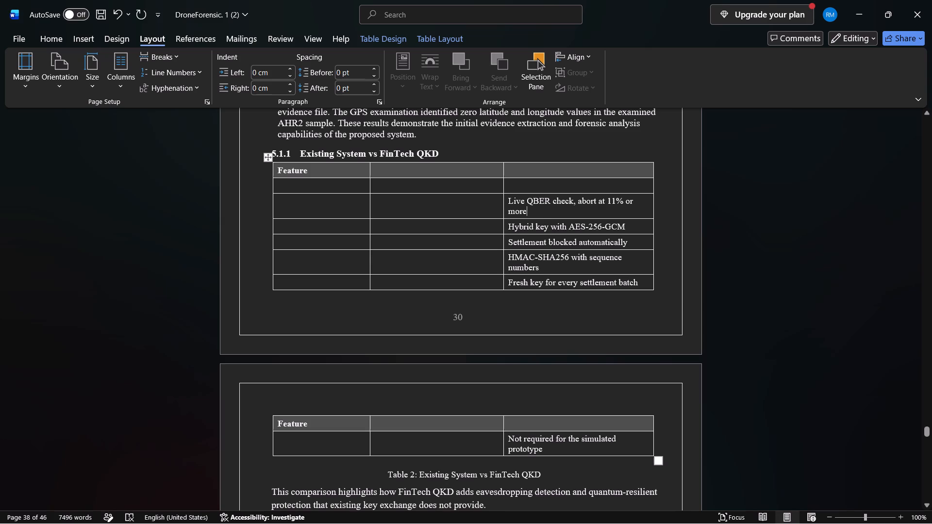
key(BackSpace)
key(BackSpace)
key(BackSpace)
key(BackSpace)
key(BackSpace)
key(BackSpace)
key(BackSpace)
key(BackSpace)
key(BackSpace)
key(BackSpace)
key(BackSpace)
key(BackSpace)
key(BackSpace)
key(BackSpace)
key(BackSpace)
key(BackSpace)
key(BackSpace)
key(BackSpace)
key(BackSpace)
key(BackSpace)
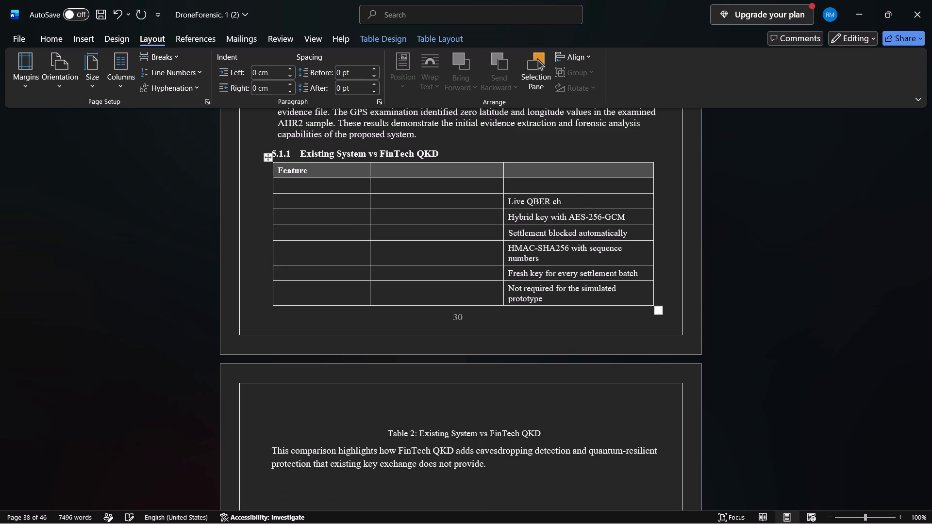
Clear the "Hybrid key with AES-256-GCM" text from the last column of the comparison table.
click(634, 216)
key(BackSpace)
key(BackSpace)
key(BackSpace)
key(BackSpace)
key(BackSpace)
key(BackSpace)
key(BackSpace)
key(BackSpace)
key(BackSpace)
key(BackSpace)
key(BackSpace)
key(BackSpace)
key(BackSpace)
key(BackSpace)
key(BackSpace)
key(BackSpace)
key(BackSpace)
key(BackSpace)
key(BackSpace)
key(BackSpace)
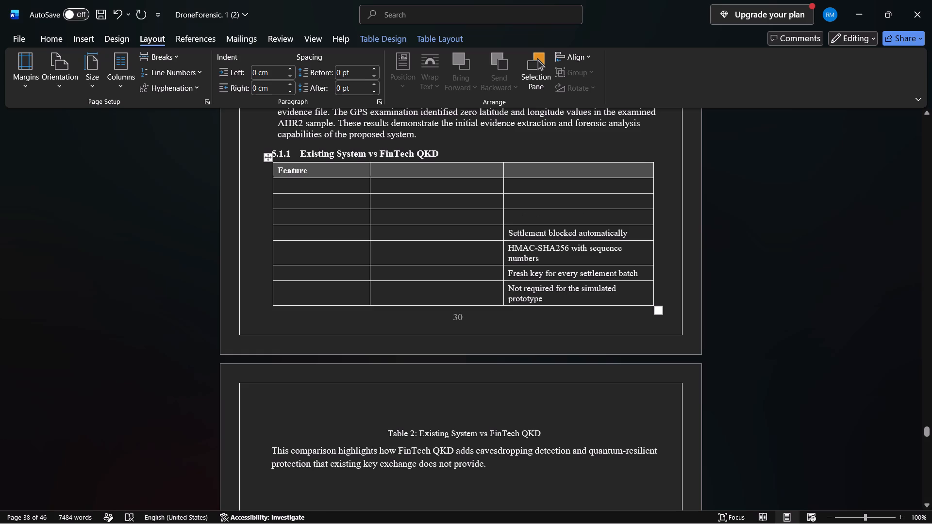
Clear the "Settlement blocked automatically" text from the last column of the comparison table.
click(641, 235)
key(BackSpace)
key(BackSpace)
key(BackSpace)
key(BackSpace)
key(BackSpace)
key(BackSpace)
key(BackSpace)
key(BackSpace)
key(BackSpace)
key(BackSpace)
key(BackSpace)
key(BackSpace)
key(BackSpace)
key(BackSpace)
key(BackSpace)
key(BackSpace)
key(BackSpace)
key(BackSpace)
key(BackSpace)
key(BackSpace)
Clear the "HMAC-SHA256 with sequence numbers" text from the last column of the comparison table.
click(619, 254)
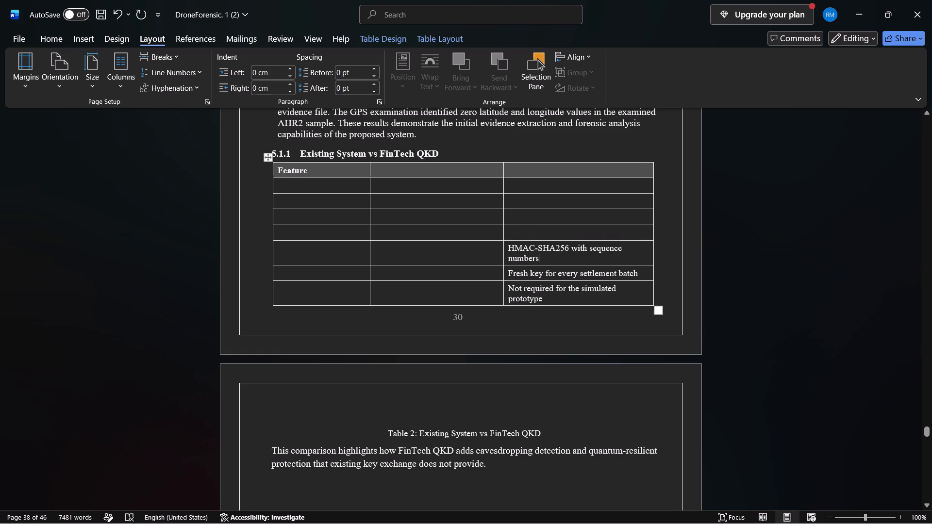
key(BackSpace)
key(BackSpace)
key(BackSpace)
key(BackSpace)
key(BackSpace)
key(BackSpace)
key(BackSpace)
key(BackSpace)
key(BackSpace)
key(BackSpace)
key(BackSpace)
key(BackSpace)
key(BackSpace)
key(BackSpace)
key(BackSpace)
key(BackSpace)
key(BackSpace)
key(BackSpace)
key(BackSpace)
key(BackSpace)
key(BackSpace)
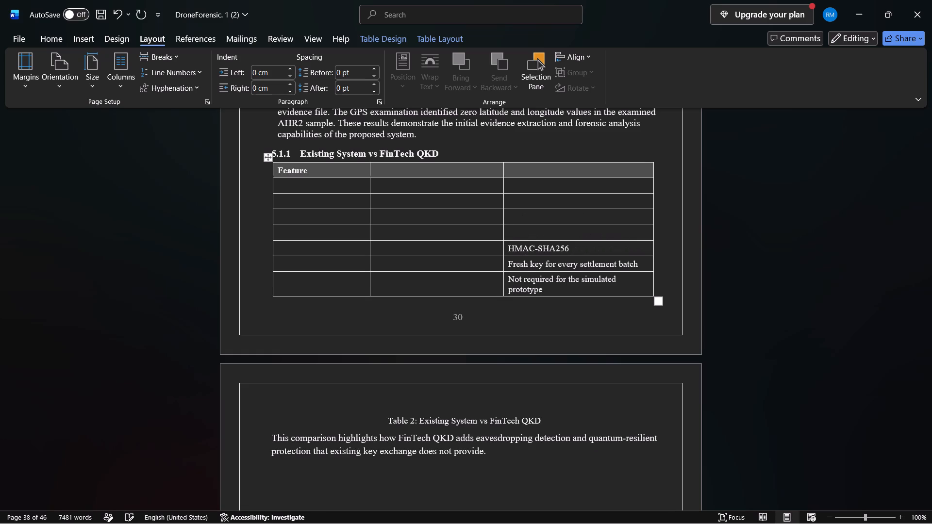
Clear the "Fresh key for every settlement batch" text from the last column of the comparison table.
click(641, 263)
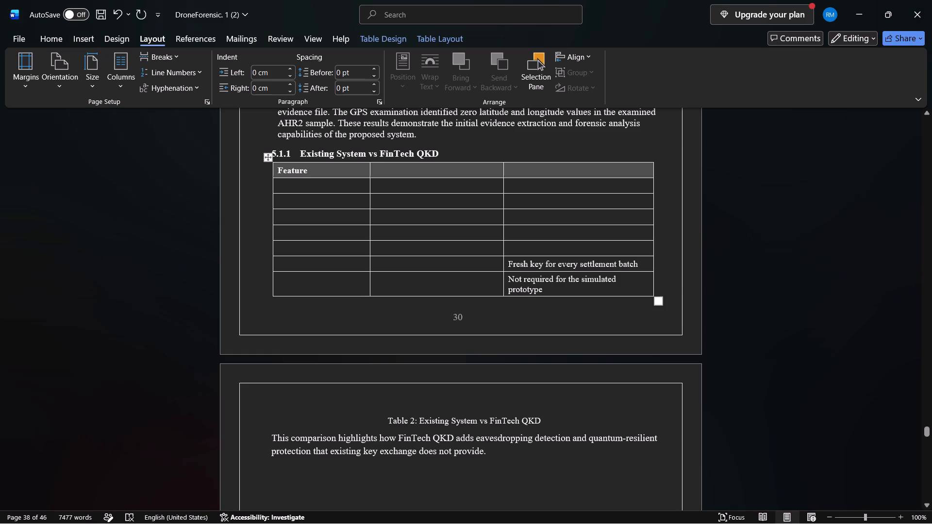
key(BackSpace)
key(BackSpace)
key(BackSpace)
key(BackSpace)
key(BackSpace)
key(BackSpace)
key(BackSpace)
key(BackSpace)
key(BackSpace)
key(BackSpace)
key(BackSpace)
key(BackSpace)
key(BackSpace)
key(BackSpace)
key(BackSpace)
key(BackSpace)
key(BackSpace)
key(BackSpace)
key(BackSpace)
key(BackSpace)
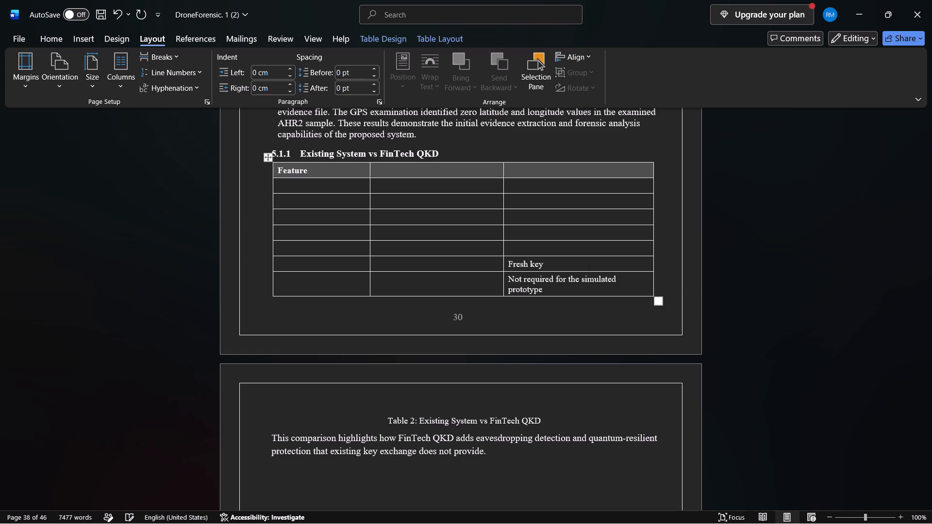
Clear the "Not required for the simulated prototype" text from the last row of the comparison table.
click(627, 284)
key(BackSpace)
key(BackSpace)
key(BackSpace)
key(BackSpace)
key(BackSpace)
key(BackSpace)
key(BackSpace)
key(BackSpace)
key(BackSpace)
key(BackSpace)
key(BackSpace)
key(BackSpace)
key(BackSpace)
key(BackSpace)
key(BackSpace)
key(BackSpace)
key(BackSpace)
key(BackSpace)
key(BackSpace)
key(BackSpace)
key(BackSpace)
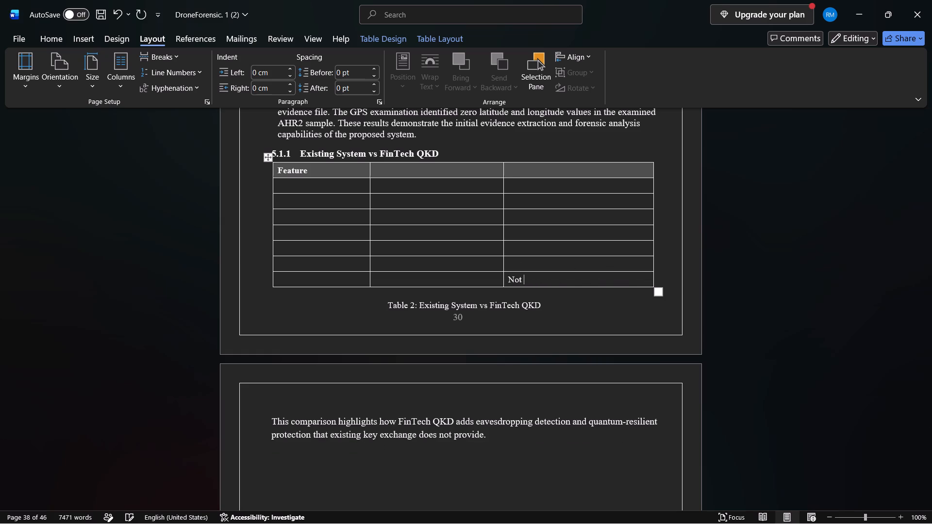
key(BackSpace)
key(BackSpace)
key(BackSpace)
key(BackSpace)
key(BackSpace)
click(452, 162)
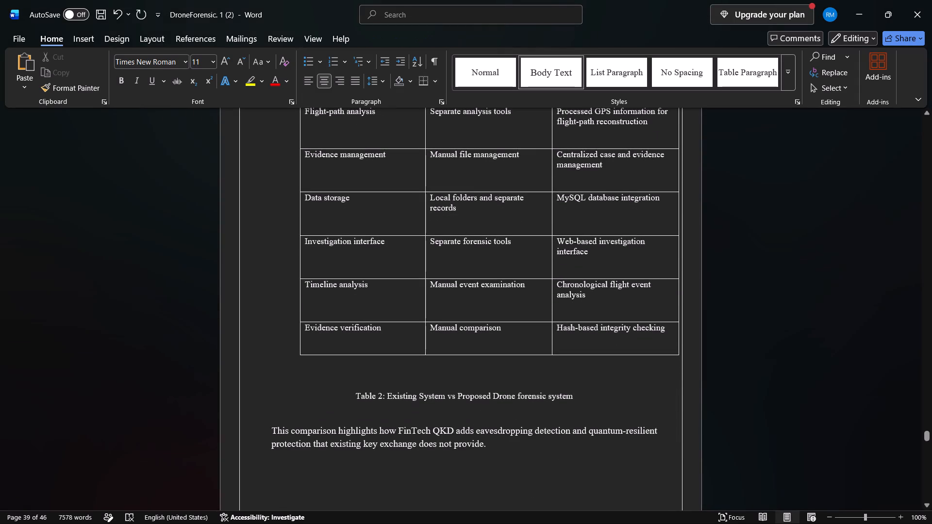
drag(510, 449, 285, 411)
key(backslash)
key(BackSpace)
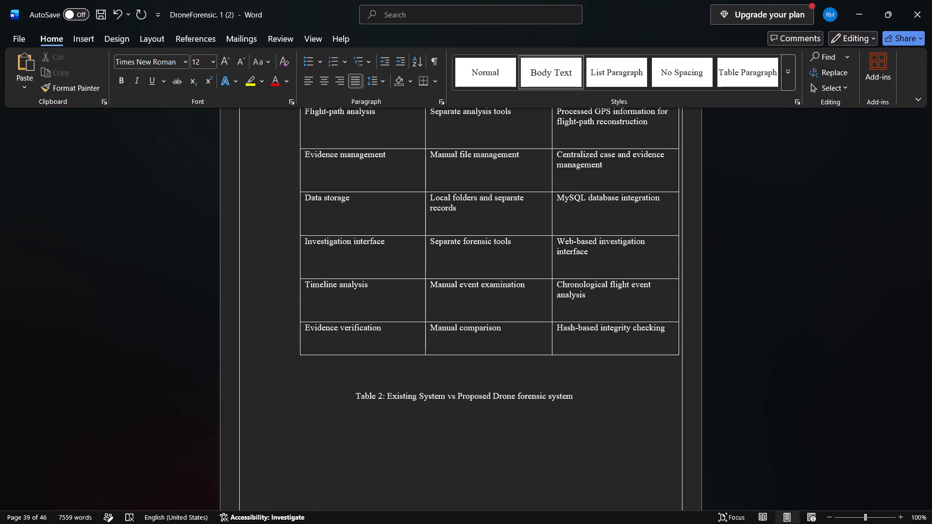
key(ctrl+v)
Delete the blank space between the comparison table and its Table 2 caption so the caption sits directly beneath the table.
scroll(285, 411, down, 3)
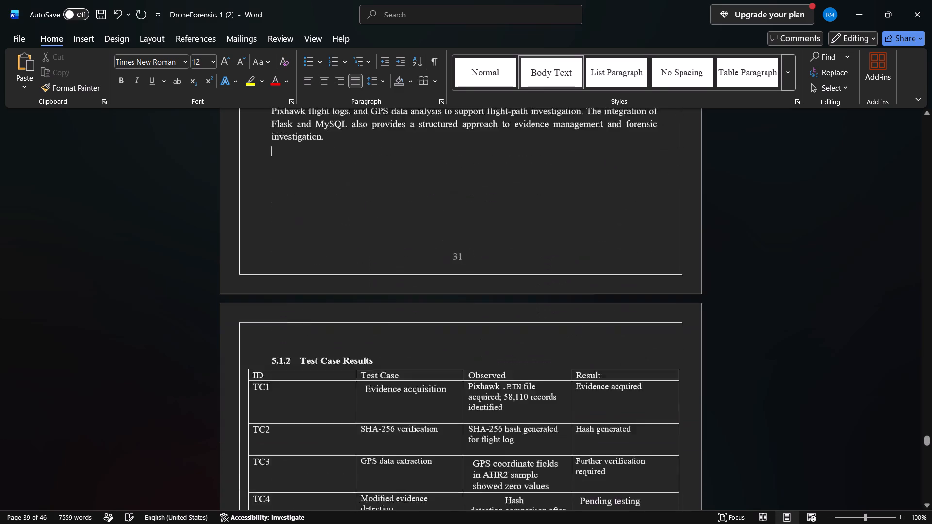
scroll(285, 411, down, 1)
scroll(285, 411, up, 2)
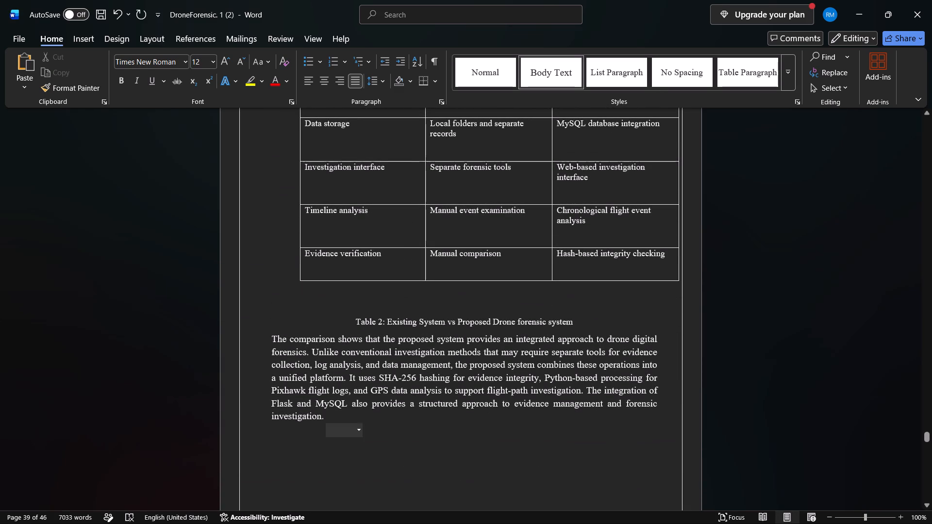
click(327, 322)
click(327, 322)
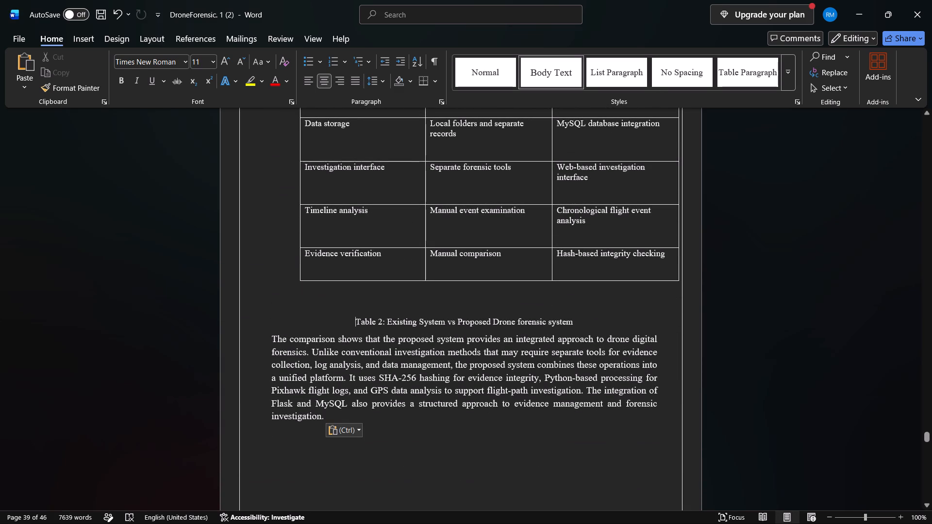
key(Left)
key(Left)
key(Left)
key(Right)
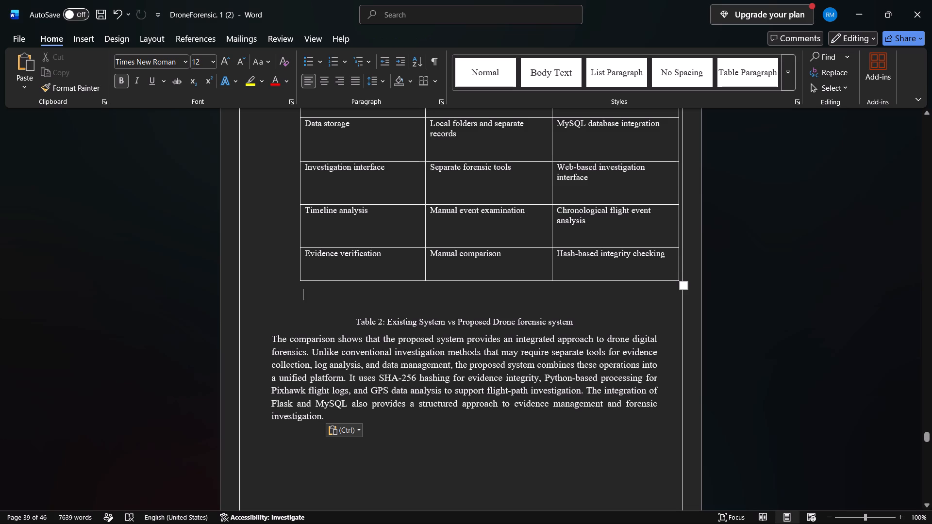
key(Down)
key(Down)
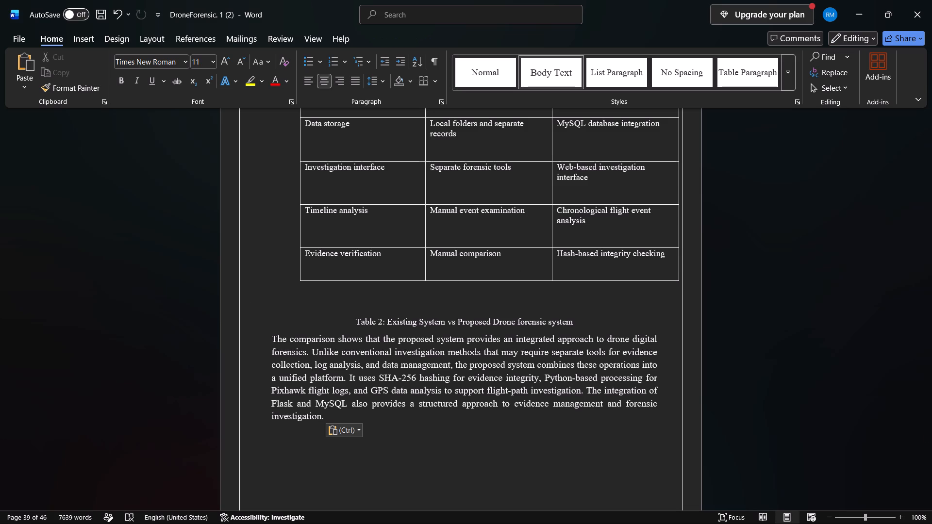
key(BackSpace)
key(BackSpace)
key(BackSpace)
key(BackSpace)
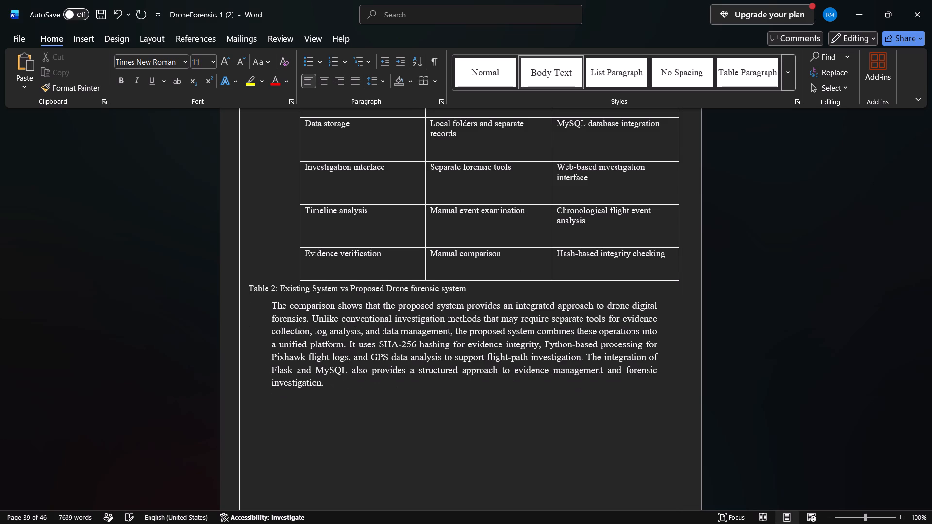
Indent the Table 2 caption with tabs so it sits roughly centred beneath the comparison table.
key(Tab)
key(Tab)
key(Tab)
key(Tab)
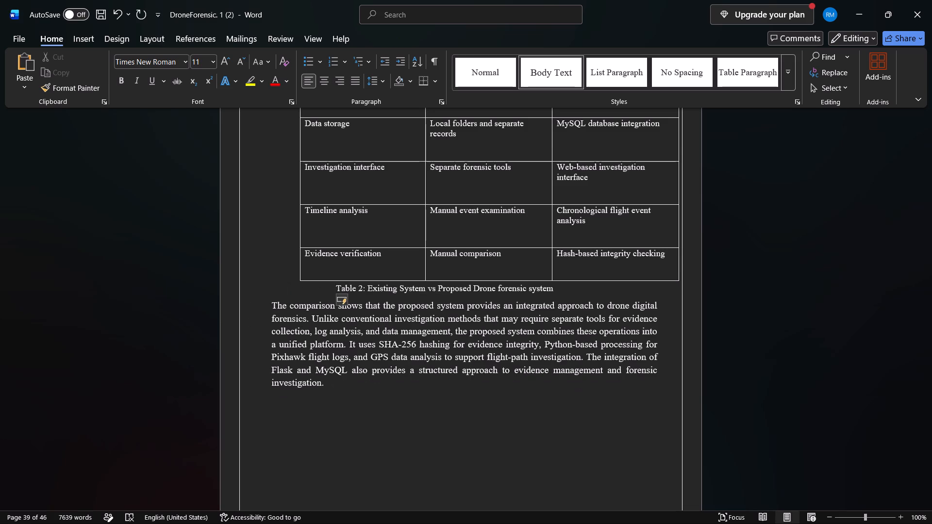
key(Tab)
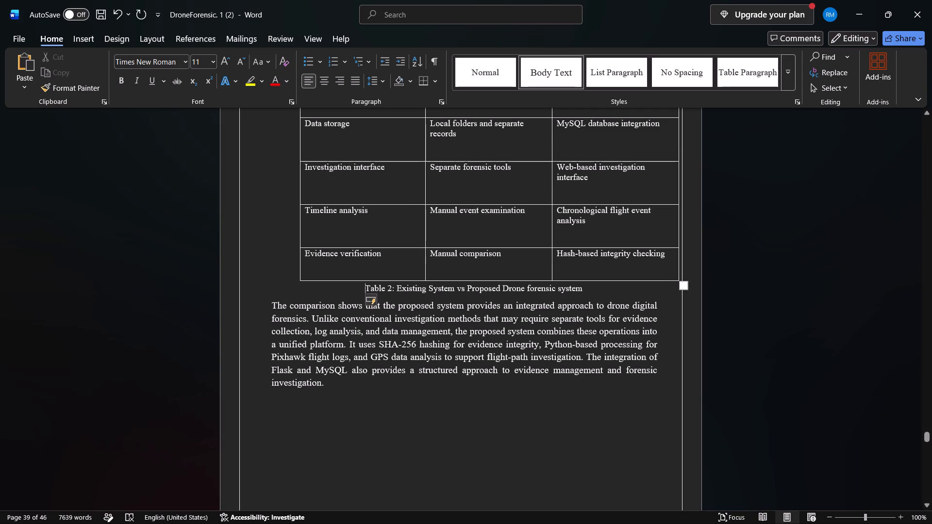
Insert two blank lines between the Table 2 caption and the comparison paragraph.
click(599, 289)
key(Return)
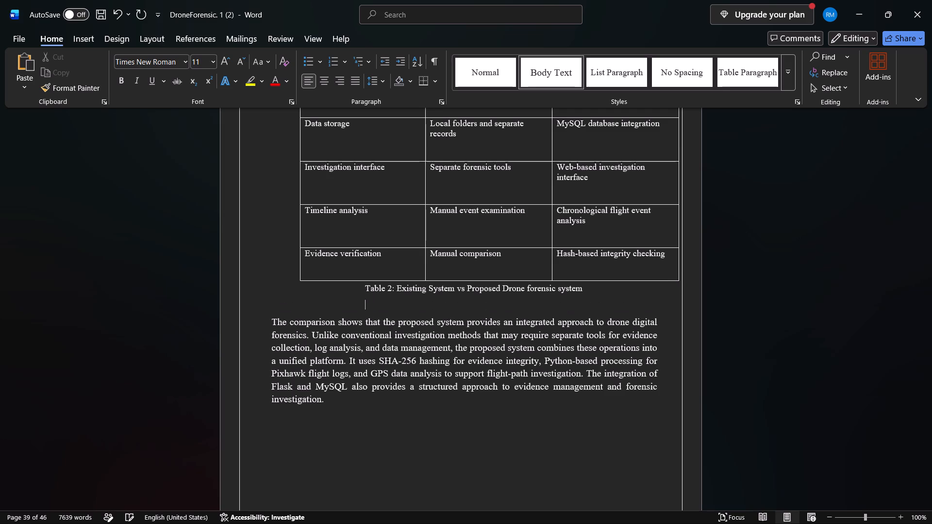
key(Return)
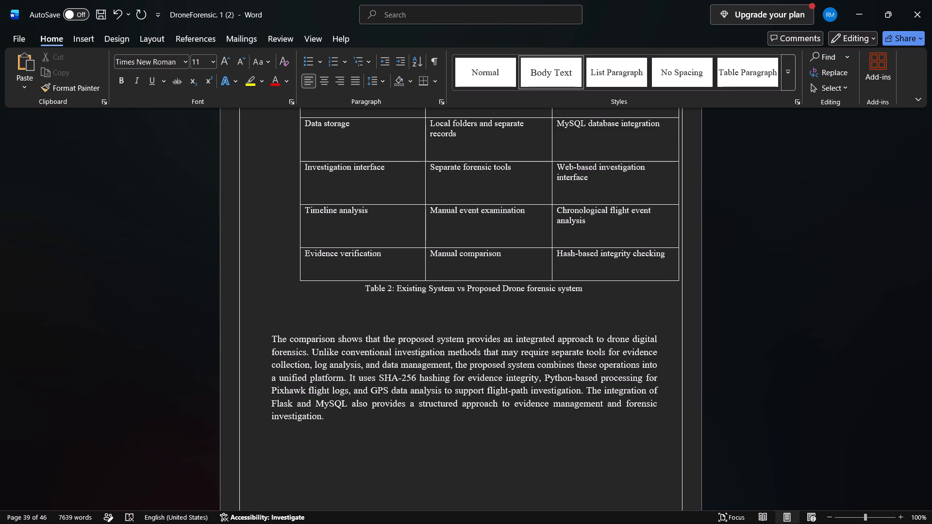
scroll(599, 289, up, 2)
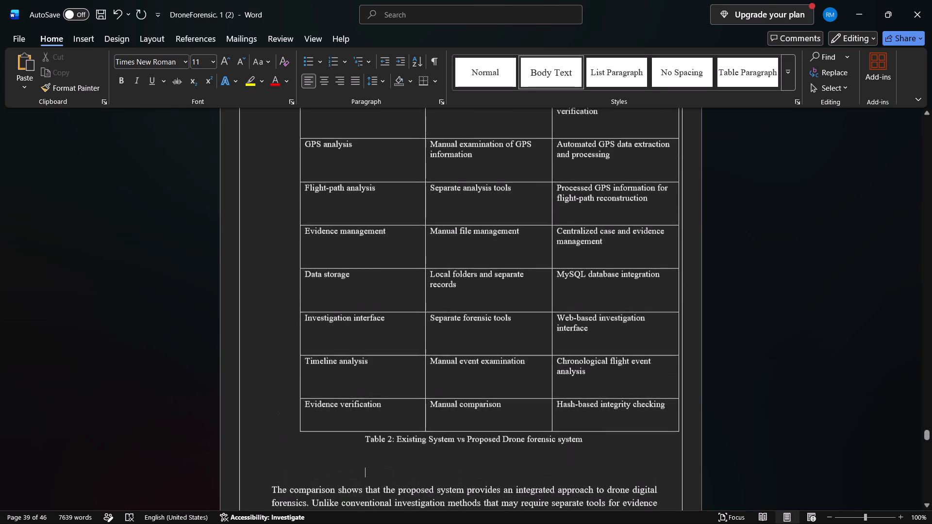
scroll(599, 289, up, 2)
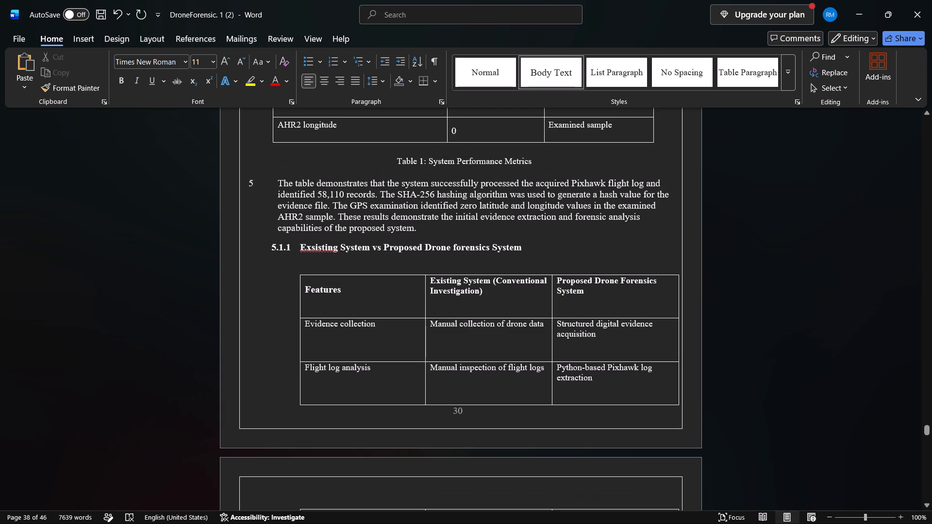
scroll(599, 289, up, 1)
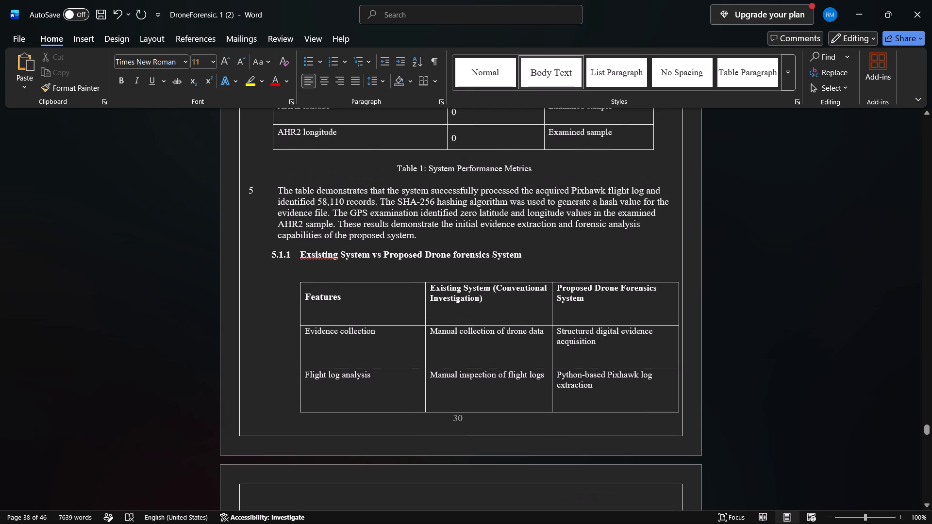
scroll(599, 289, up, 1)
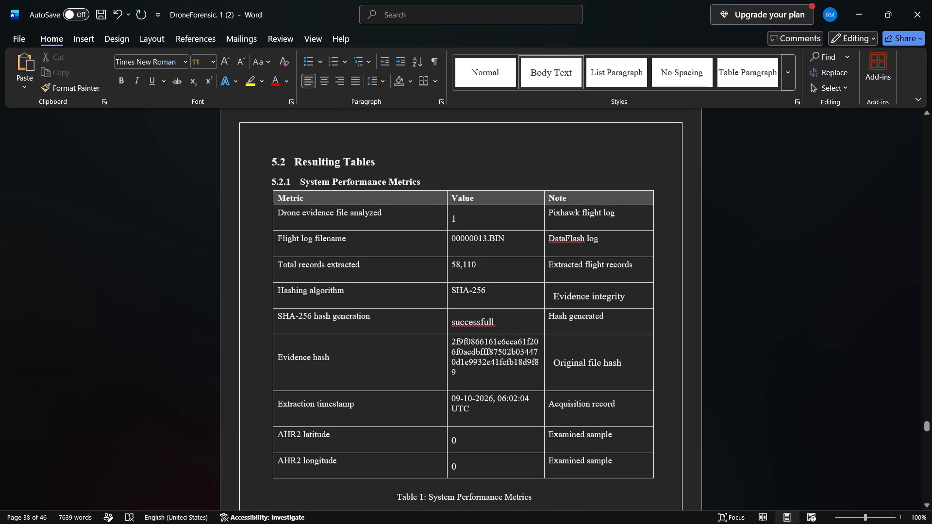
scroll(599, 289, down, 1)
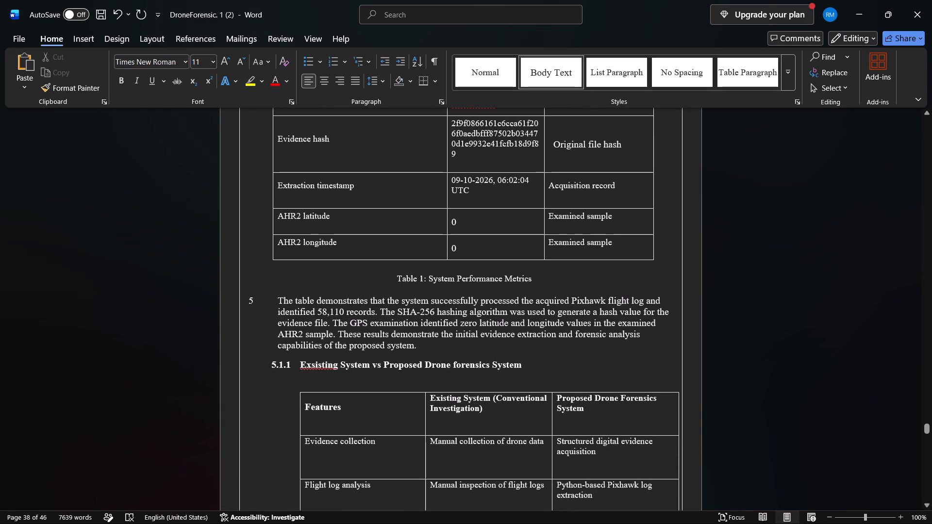
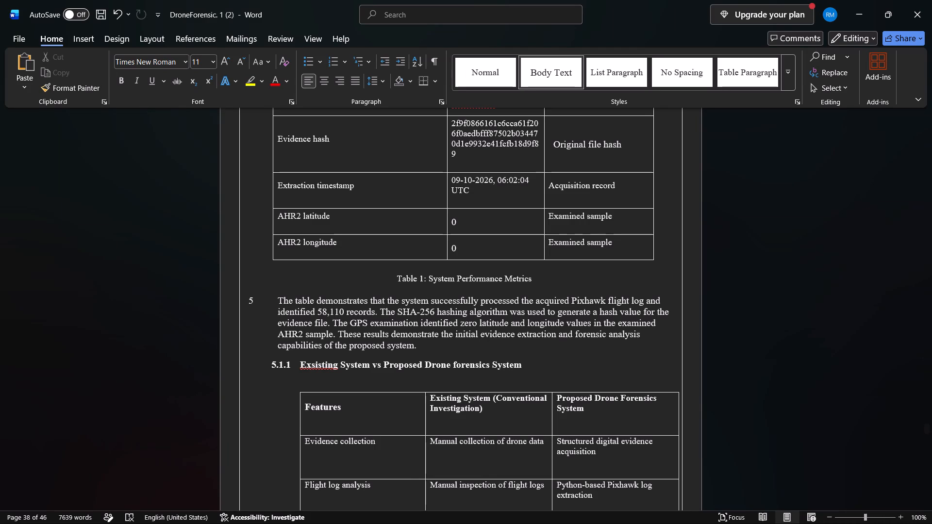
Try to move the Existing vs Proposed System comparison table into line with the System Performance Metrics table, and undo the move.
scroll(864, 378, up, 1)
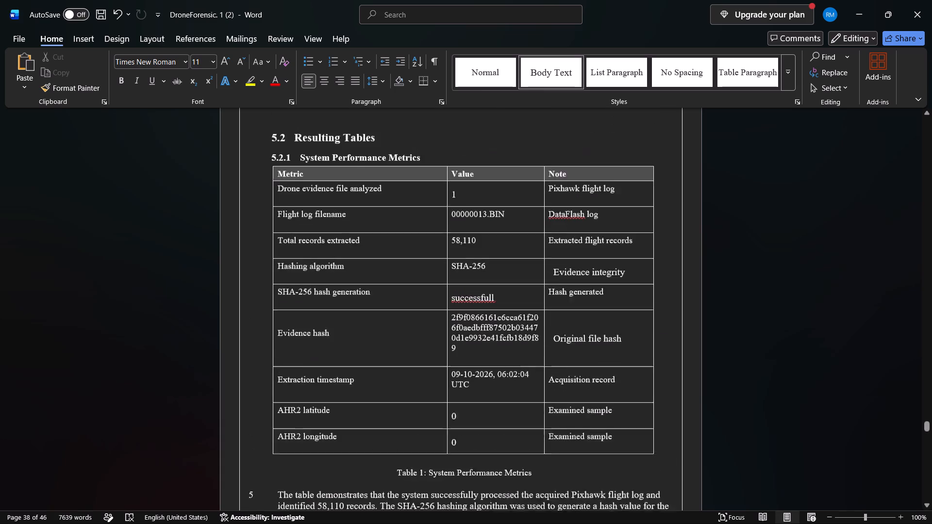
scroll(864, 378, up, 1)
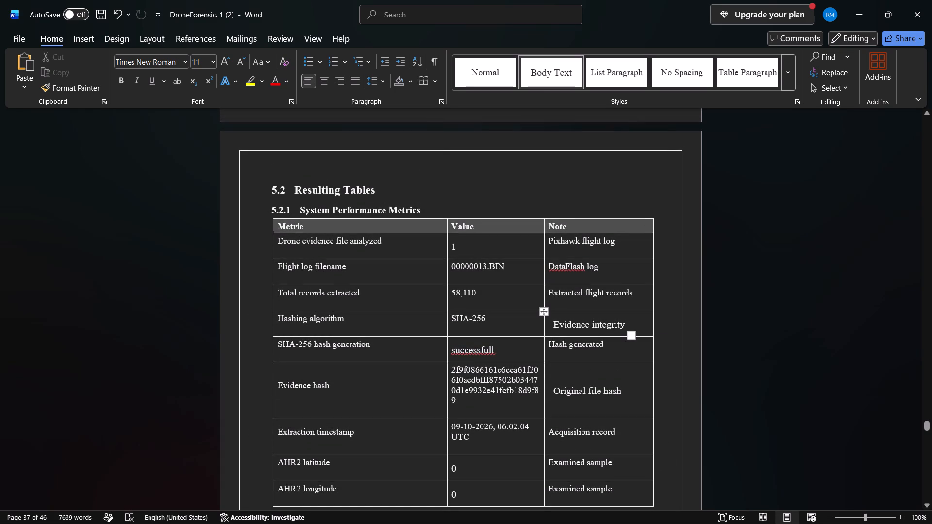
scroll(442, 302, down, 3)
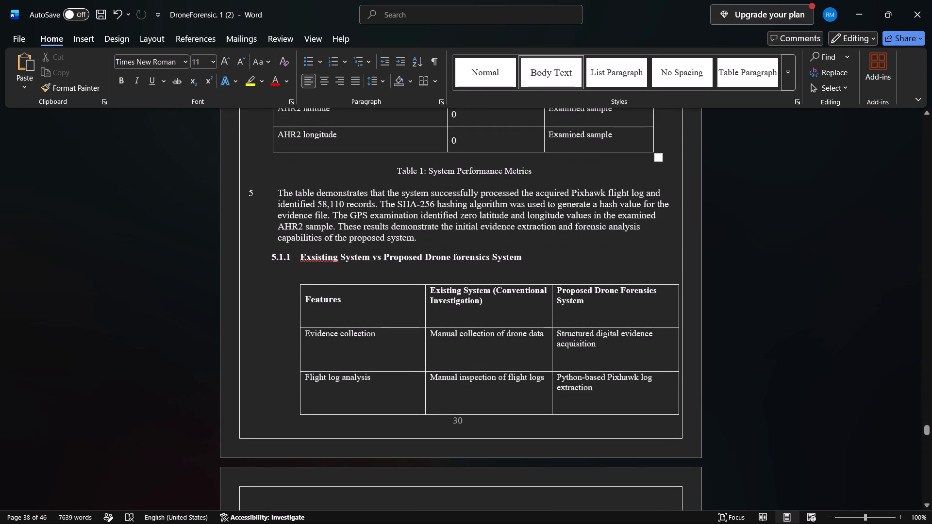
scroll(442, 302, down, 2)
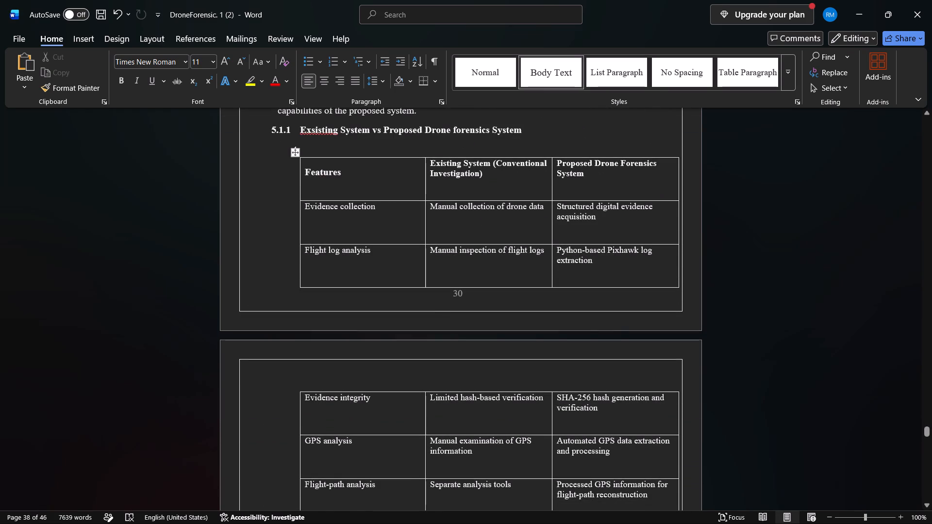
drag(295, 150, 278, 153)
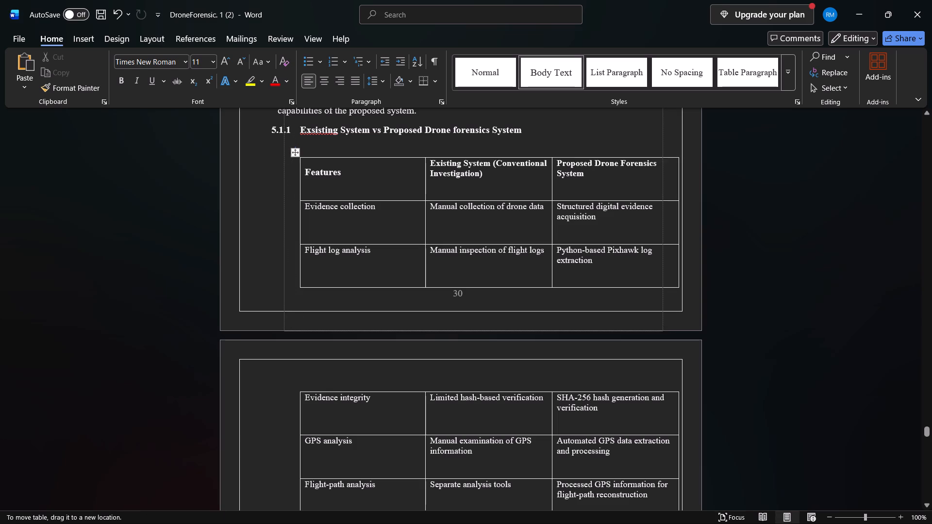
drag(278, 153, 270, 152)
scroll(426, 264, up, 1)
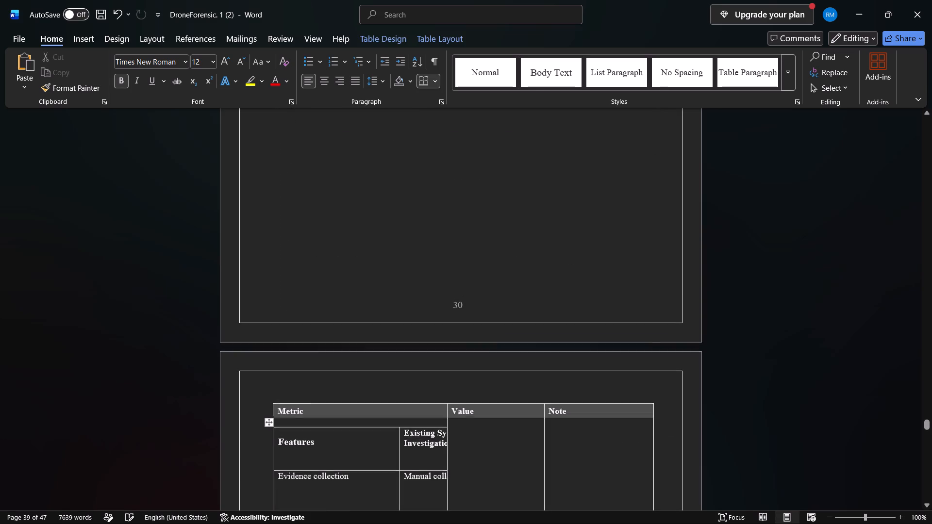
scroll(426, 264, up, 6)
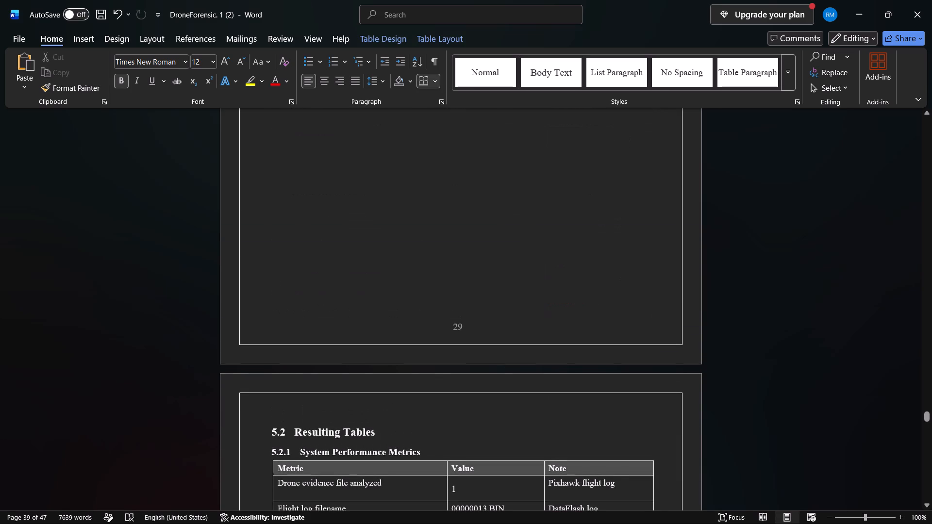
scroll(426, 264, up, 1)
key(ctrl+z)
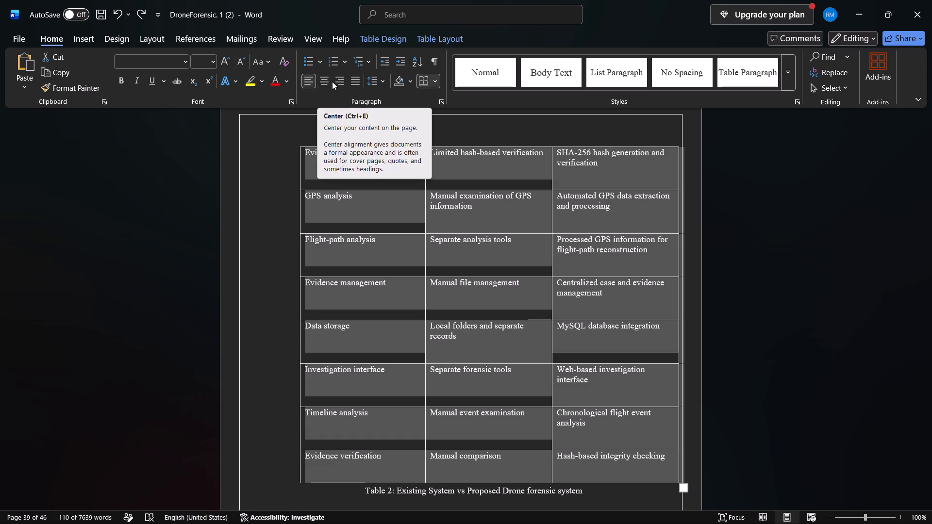
Apply Justify alignment to the whole selected Existing vs Proposed System comparison table.
click(350, 81)
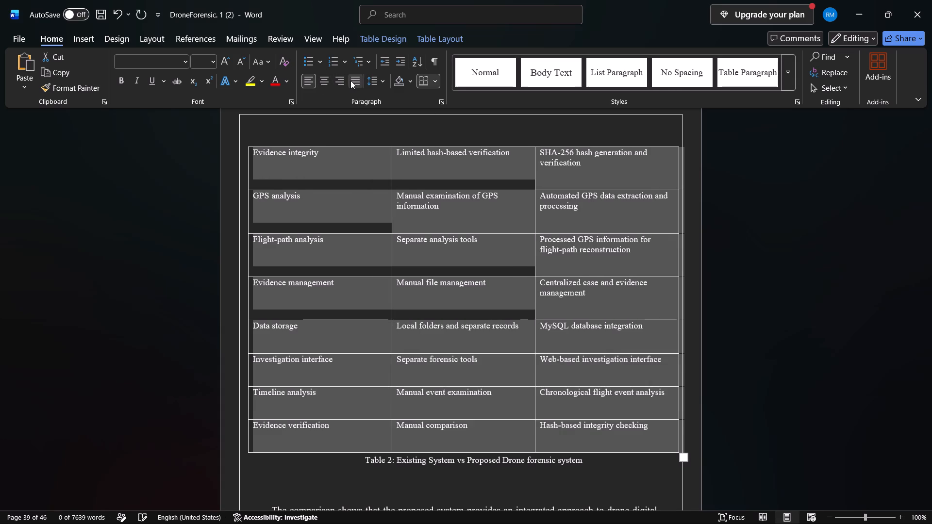
click(841, 273)
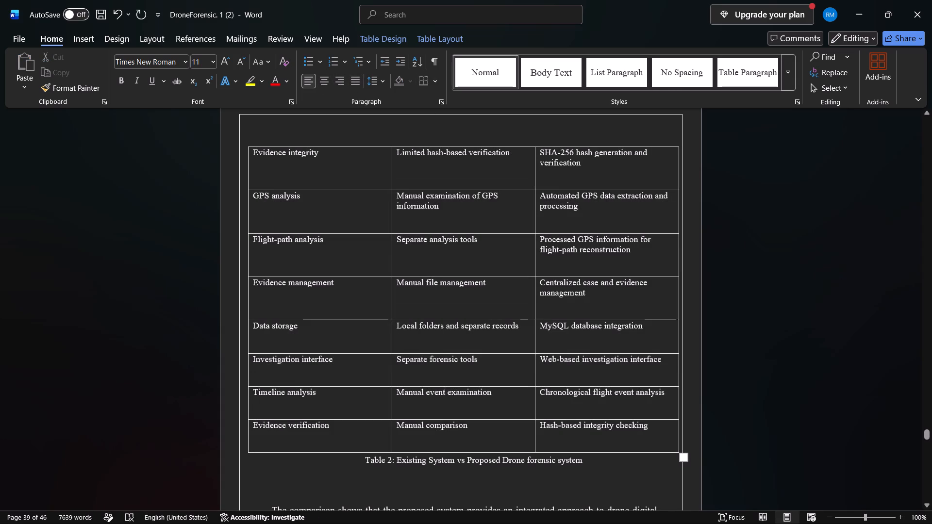
Insert blank lines after the paragraph below Table 1 so heading 5.1.1 and its comparison table start on a new page.
scroll(620, 320, up, 6)
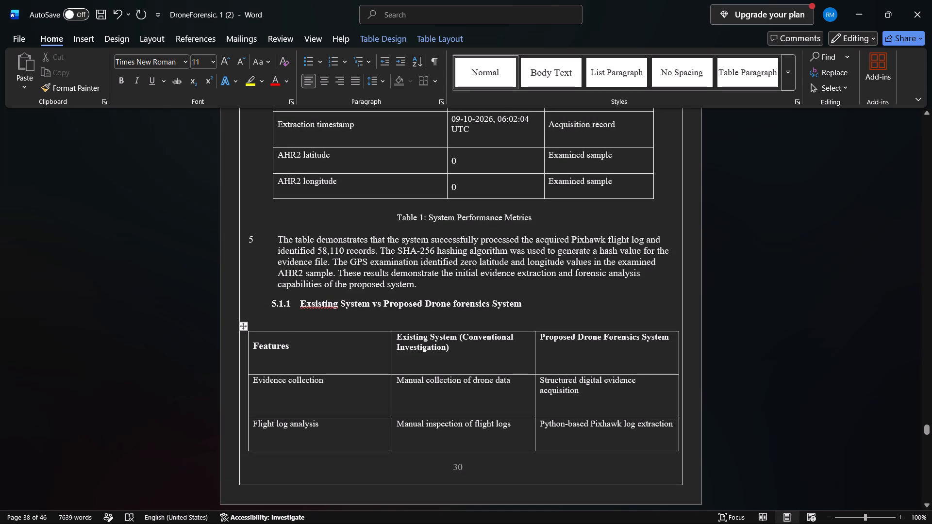
click(430, 284)
key(Return)
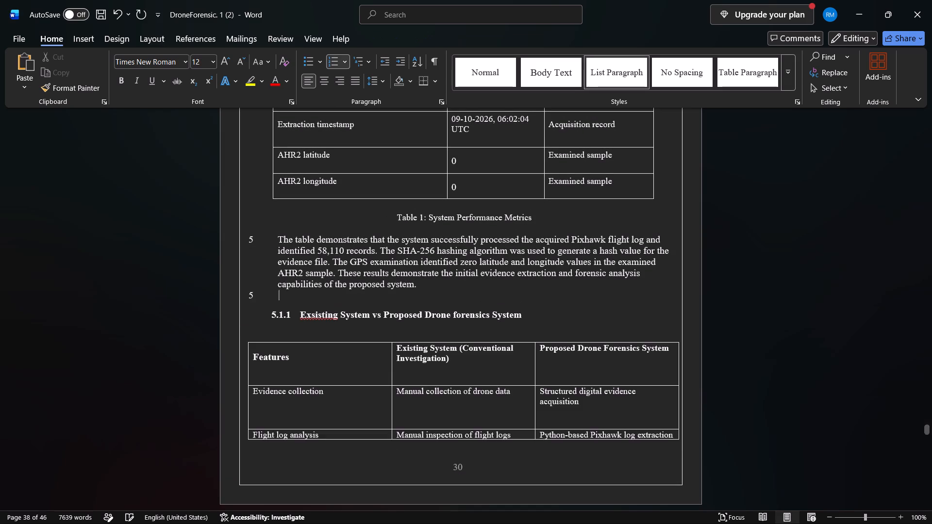
key(Return)
key(Return)
key(Return)
key(Return)
key(Return)
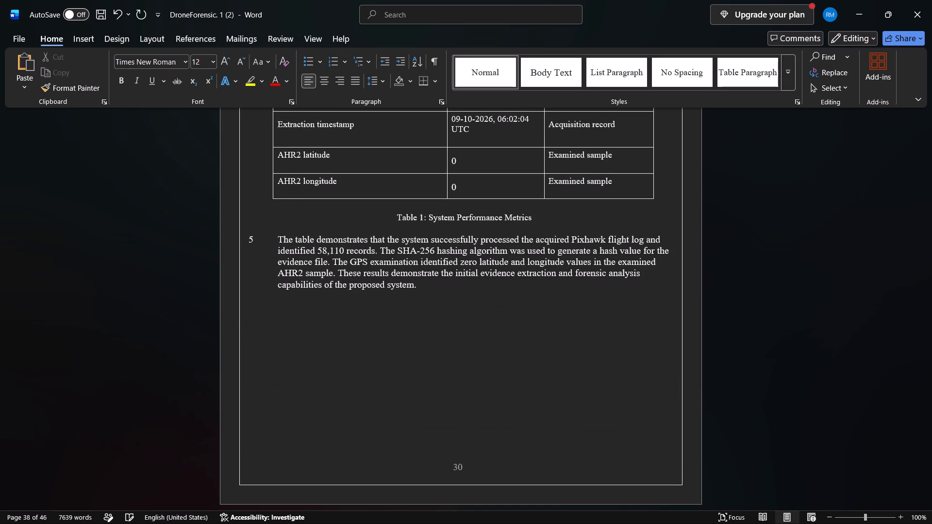
Review the page layout of section 5.1.1, its comparison table and the paragraph that follows.
scroll(430, 284, down, 2)
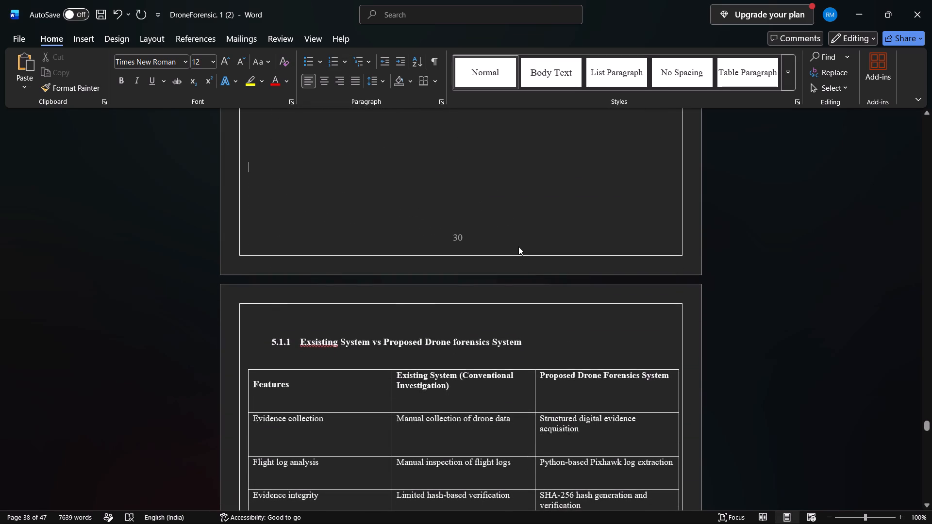
scroll(518, 246, down, 6)
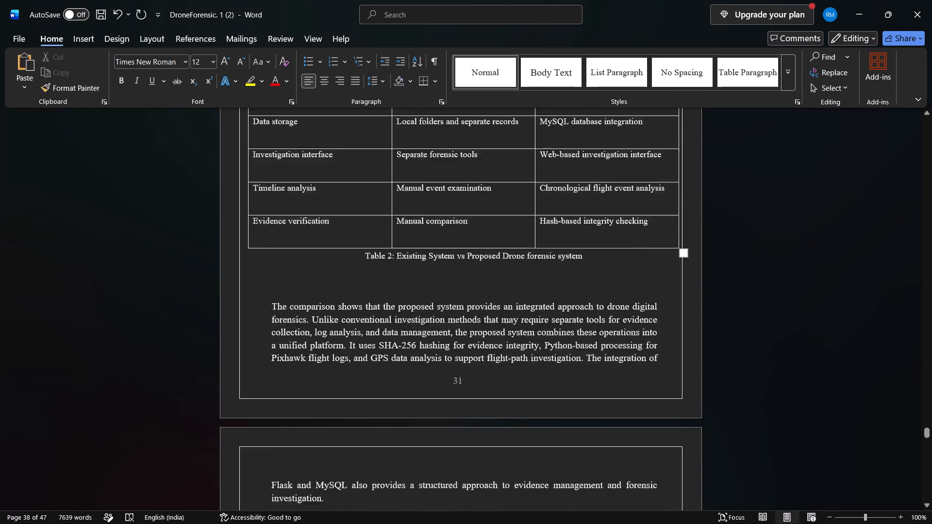
scroll(518, 246, down, 1)
scroll(518, 246, up, 2)
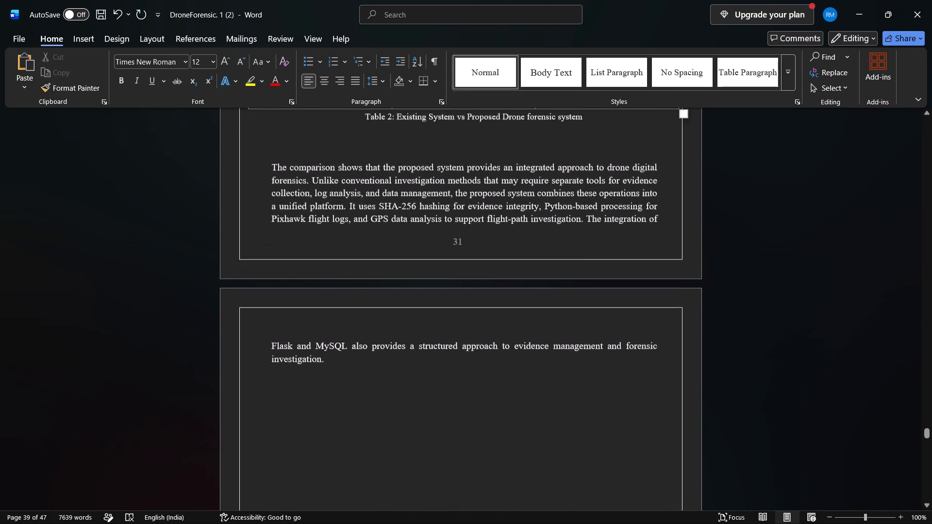
scroll(518, 246, up, 1)
scroll(518, 246, down, 1)
scroll(518, 246, up, 2)
scroll(518, 246, down, 1)
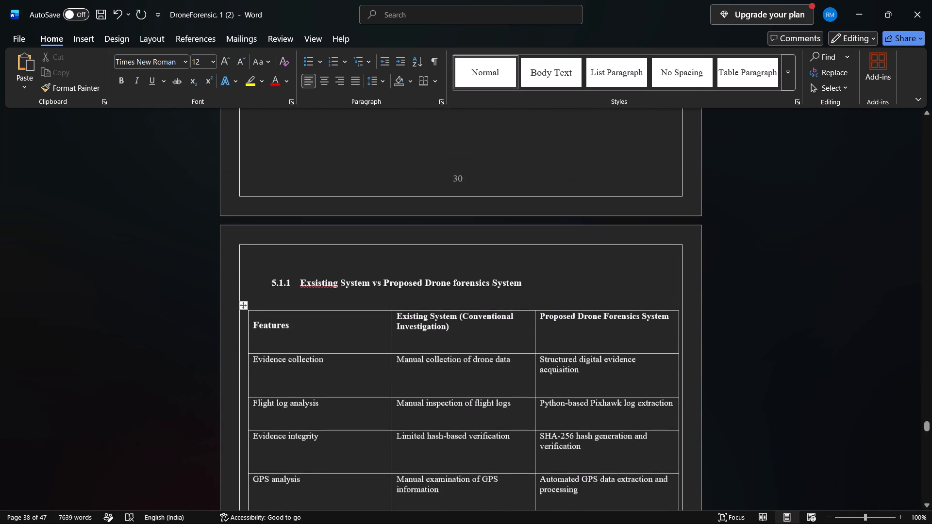
scroll(518, 246, down, 2)
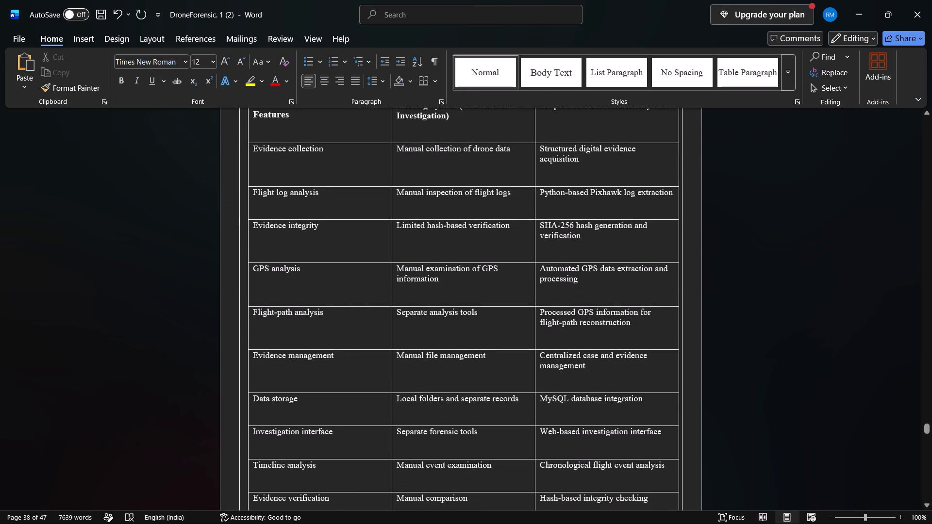
Try to shorten the Existing vs Proposed System comparison table by resizing it from its lower corner.
click(514, 254)
scroll(599, 372, down, 1)
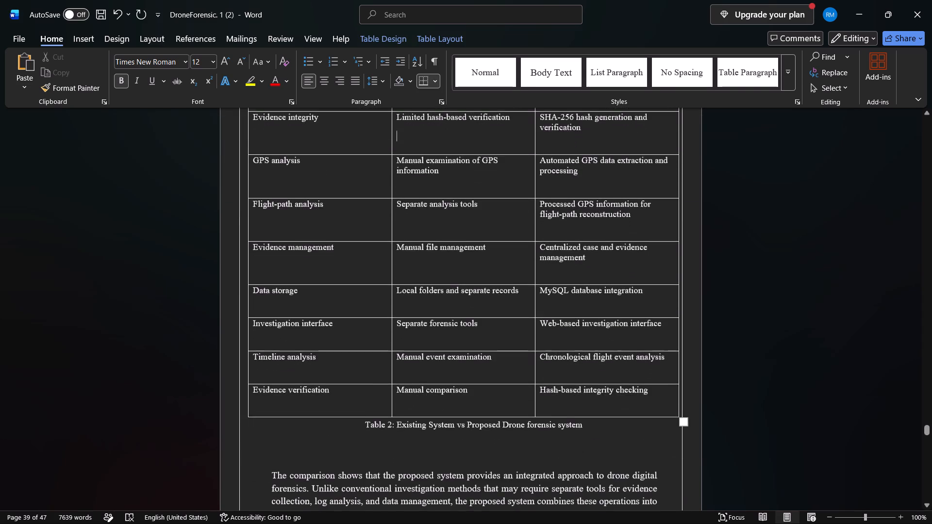
drag(684, 412, 680, 399)
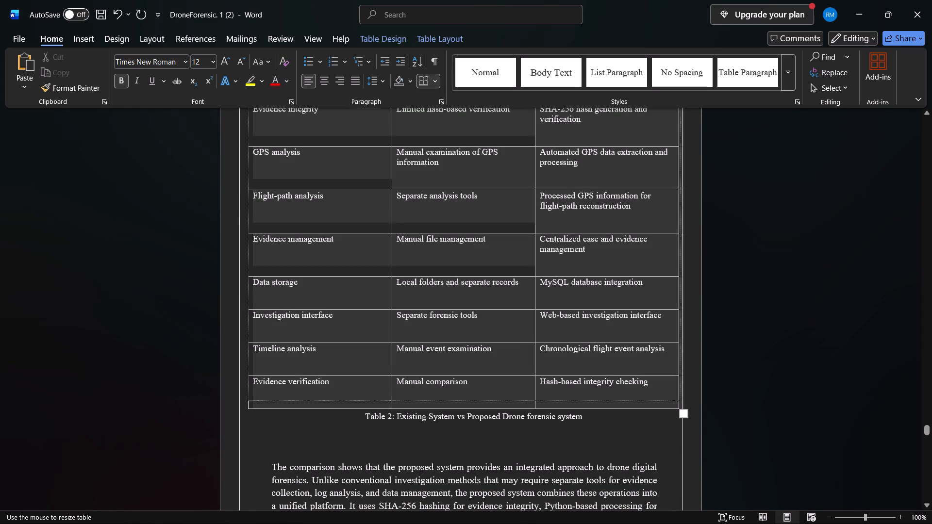
drag(680, 399, 679, 388)
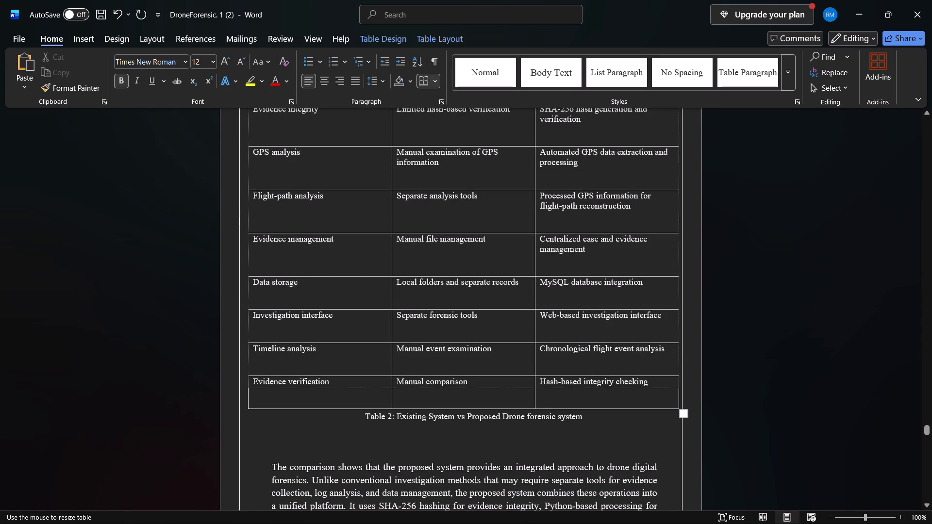
drag(679, 388, 680, 388)
Remove one blank line between the Table 2 caption and the paragraph starting "The comparison shows".
scroll(539, 347, down, 1)
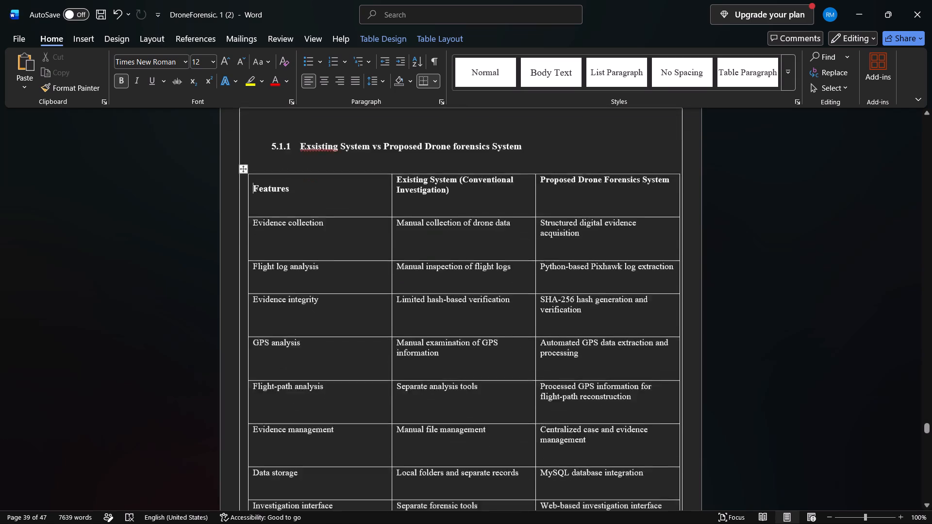
scroll(539, 347, down, 2)
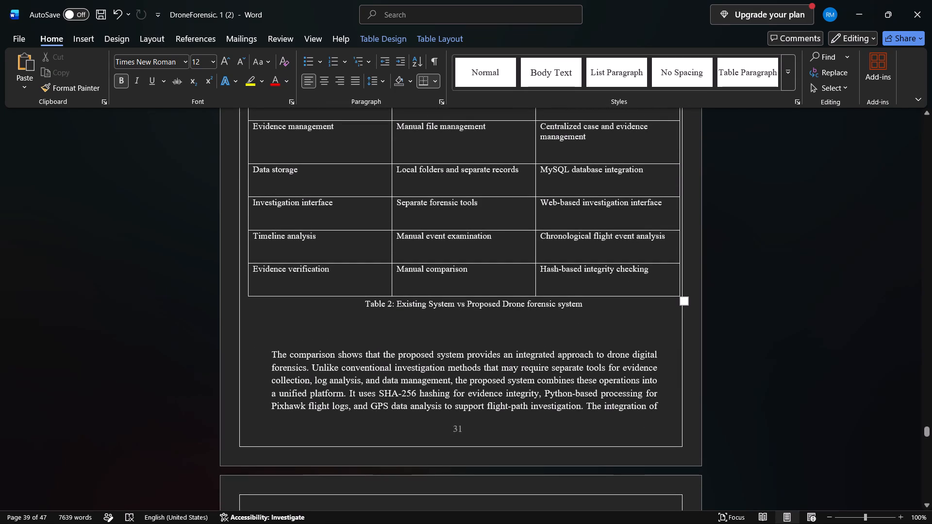
click(272, 354)
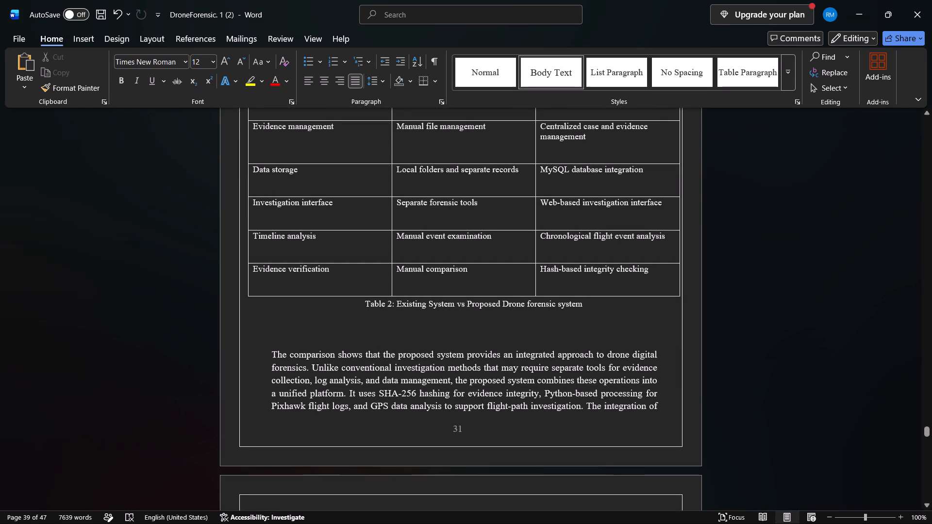
key(BackSpace)
Delete the empty page before the 5.1.2 Test Case Results heading.
scroll(272, 354, down, 2)
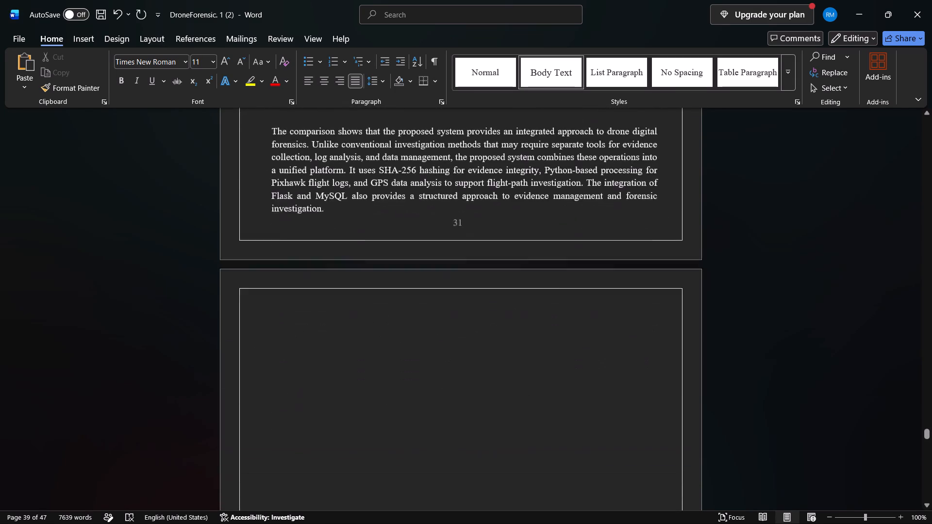
scroll(272, 354, down, 4)
scroll(272, 354, up, 1)
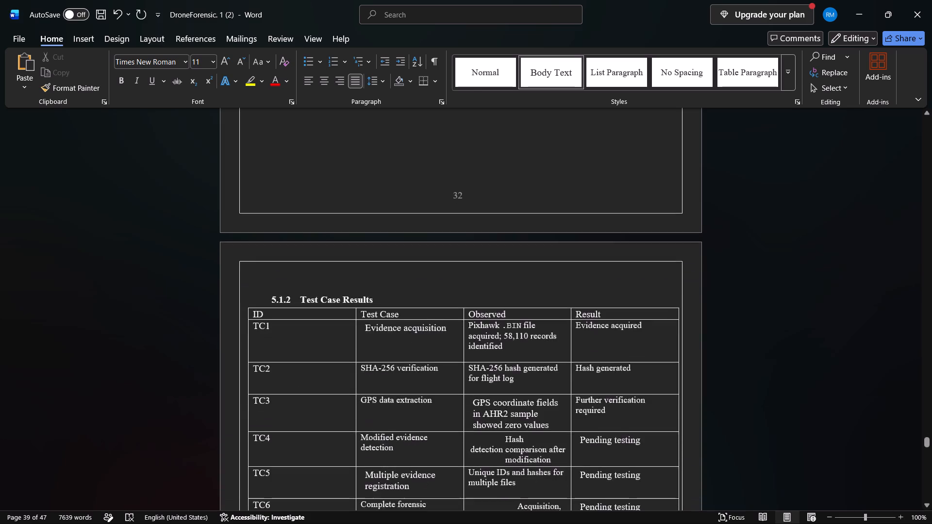
scroll(272, 354, up, 1)
scroll(271, 399, up, 2)
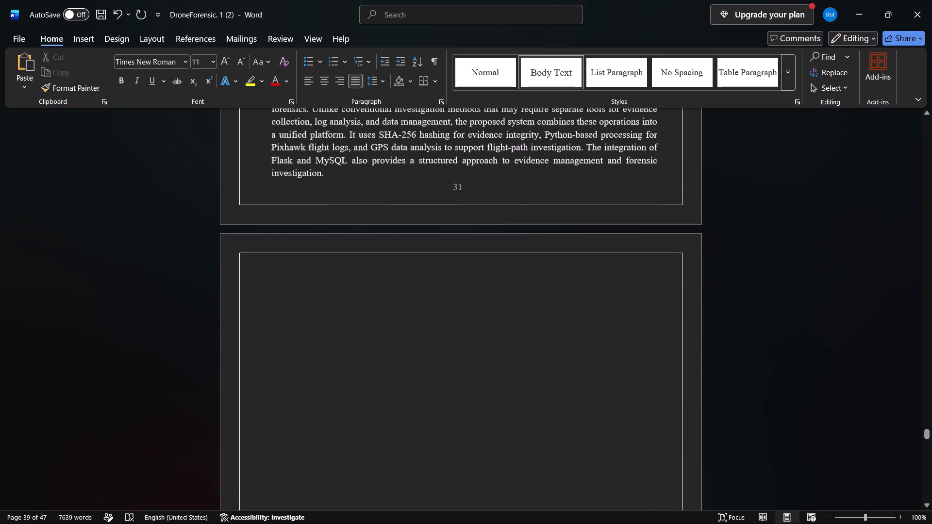
click(327, 322)
key(Delete)
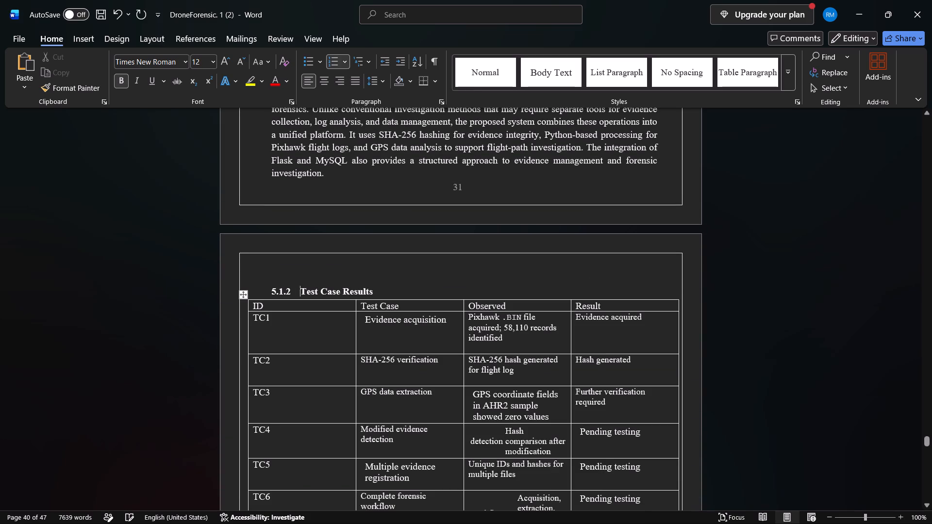
Review the layout of the pages from the System Performance Metrics table through the test case results and resulting graphs.
scroll(405, 246, up, 6)
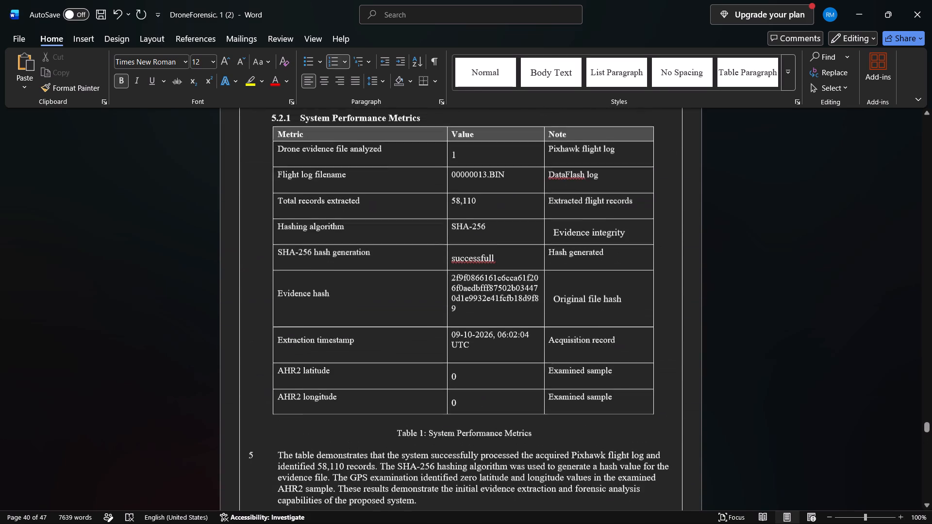
scroll(405, 246, down, 1)
scroll(405, 246, up, 1)
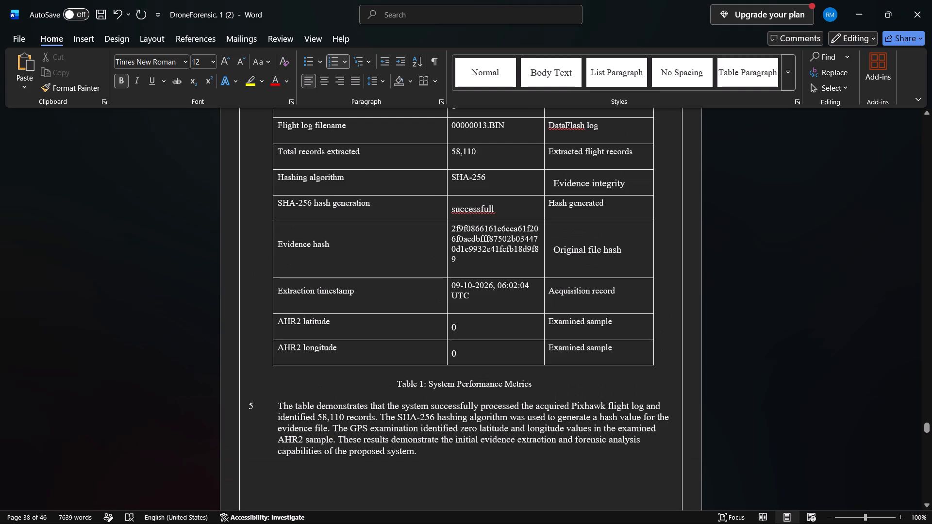
scroll(405, 246, down, 2)
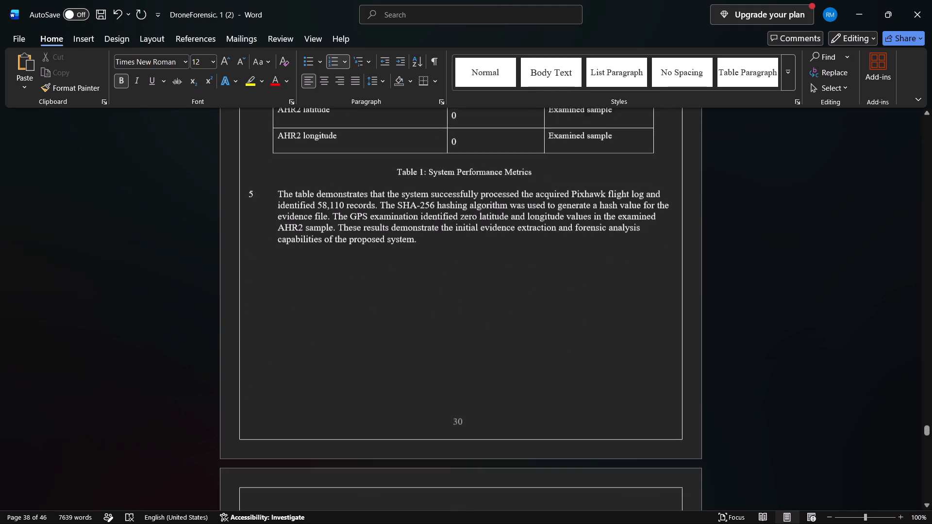
scroll(405, 246, down, 3)
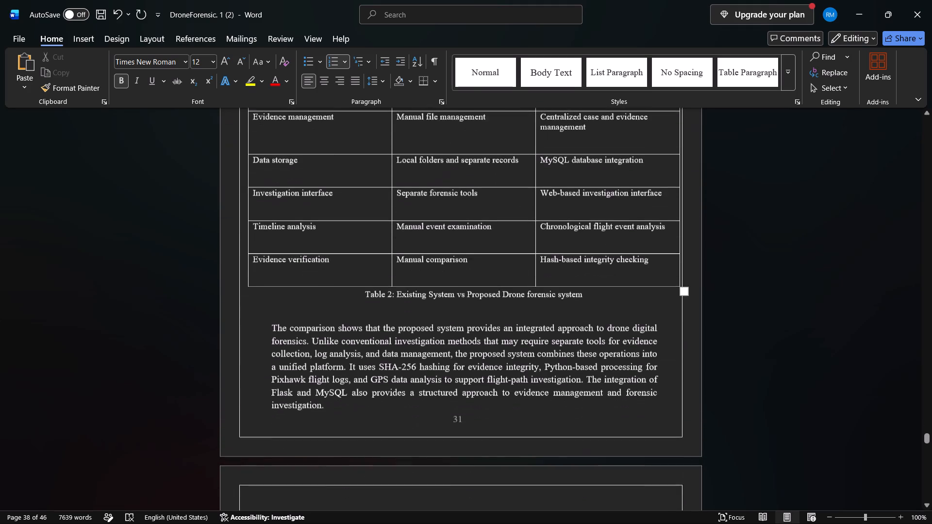
scroll(405, 246, down, 3)
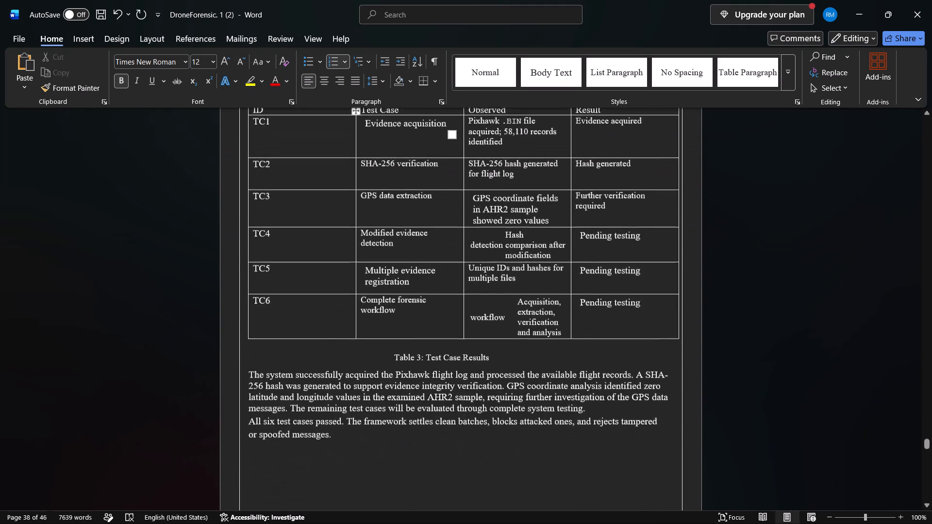
scroll(405, 246, down, 5)
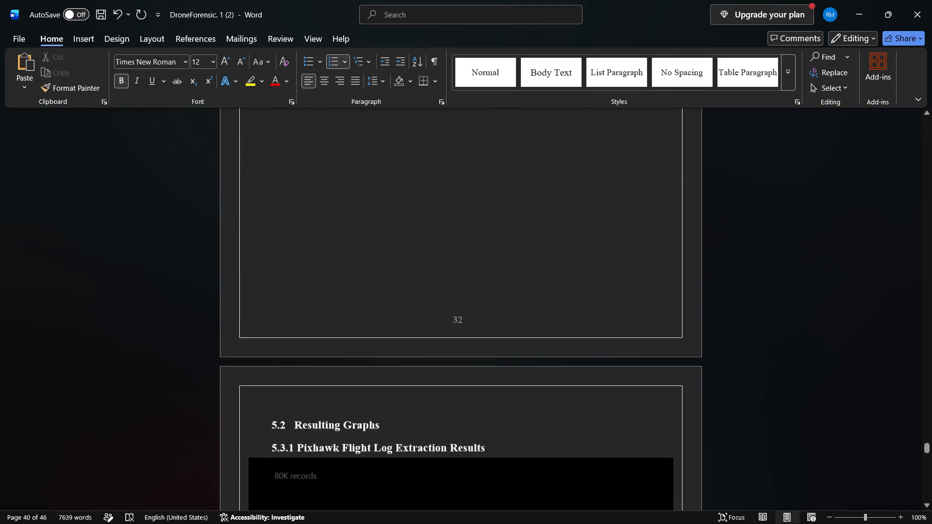
scroll(405, 246, down, 8)
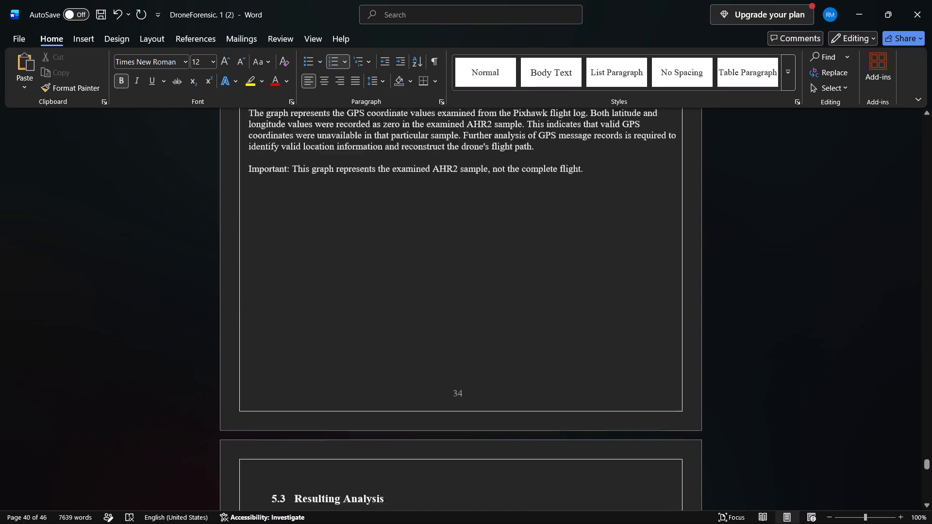
Save the drone forensics report after the layout edits and close the document.
scroll(405, 246, down, 5)
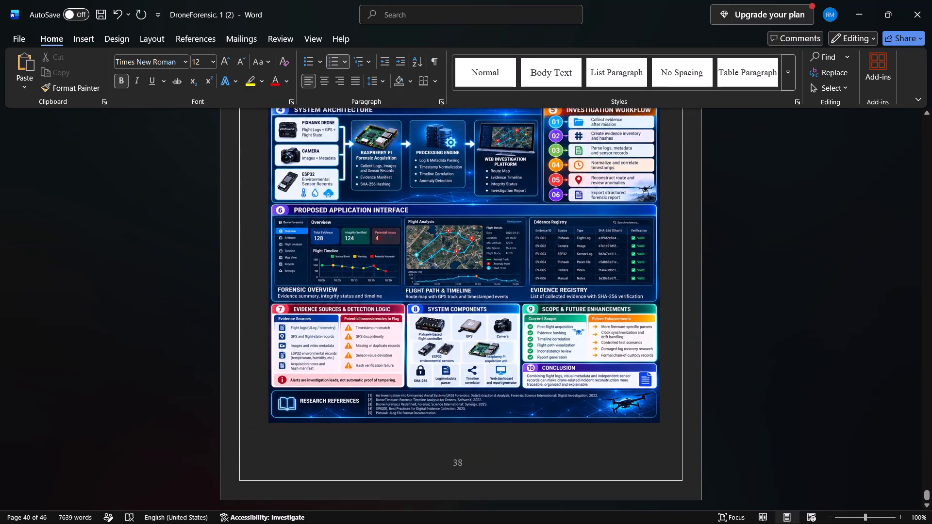
key(ctrl+s)
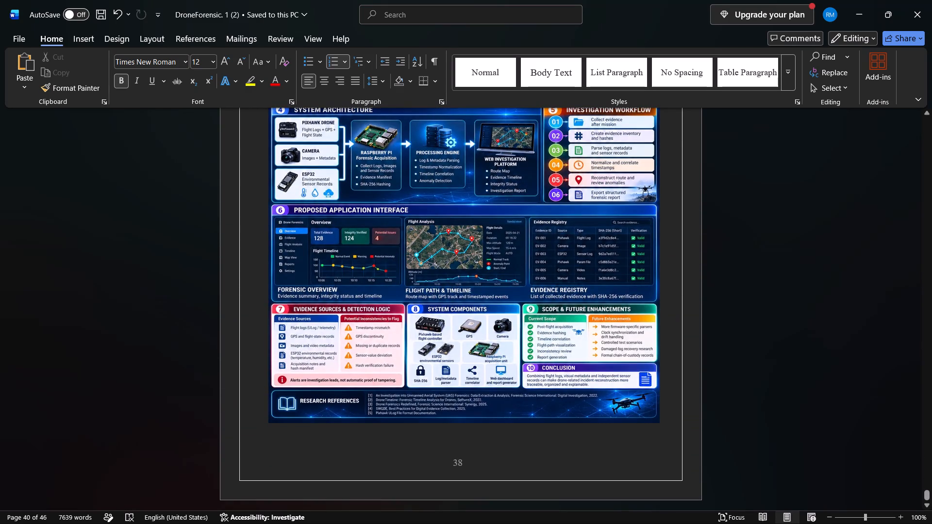
click(927, 0)
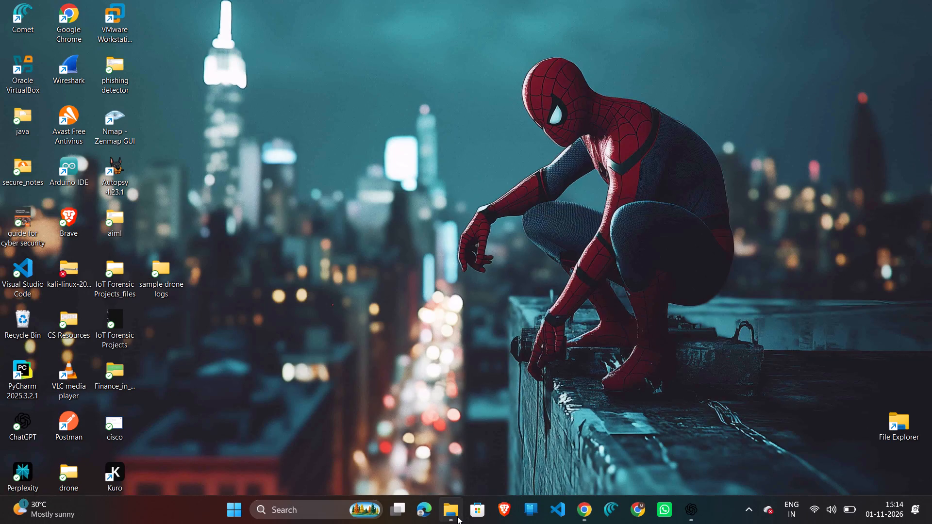
Switch to File Explorer and reopen the DroneForensic. 1 (2) document from the recent files.
click(457, 516)
click(417, 434)
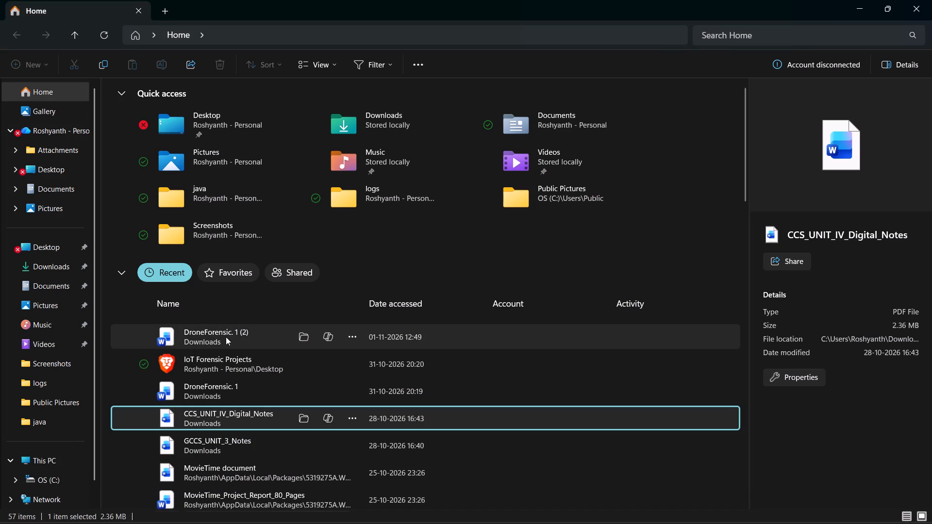
double_click(226, 337)
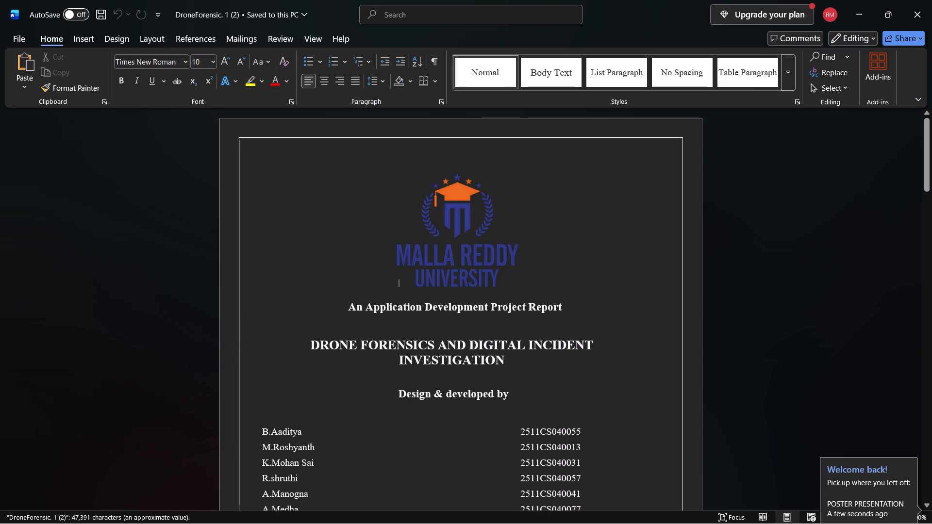
Check the layout of the whole saved report from the cover page through the final poster page, and close the document.
scroll(608, 394, down, 7)
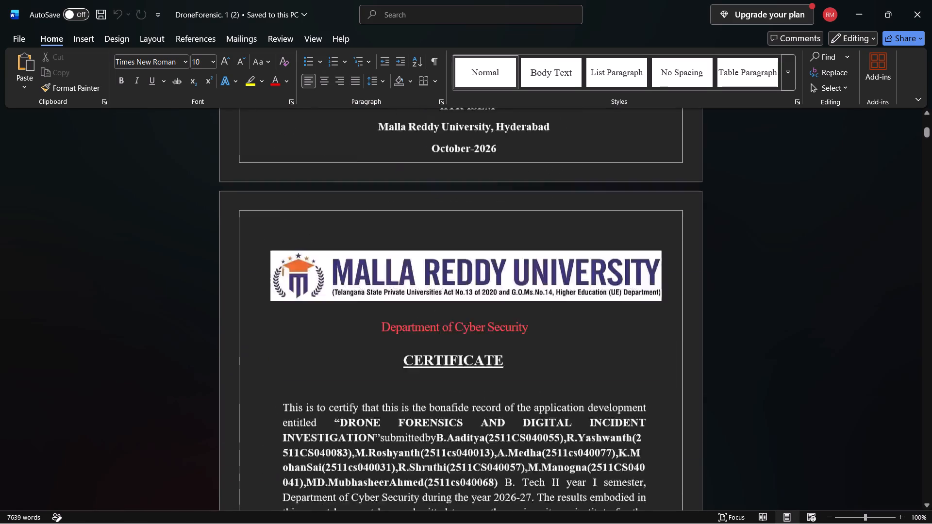
scroll(608, 394, down, 13)
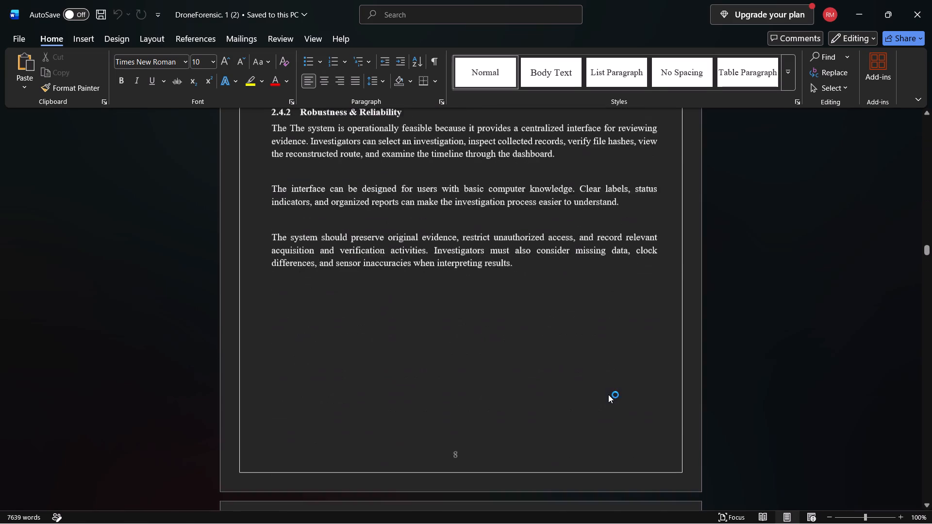
scroll(608, 394, down, 8)
scroll(608, 394, up, 1)
scroll(608, 394, down, 3)
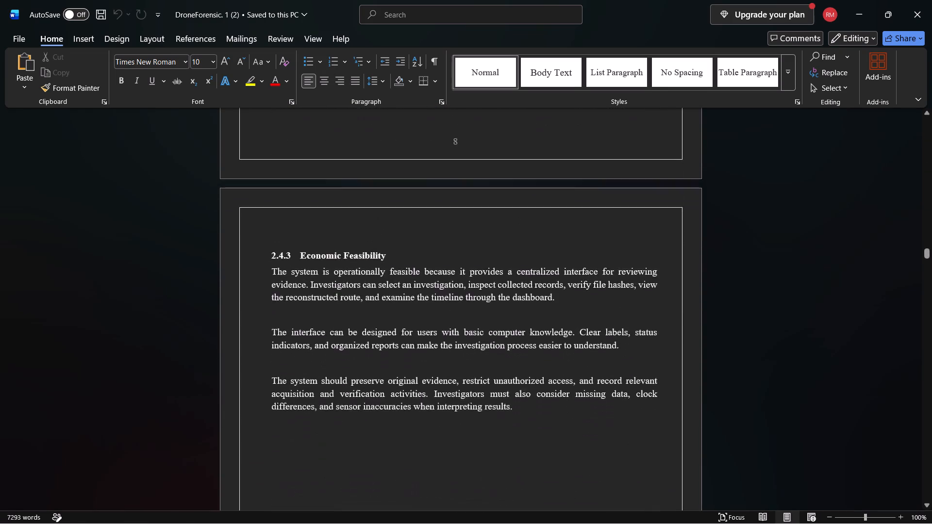
scroll(608, 394, down, 7)
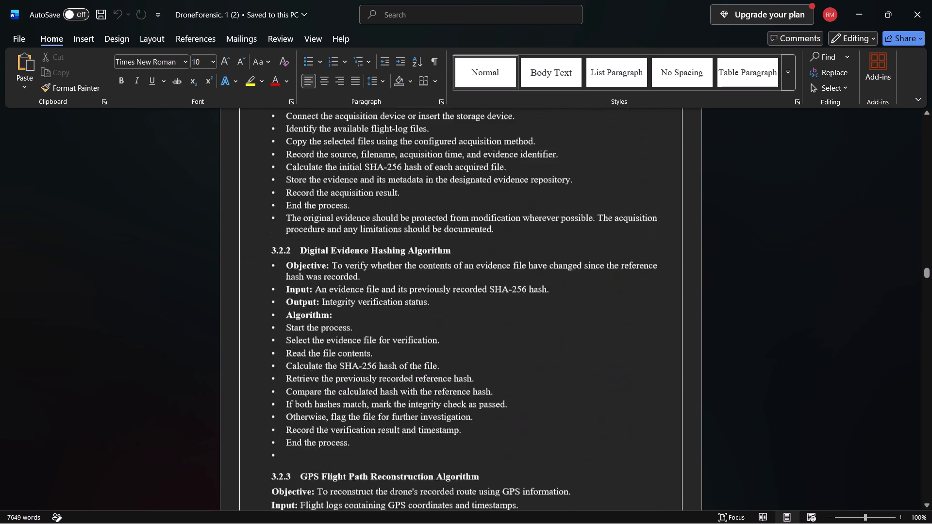
scroll(608, 394, down, 5)
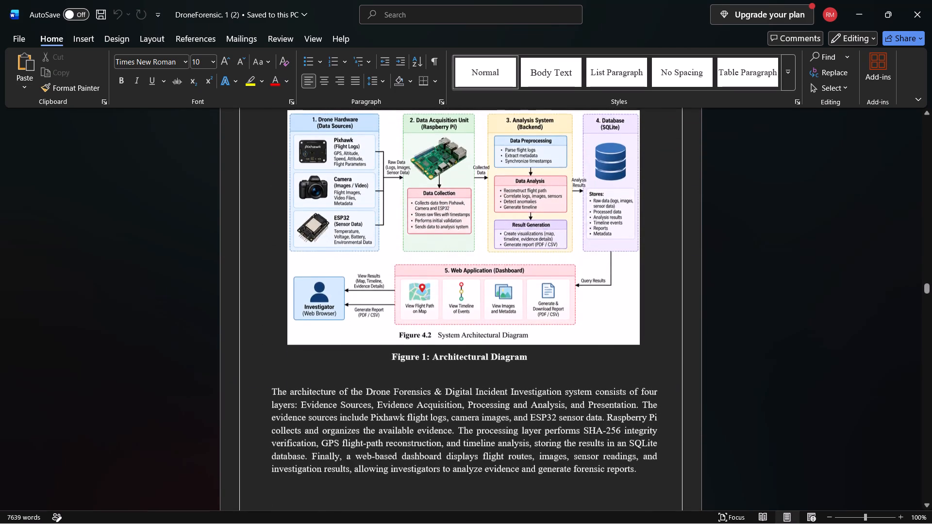
scroll(608, 394, down, 4)
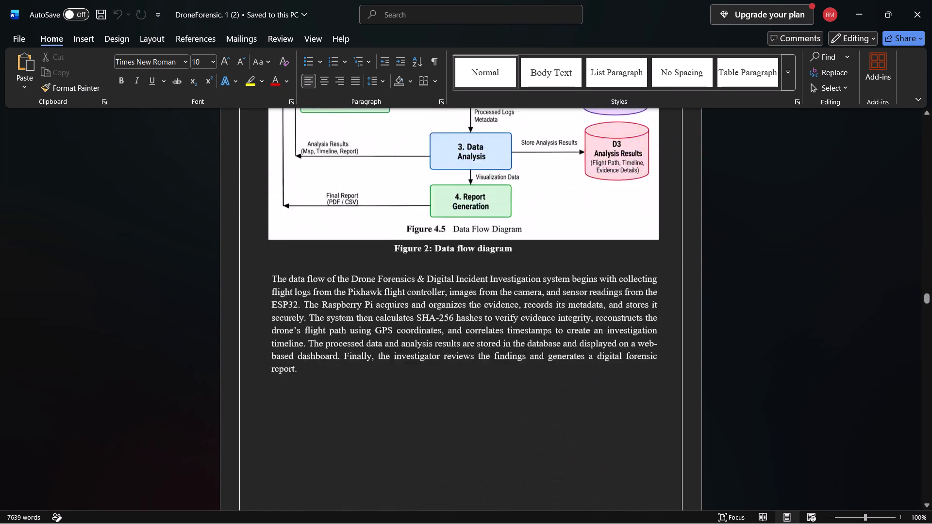
scroll(608, 394, down, 10)
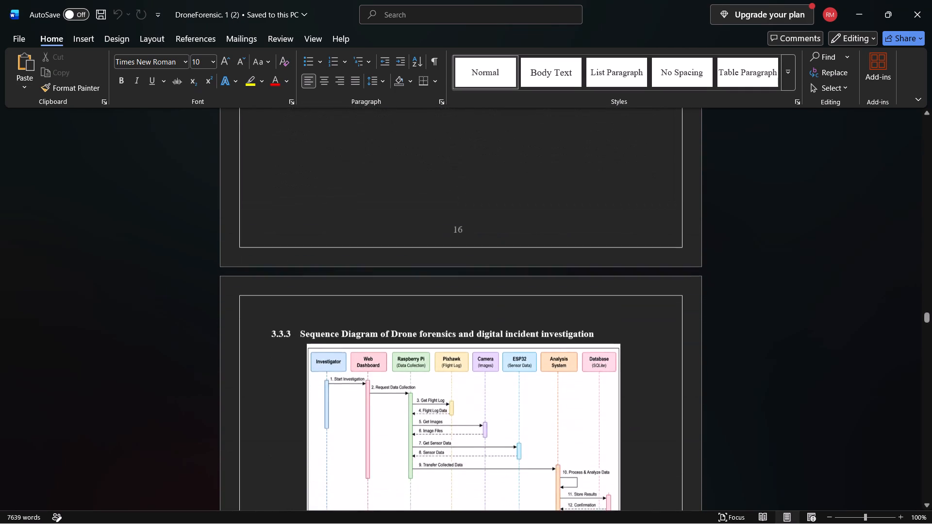
scroll(608, 394, down, 12)
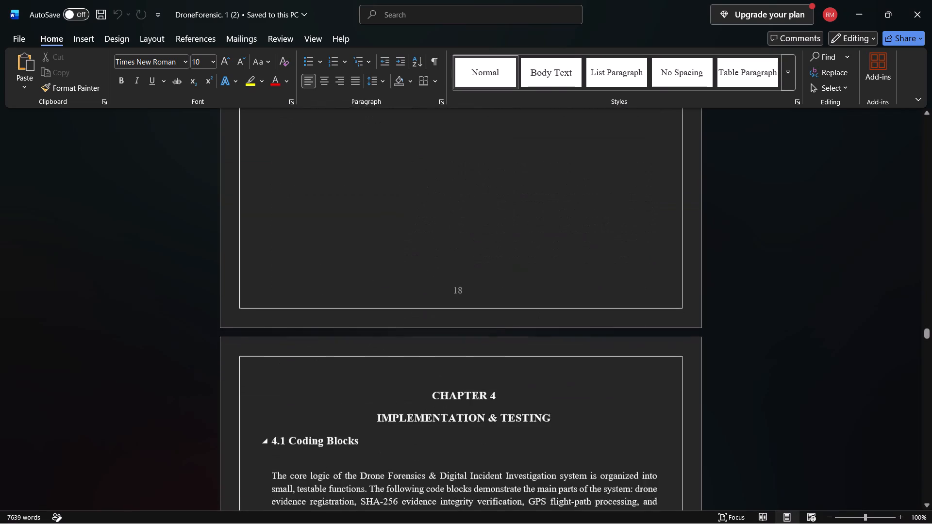
scroll(608, 394, down, 12)
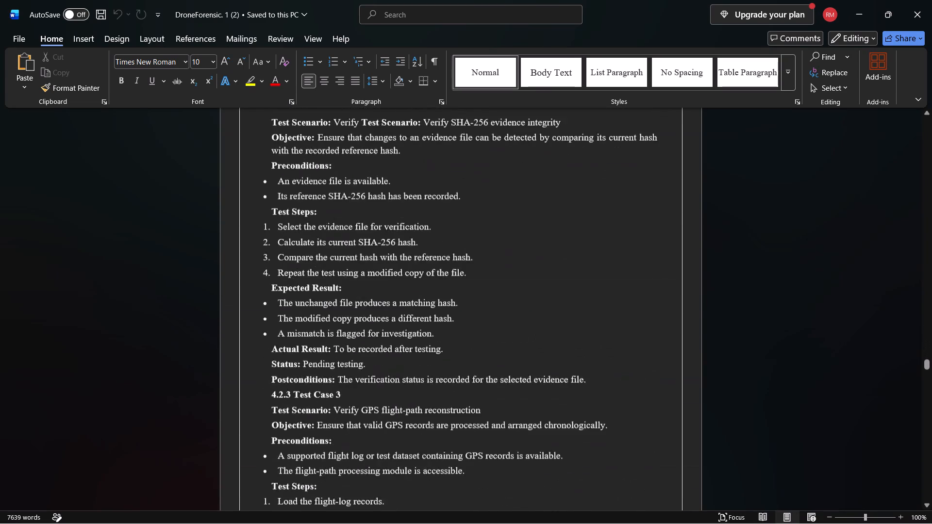
scroll(608, 394, down, 12)
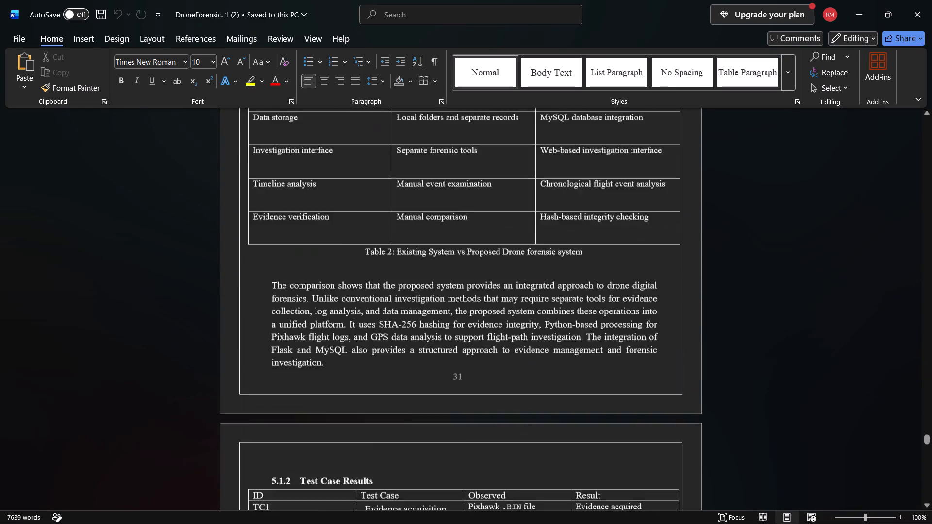
scroll(608, 394, down, 12)
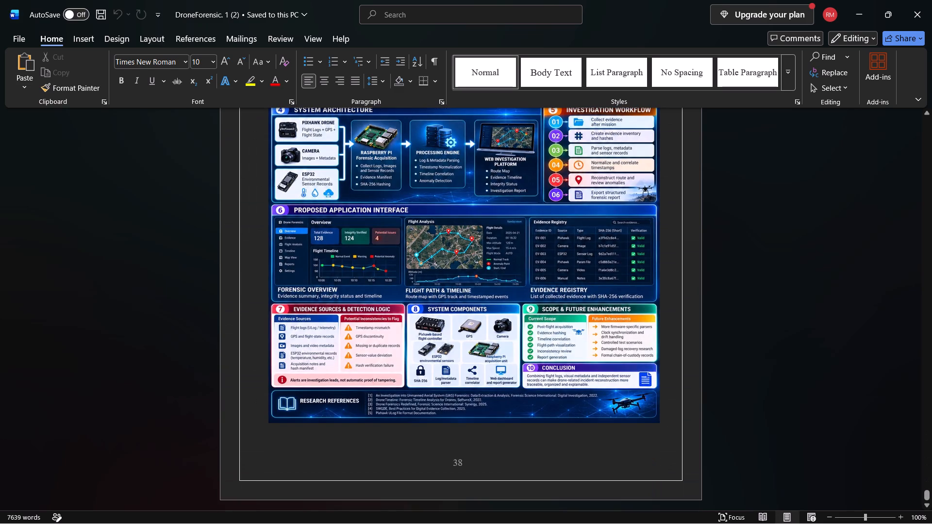
scroll(608, 394, down, 3)
click(931, 4)
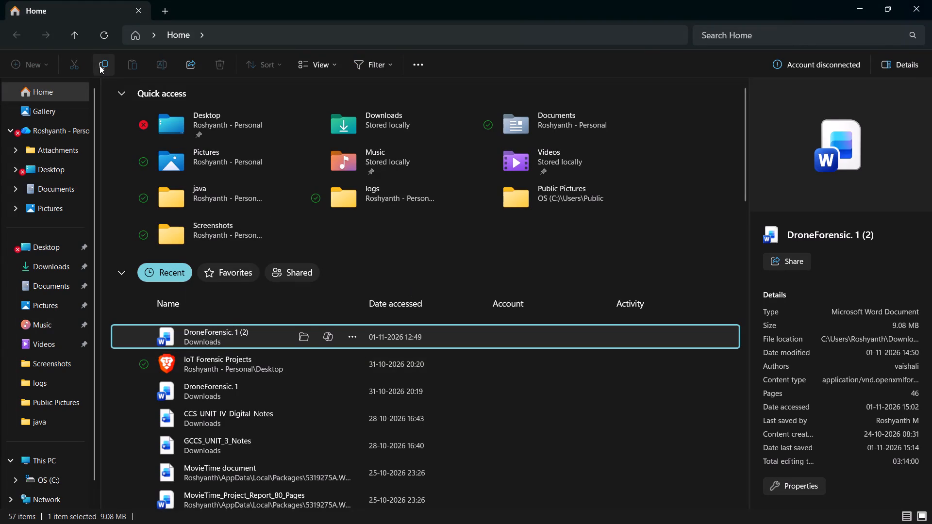
Copy the DroneForensic. 1 (2) document file in File Explorer and switch to Google Chrome.
click(100, 65)
key(alt+Tab)
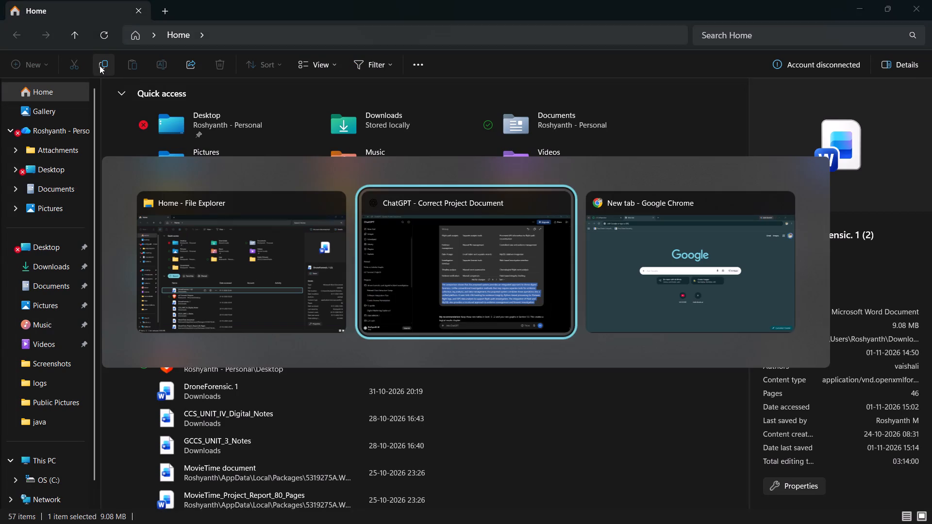
key(alt+Tab)
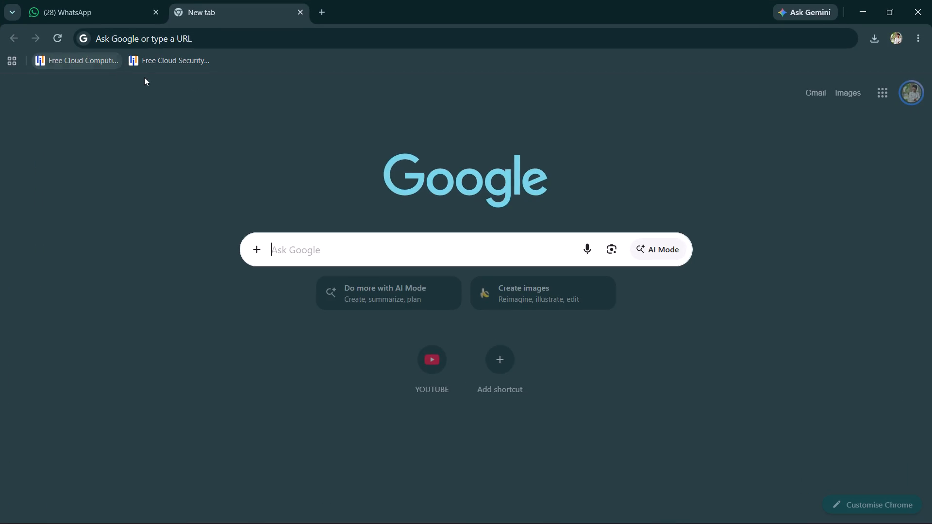